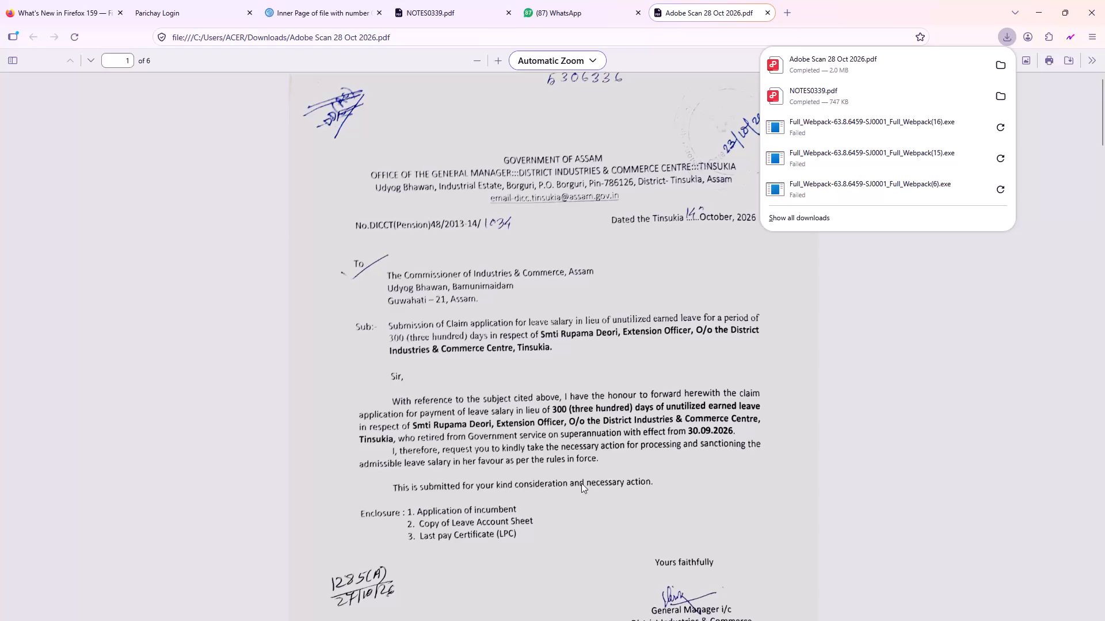
Read through the six-page scanned leave salary claim, including the forwarding letter, application, last pay certificate and leave account forms.
left_click(582, 384)
scroll(630, 431, "down", 3)
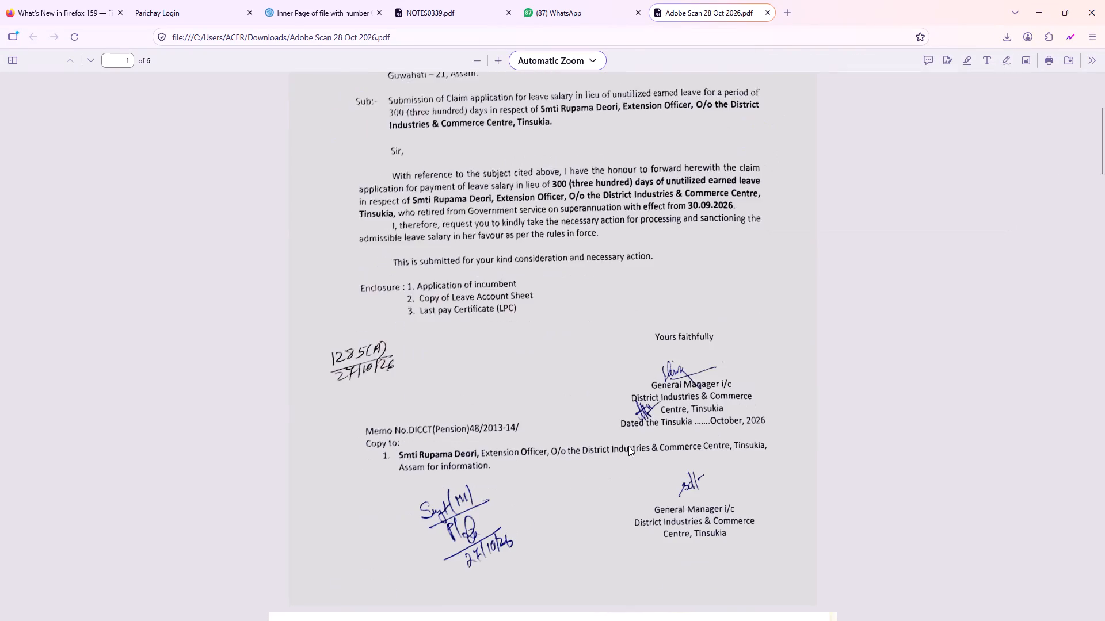
scroll(628, 446, "down", 20)
scroll(628, 446, "down", 6)
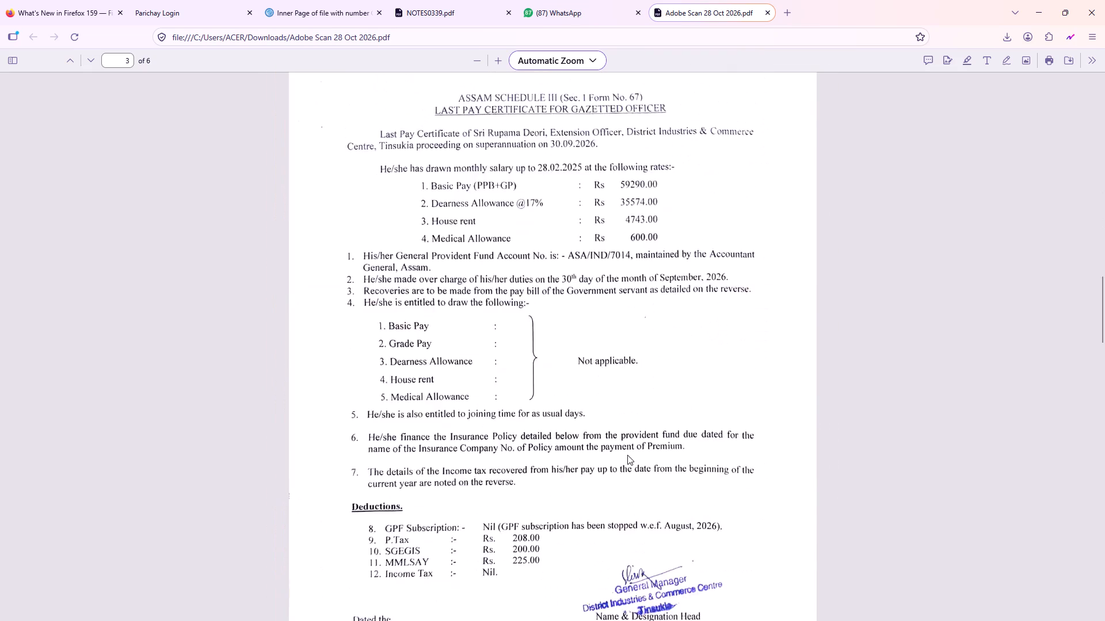
scroll(627, 455, "down", 4)
scroll(601, 465, "down", 20)
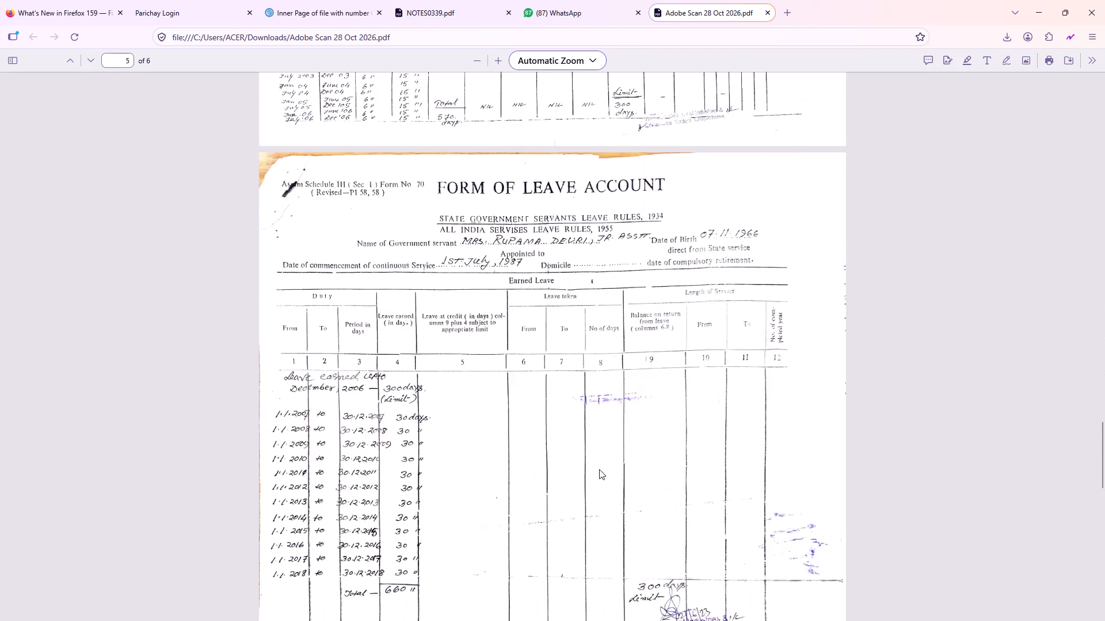
scroll(599, 469, "down", 20)
scroll(599, 469, "down", 9)
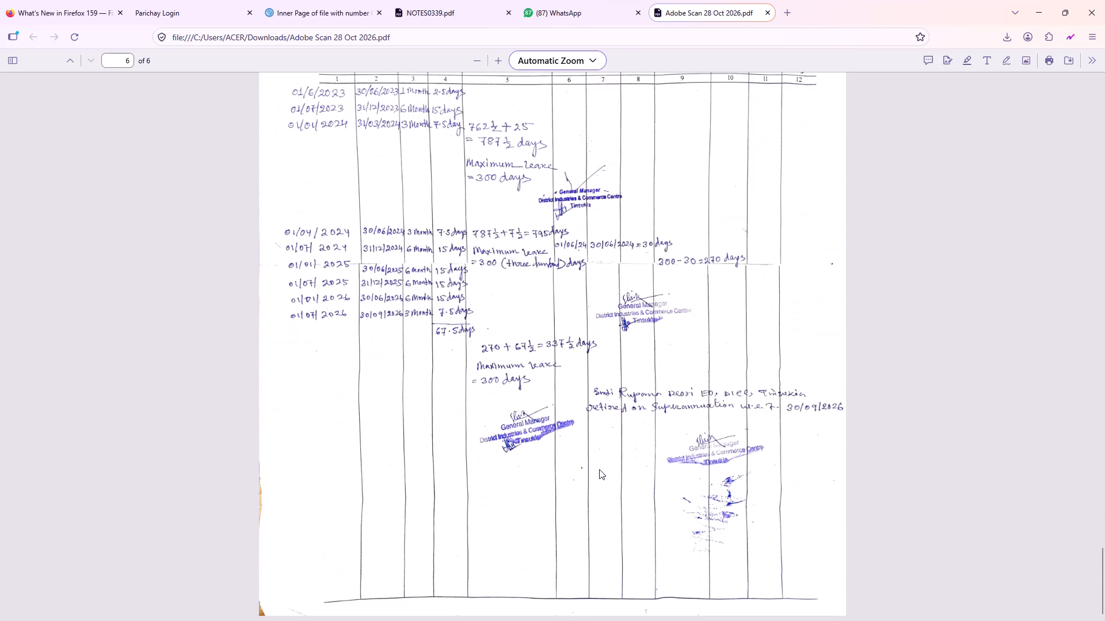
scroll(599, 469, "down", 15)
scroll(597, 470, "up", 3)
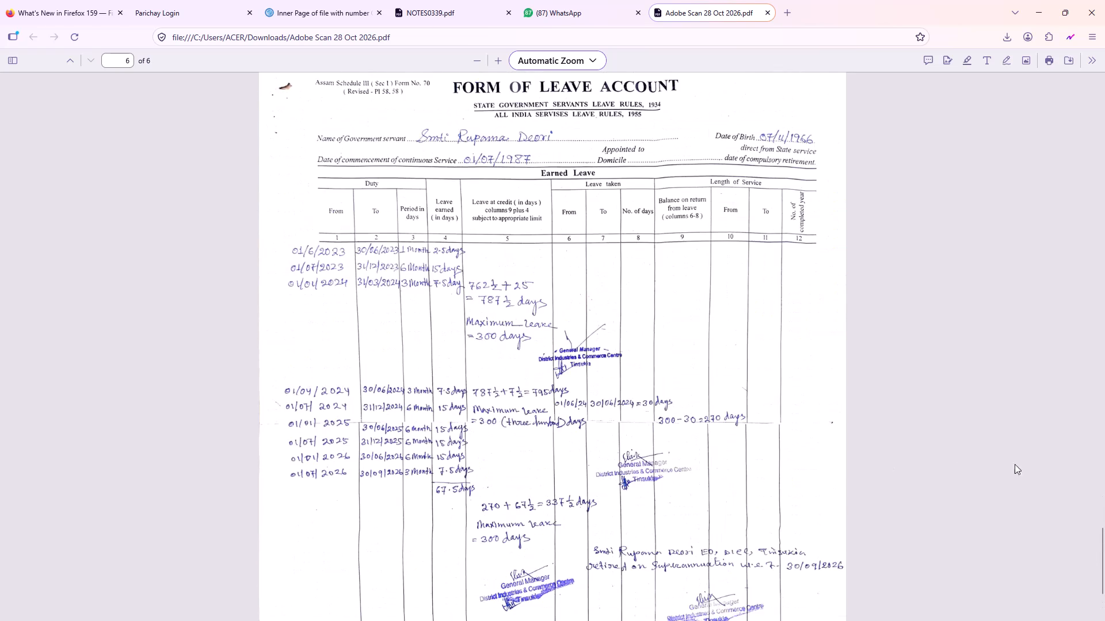
left_click_drag(1103, 555, 1079, 193)
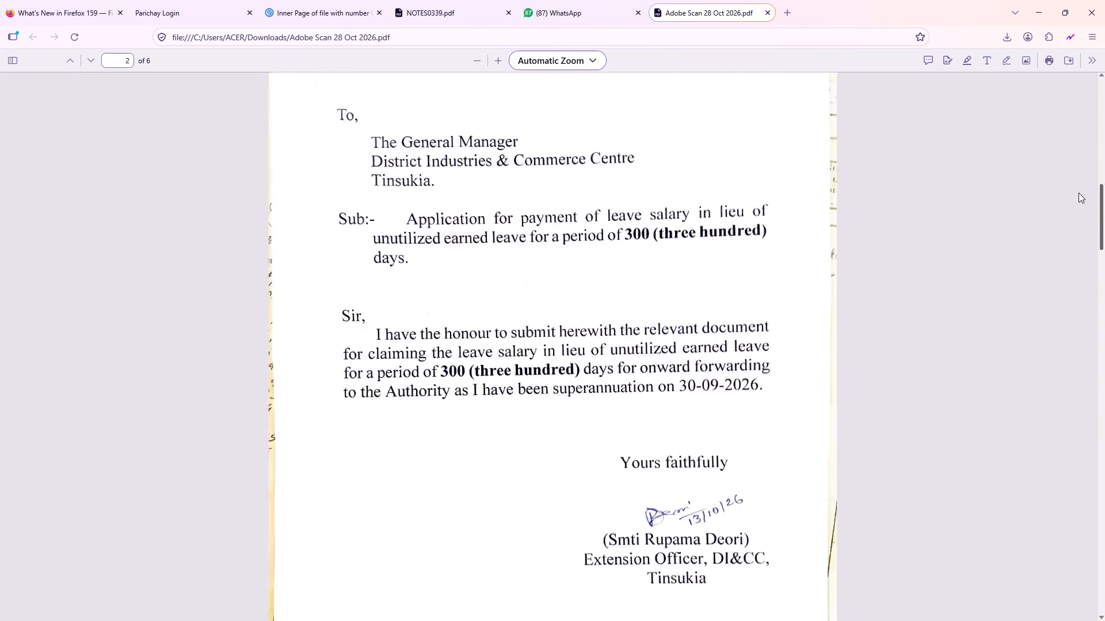
left_click_drag(1079, 193, 1091, 254)
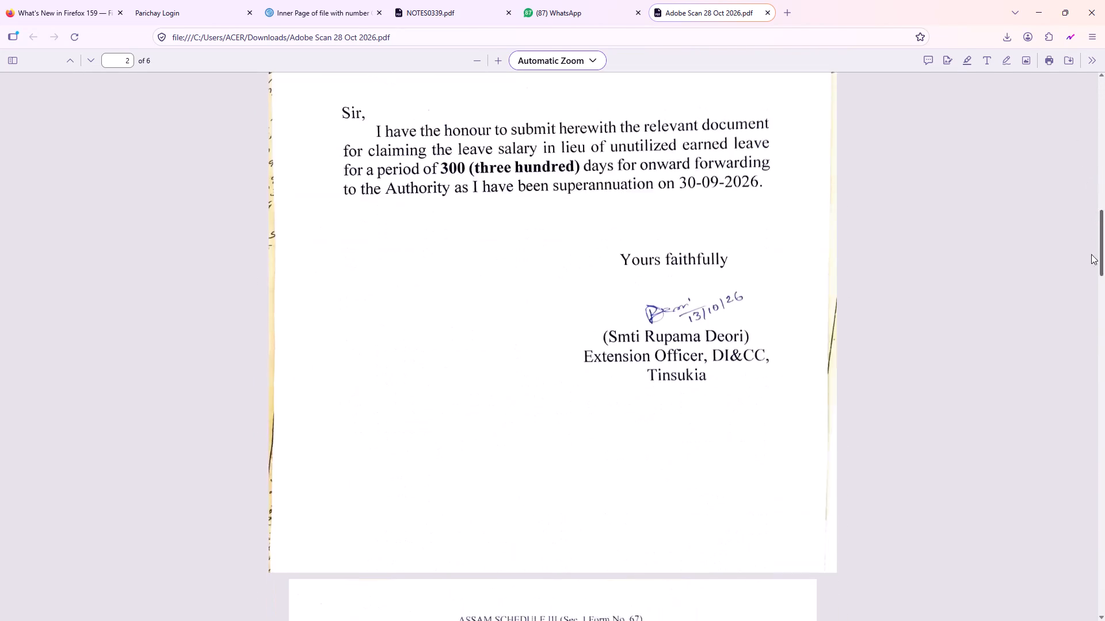
left_click_drag(1091, 254, 1104, 411)
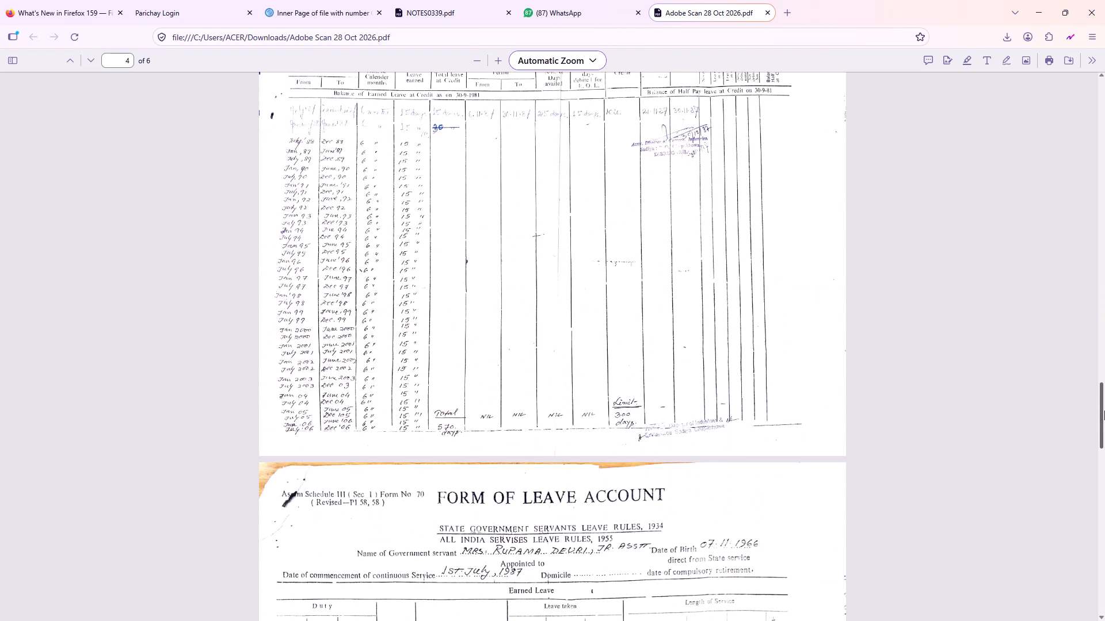
left_click_drag(1104, 411, 1104, 465)
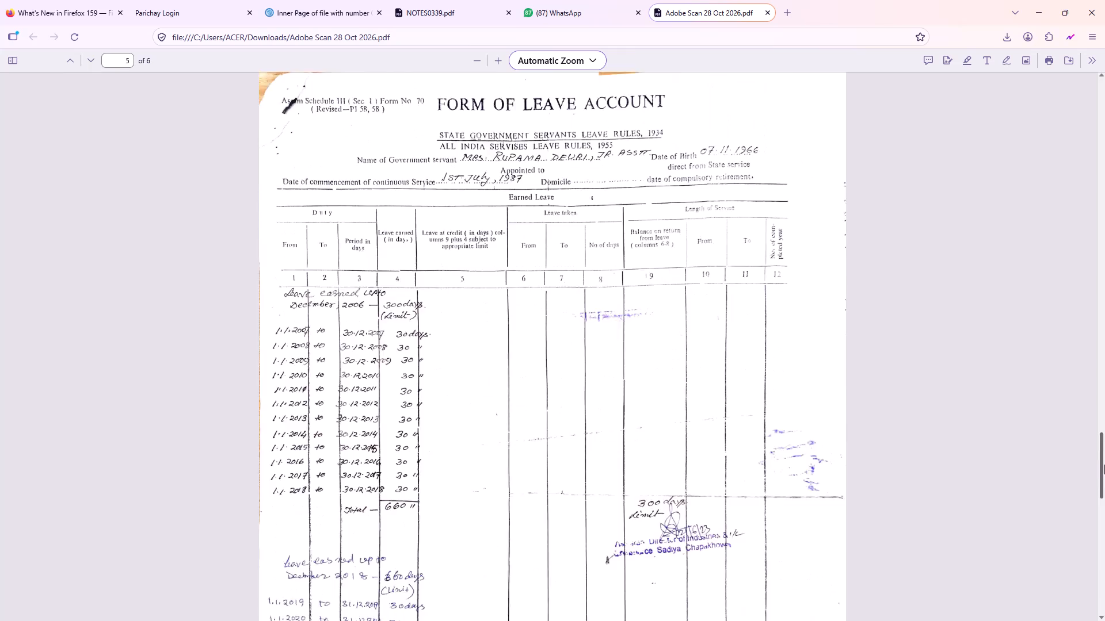
left_click_drag(1104, 465, 1102, 393)
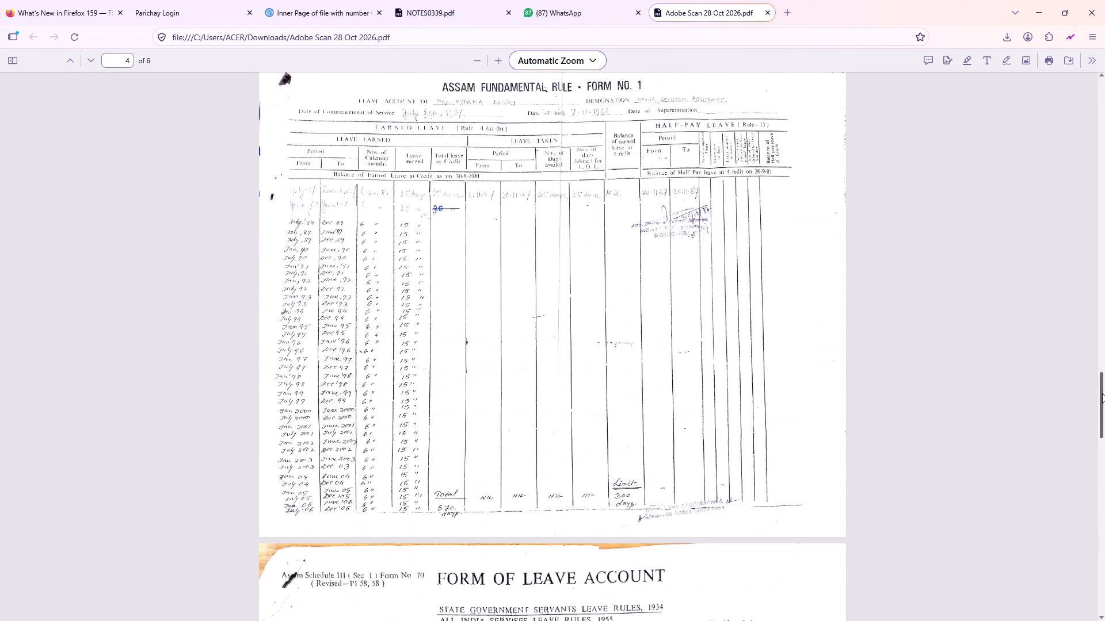
left_click_drag(1102, 393, 1104, 303)
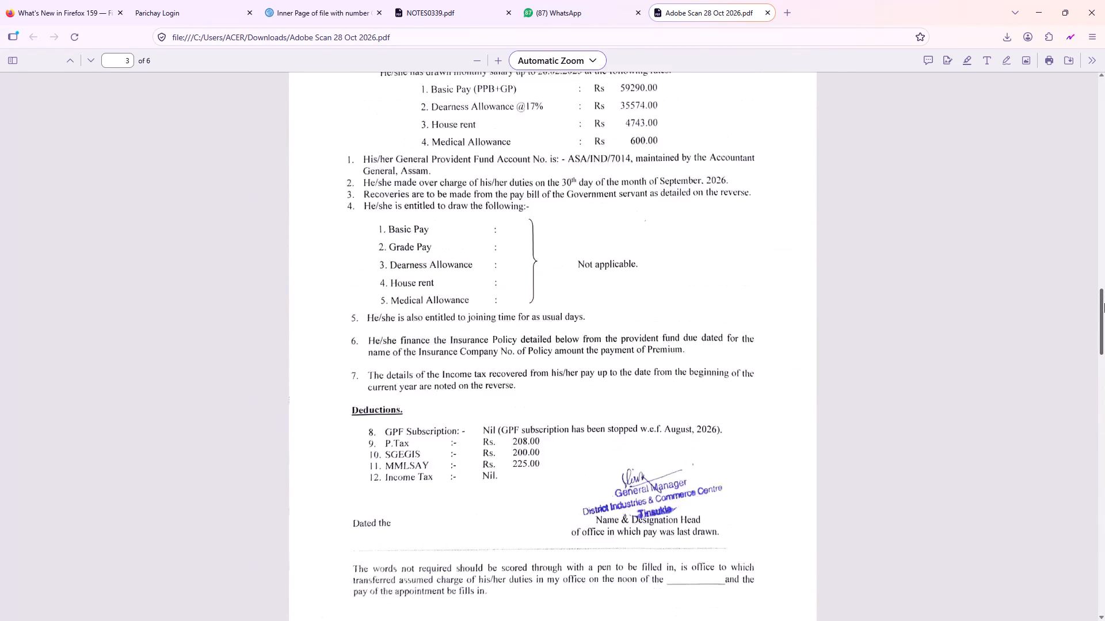
left_click_drag(1104, 303, 1099, 142)
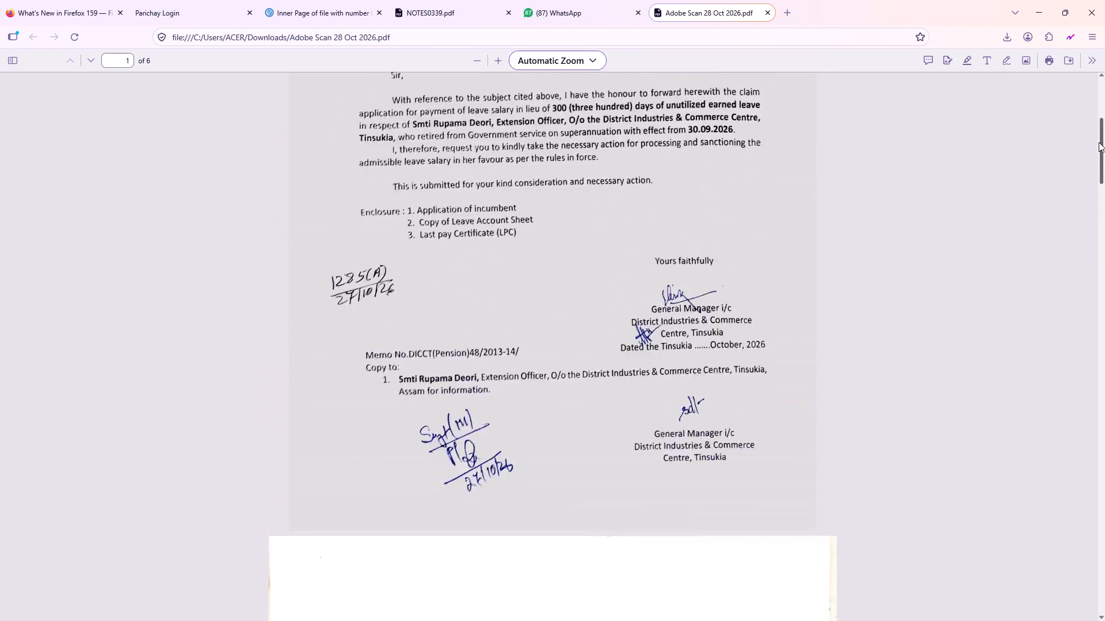
left_click_drag(1099, 142, 1096, 101)
scroll(790, 309, "up", 3)
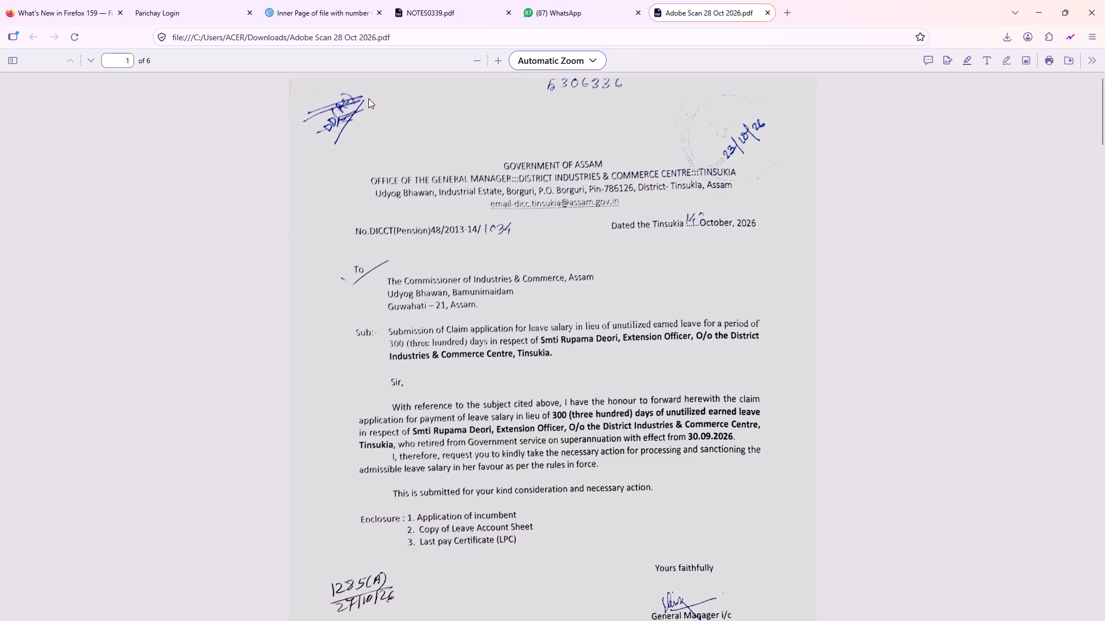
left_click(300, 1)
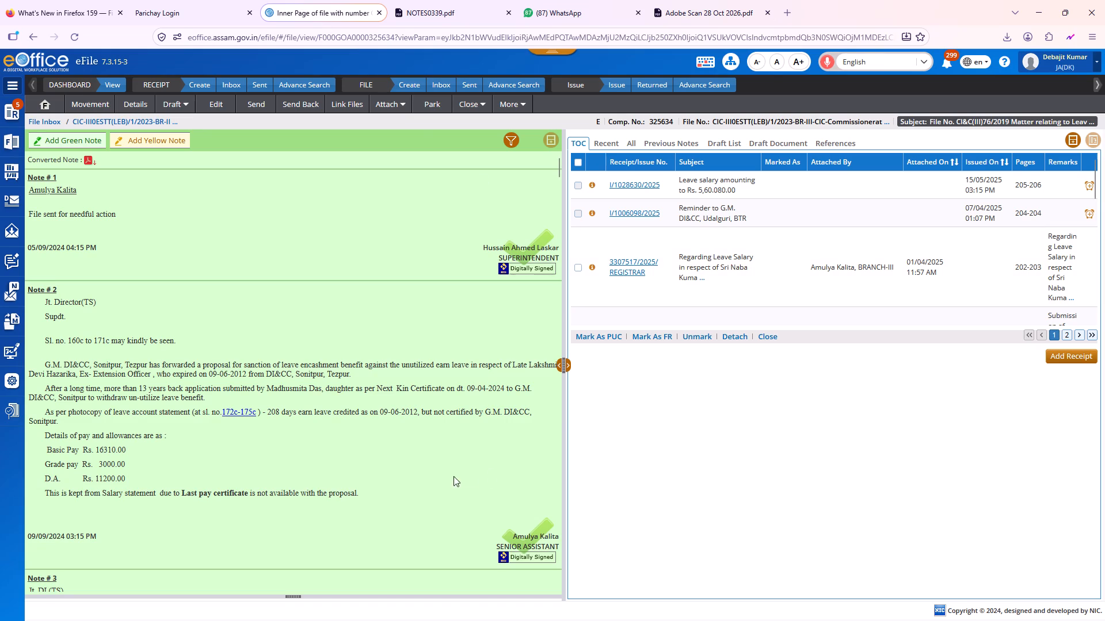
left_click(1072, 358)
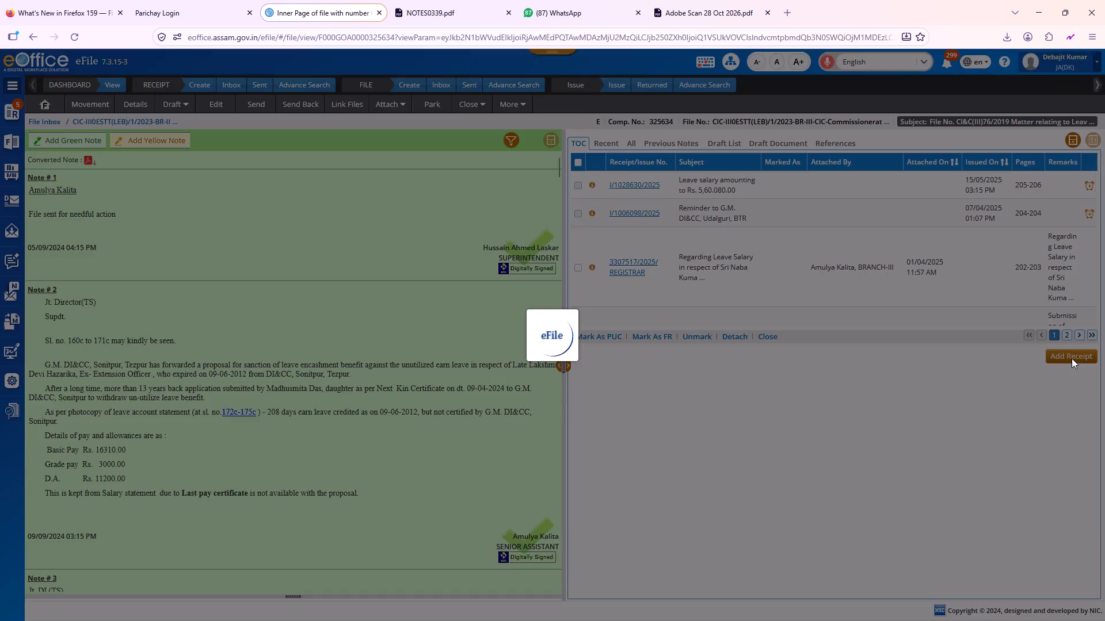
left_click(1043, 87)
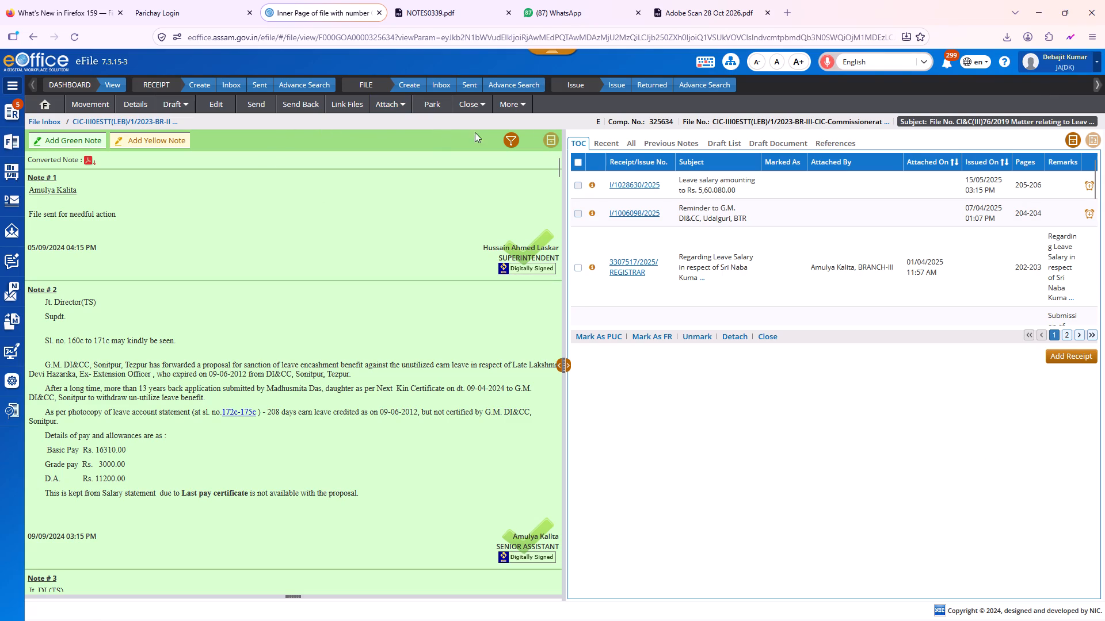
Switch to the payment status spreadsheet in WPS Office and fill the name cell of Mamoni Food Processing Unit light green.
left_click(1032, 7)
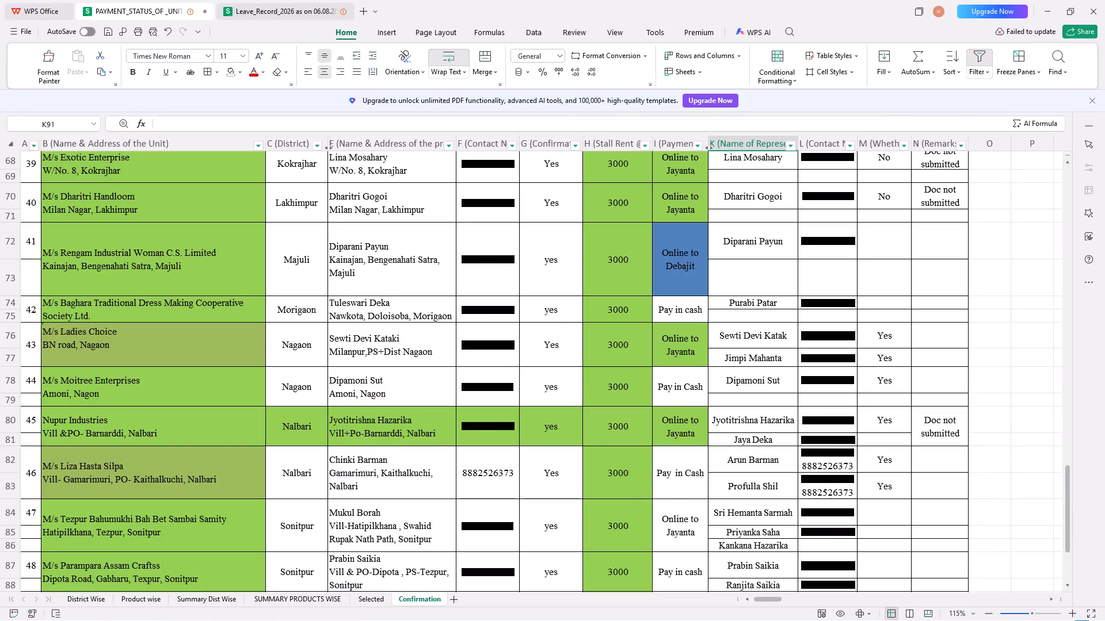
scroll(166, 526, "up", 9)
scroll(192, 354, "up", 2)
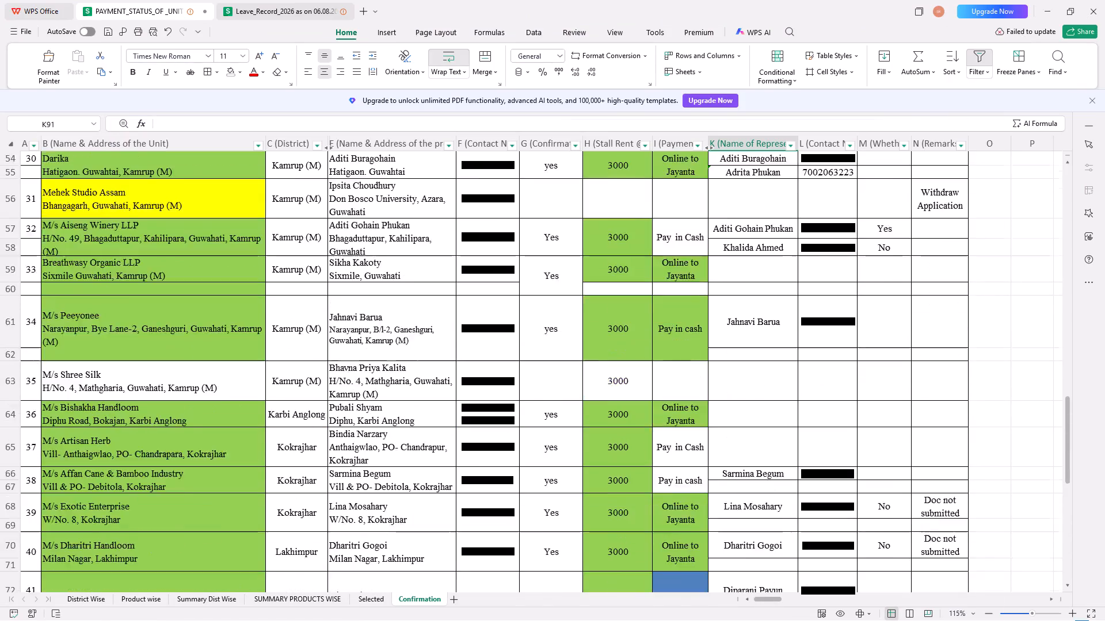
scroll(192, 354, "up", 18)
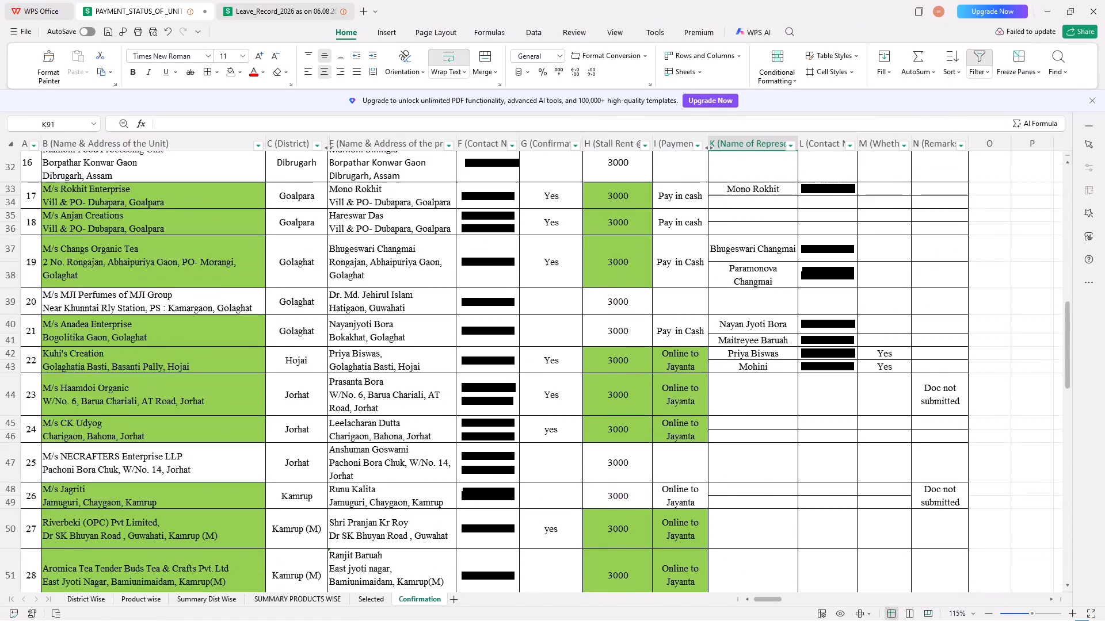
scroll(193, 423, "up", 16)
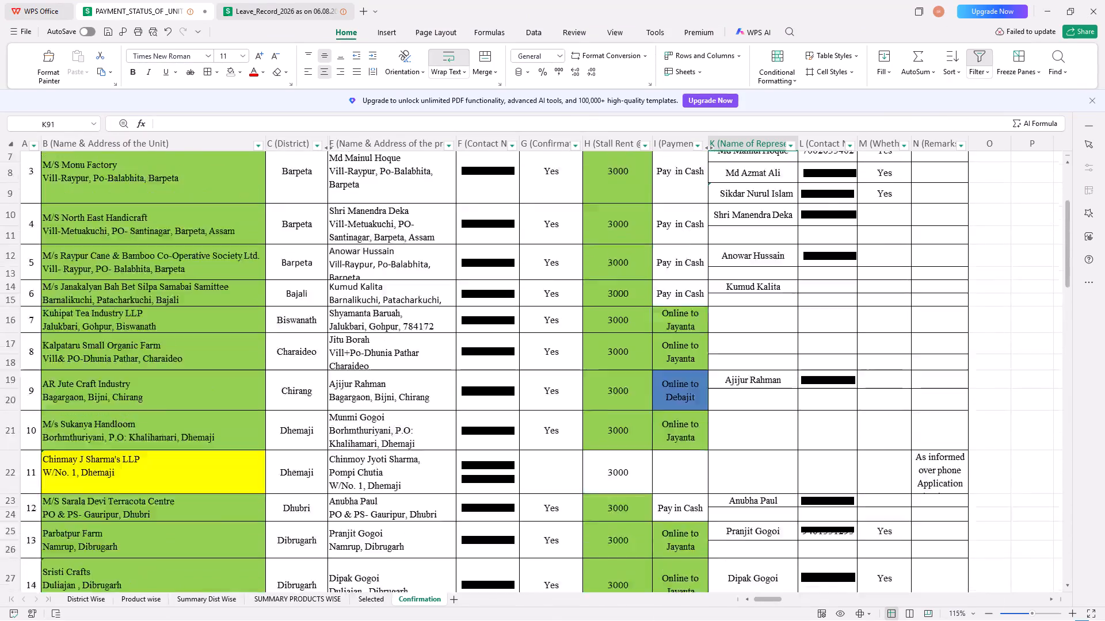
scroll(193, 423, "up", 7)
scroll(193, 423, "down", 16)
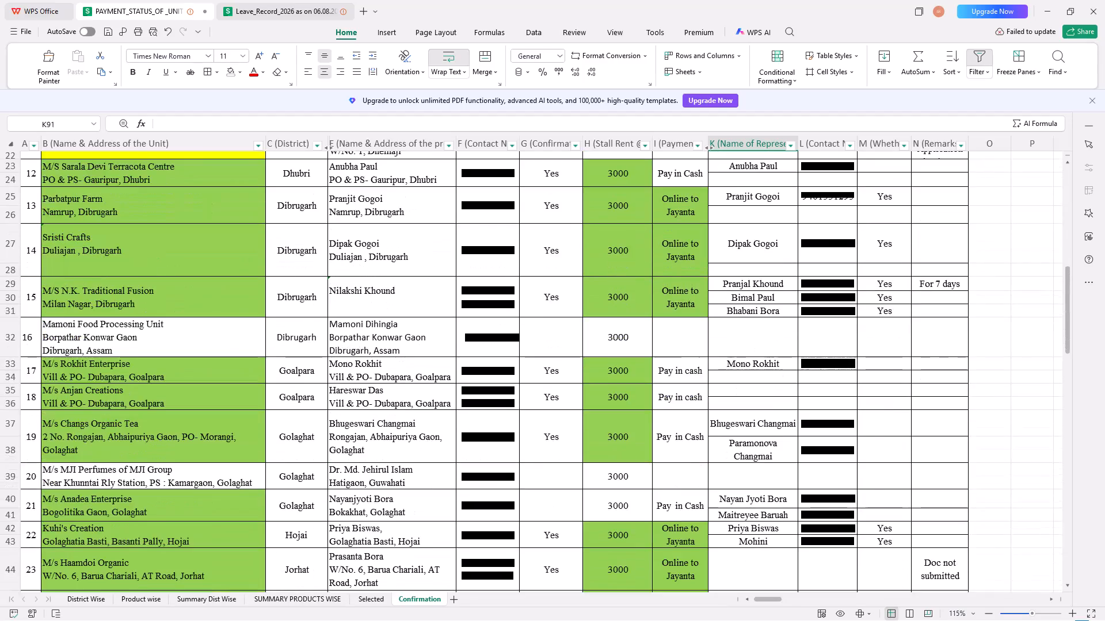
left_click(121, 332)
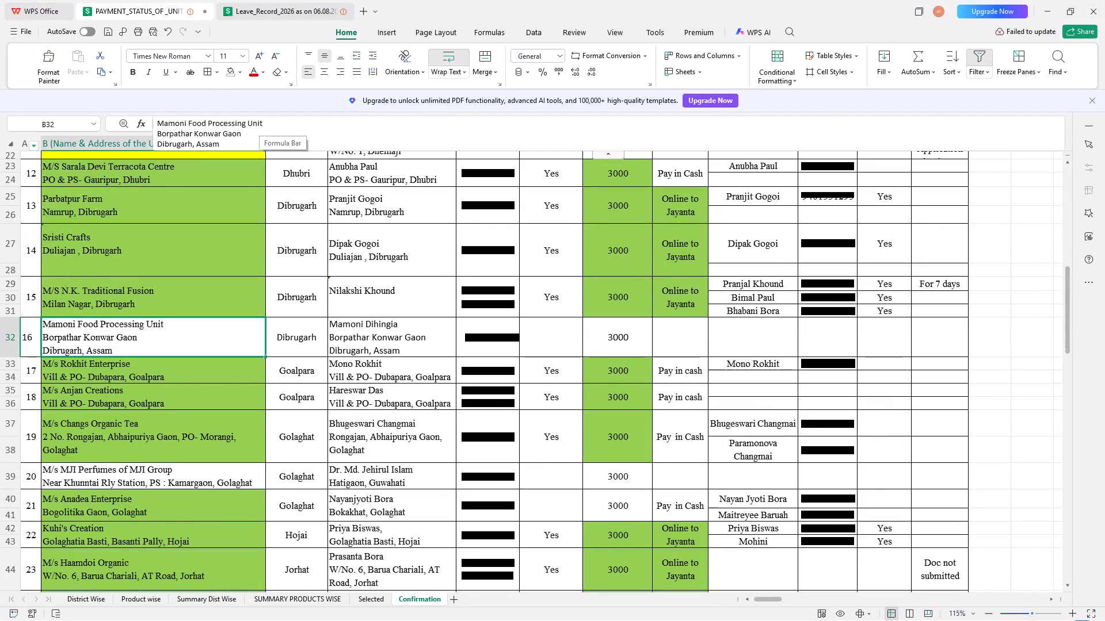
double_click(681, 339)
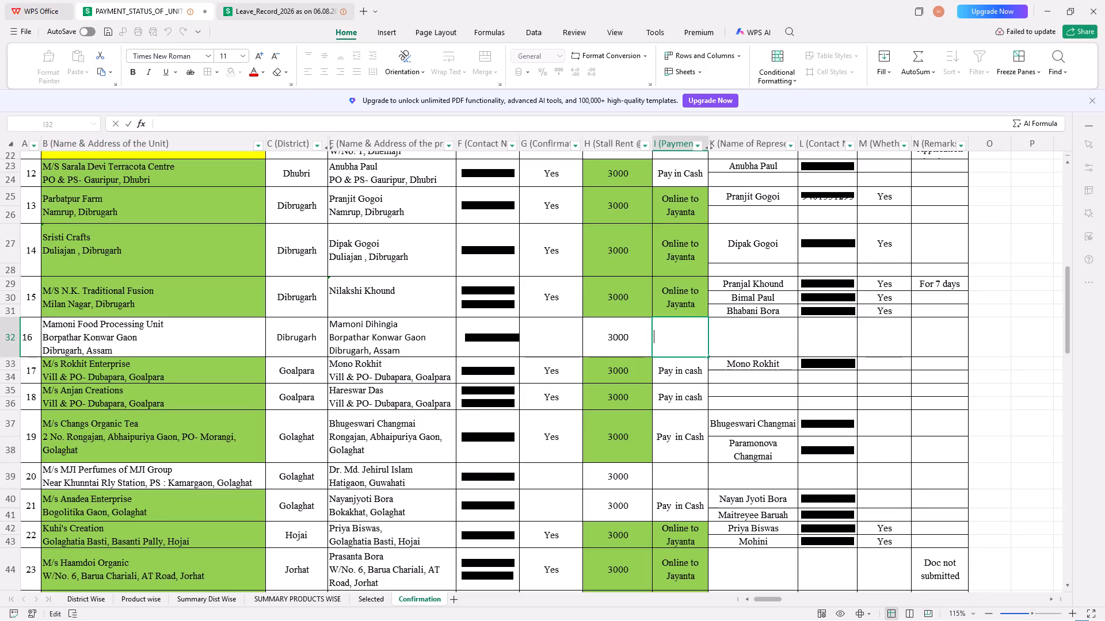
left_click(330, 337)
left_click(117, 337)
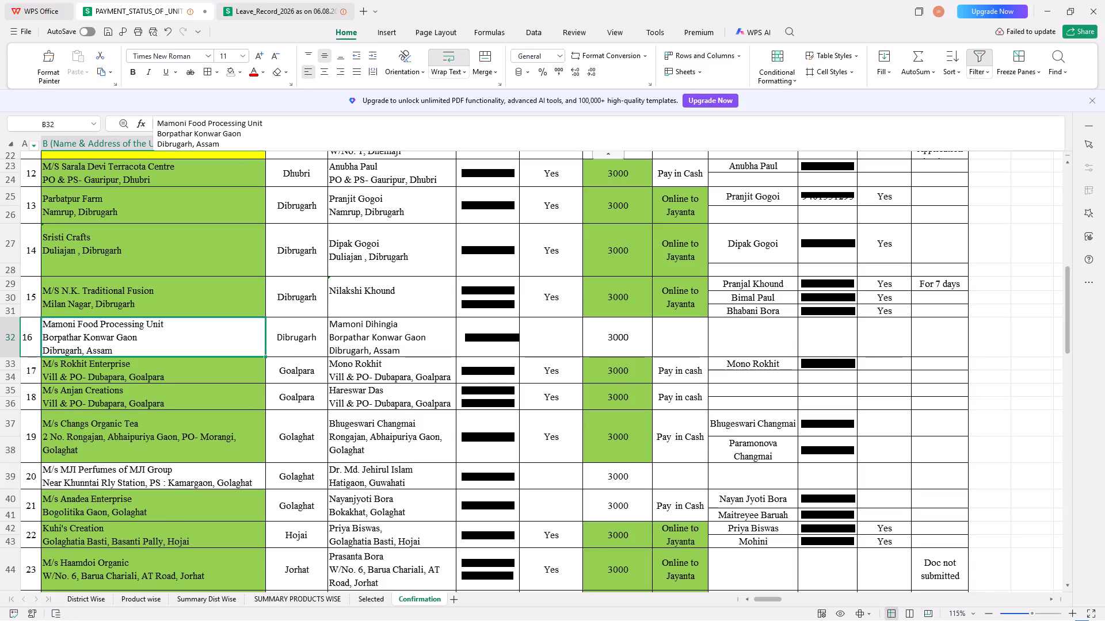
left_click(239, 74)
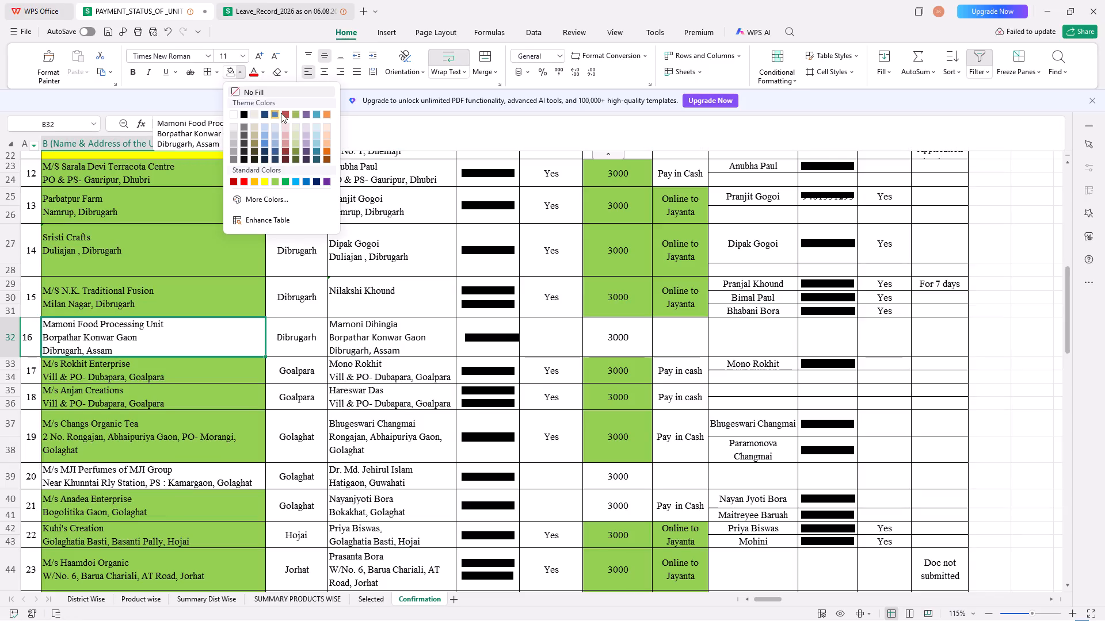
left_click(272, 183)
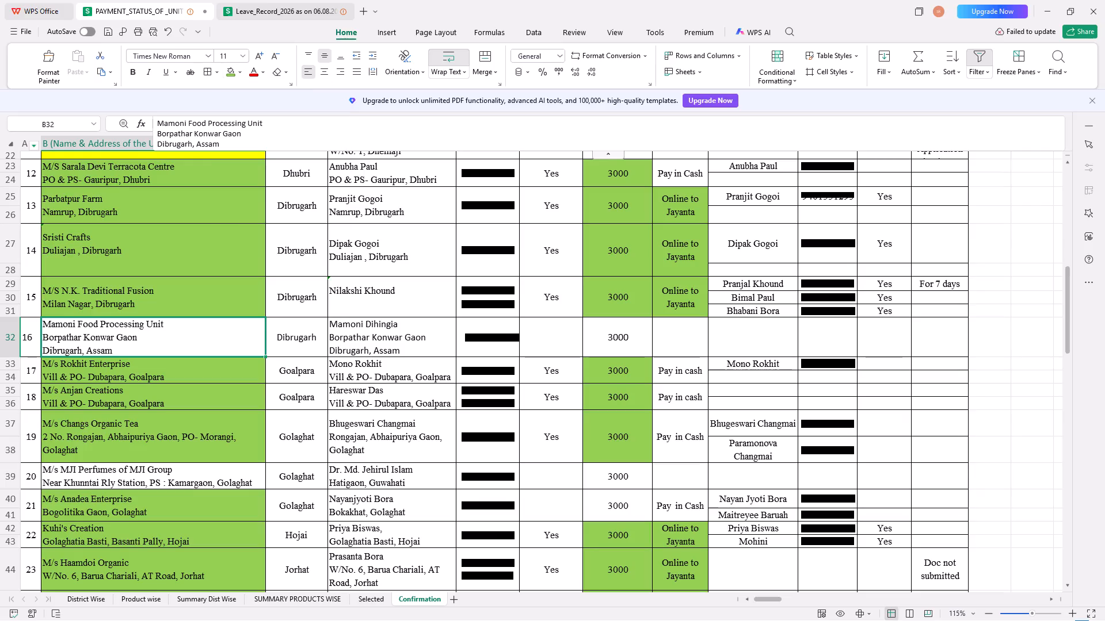
Copy the payment text "Online to Jayanta" from M/S N.K. Traditional Fusion's entry into the payment cell of Mamoni Food Processing Unit.
left_click(667, 333)
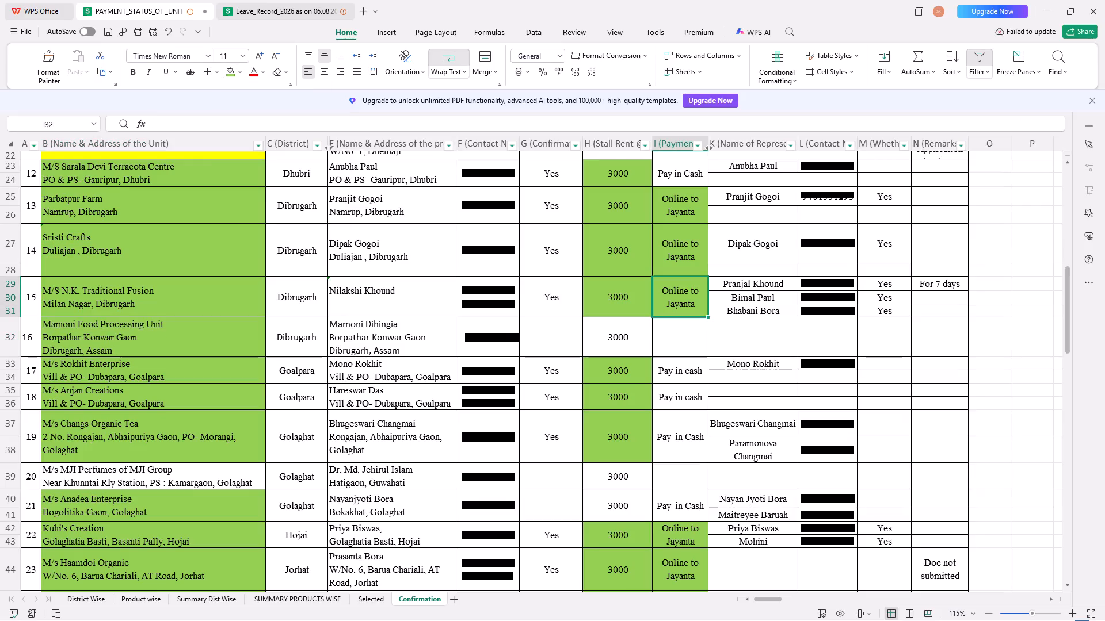
double_click(666, 287)
left_click_drag(661, 290, 727, 315)
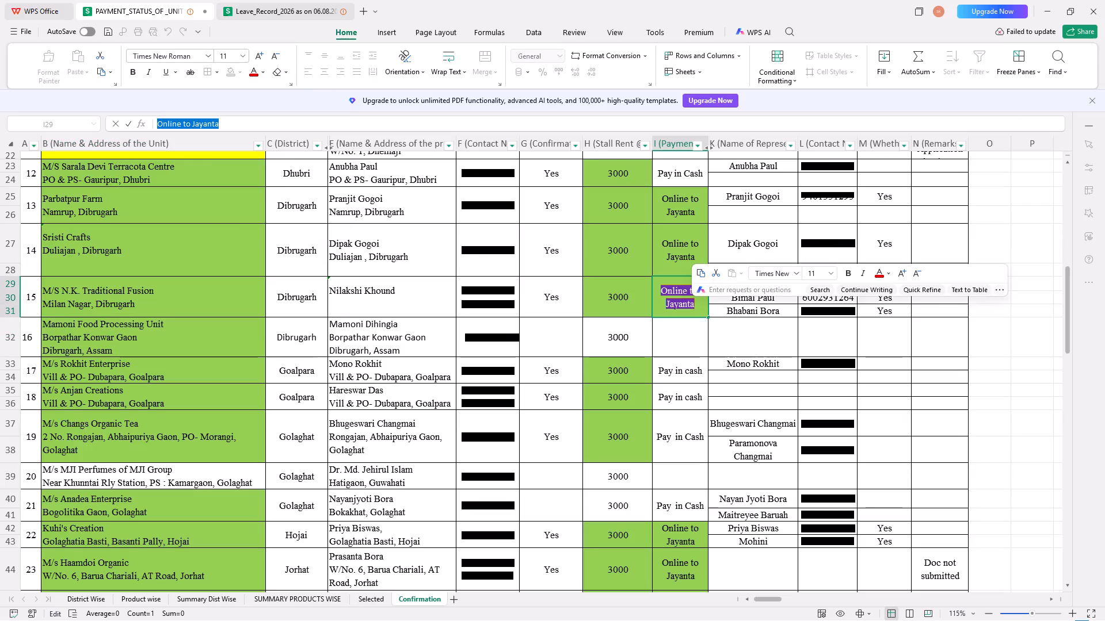
key("ctrl+c")
left_click(675, 344)
key("ctrl+v")
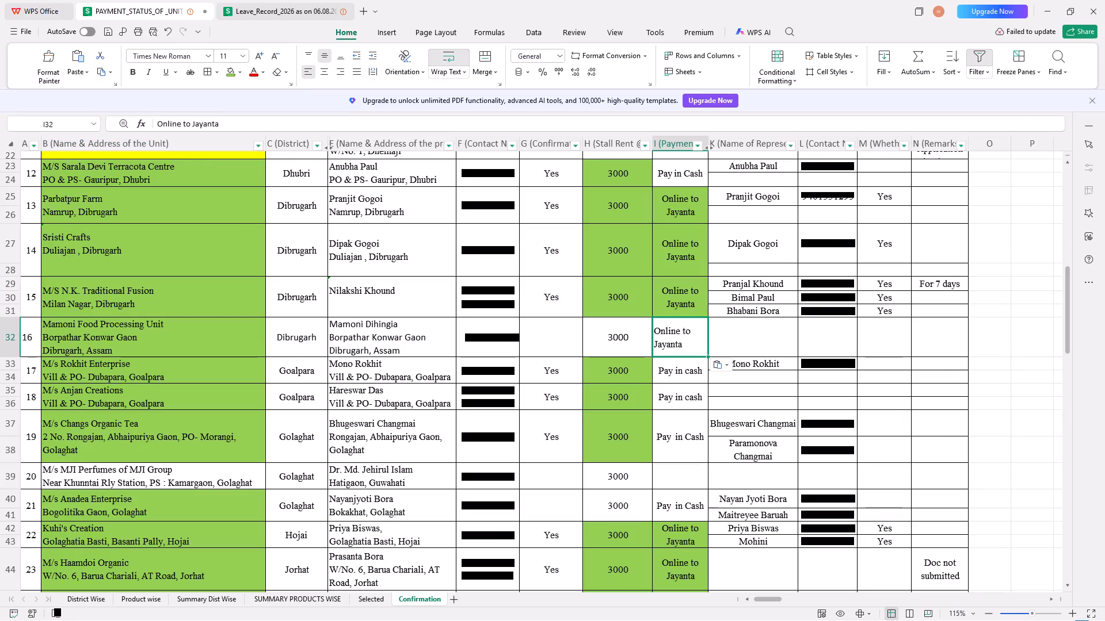
Fill the stall rent and payment cells of Mamoni Food Processing Unit with the same light green.
left_click_drag(618, 296, 666, 343)
left_click(647, 333)
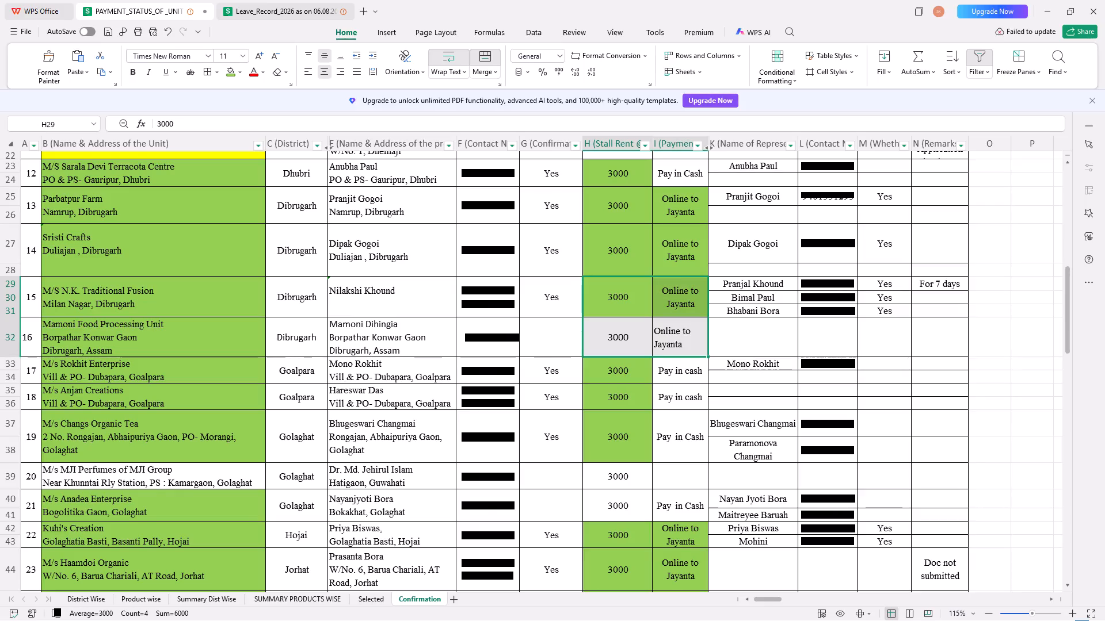
left_click_drag(620, 334, 704, 345)
left_click(230, 74)
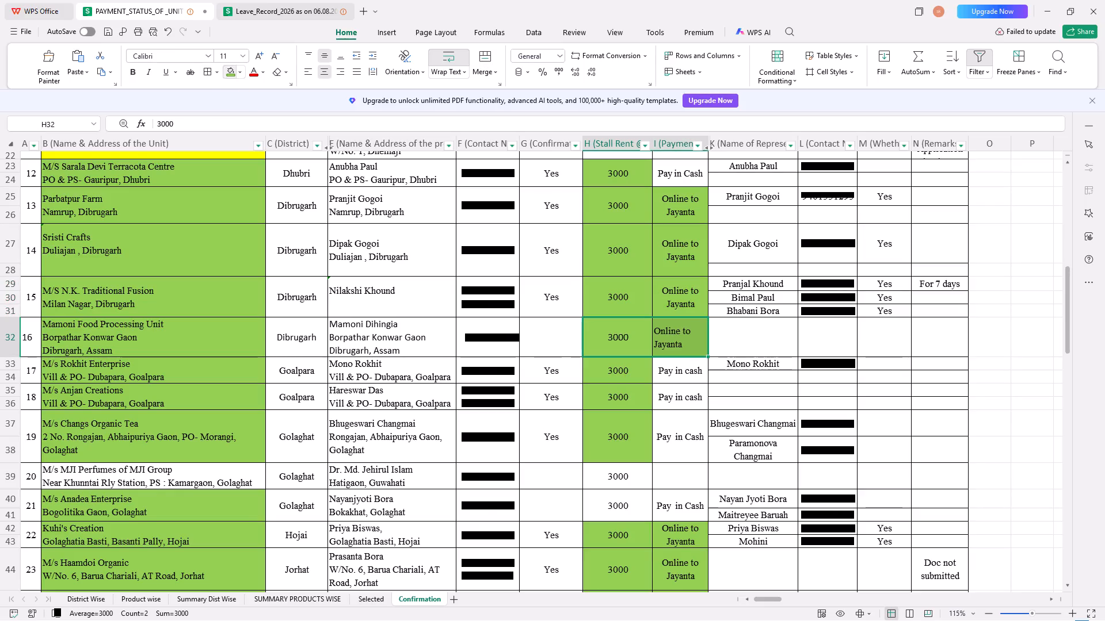
Check the stall rent, payment and remarks entries on the Confirmation sheet from Mamoni Food Processing Unit down to the last unit.
scroll(277, 476, "down", 1)
scroll(195, 468, "down", 1)
scroll(146, 452, "down", 1)
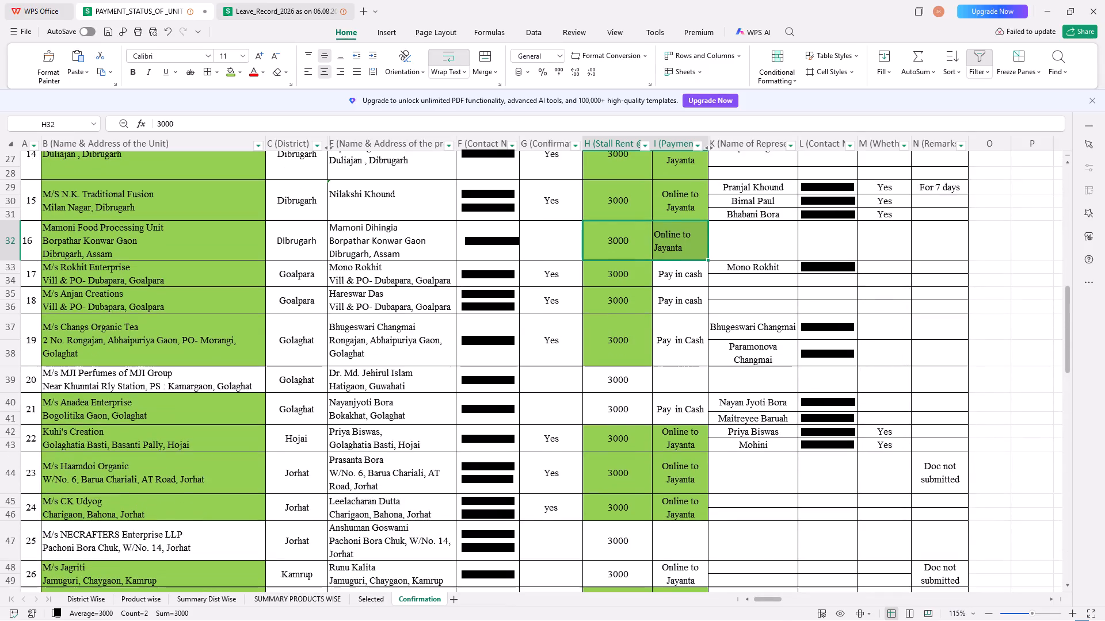
scroll(175, 438, "down", 2)
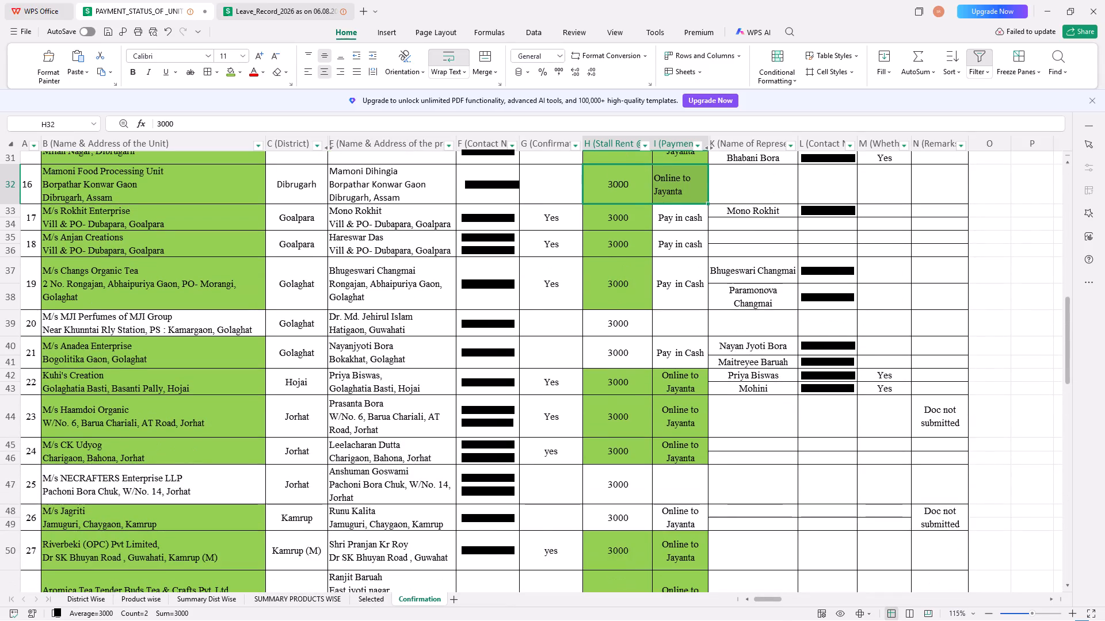
scroll(158, 468, "down", 3)
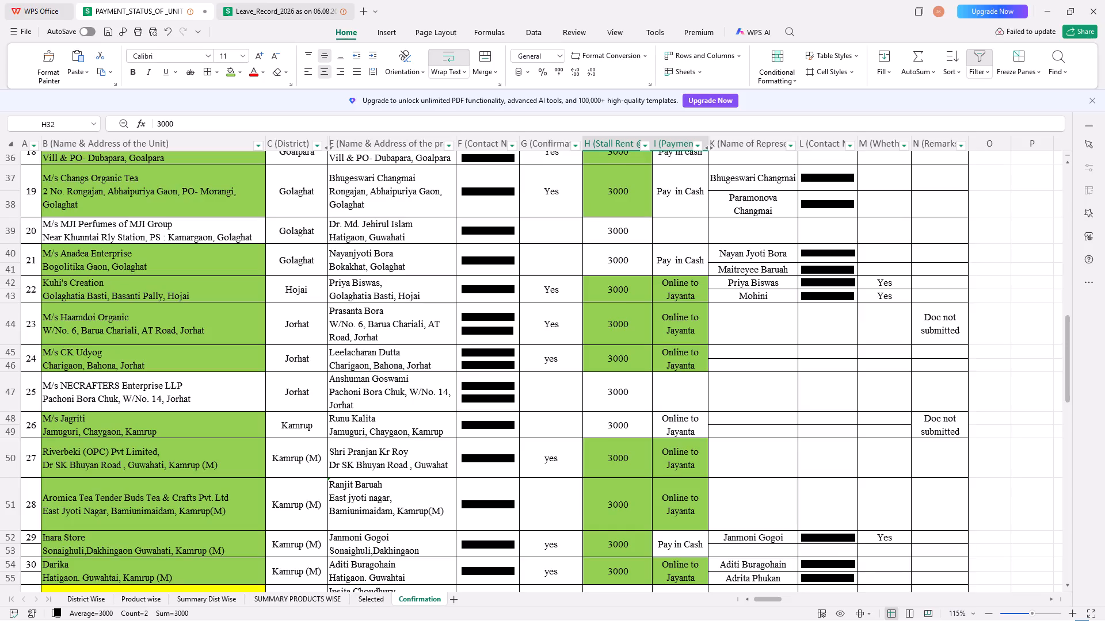
left_click(166, 378)
scroll(334, 425, "down", 3)
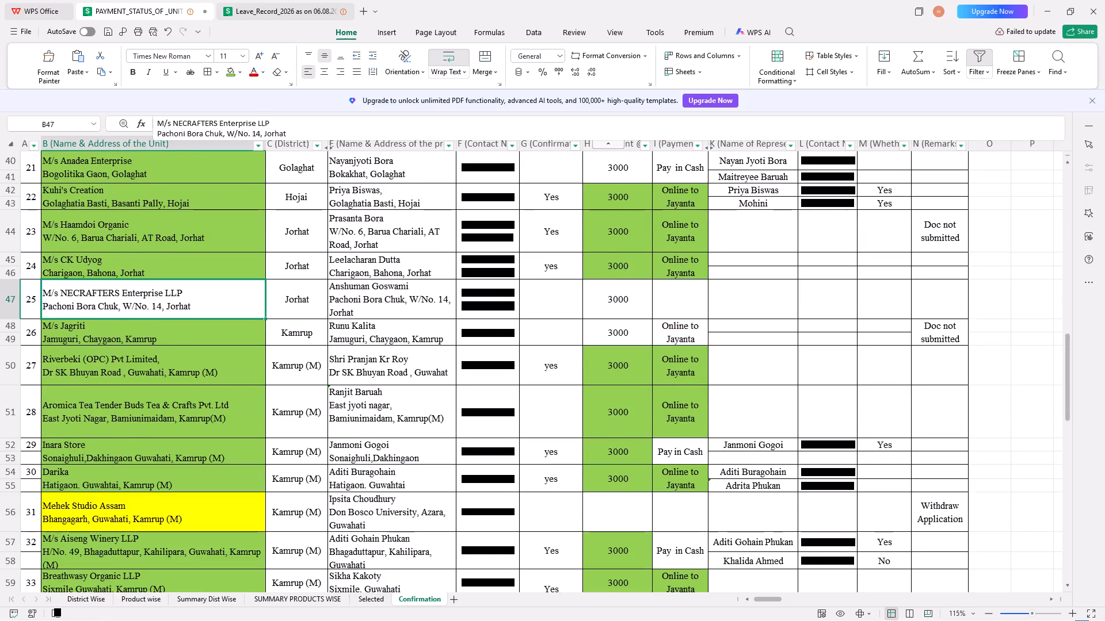
scroll(315, 439, "down", 8)
left_click(125, 458)
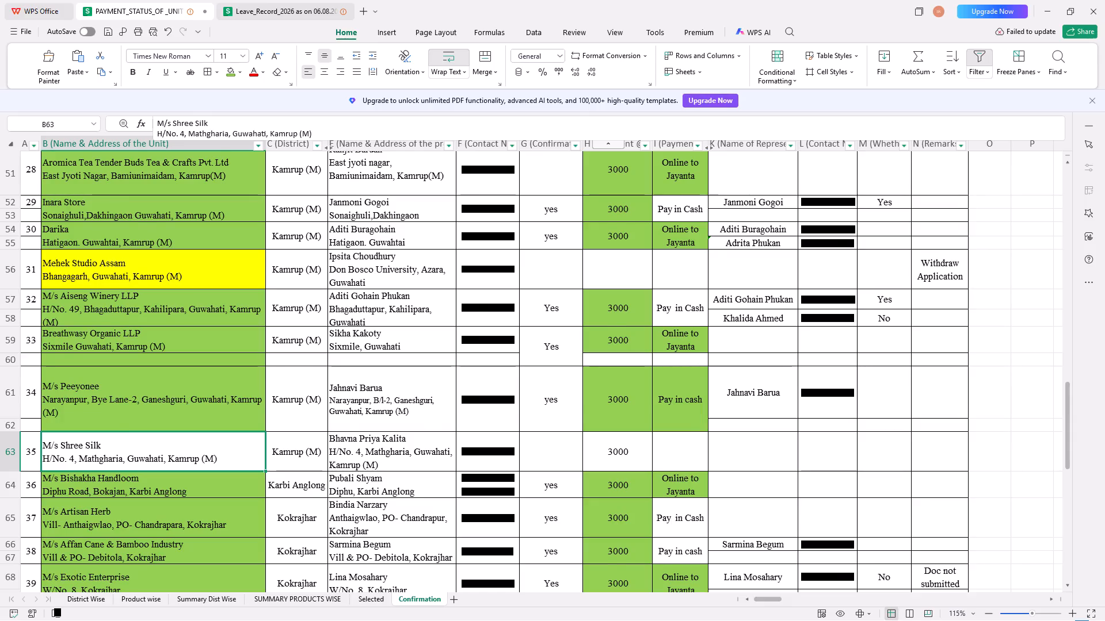
scroll(261, 479, "down", 18)
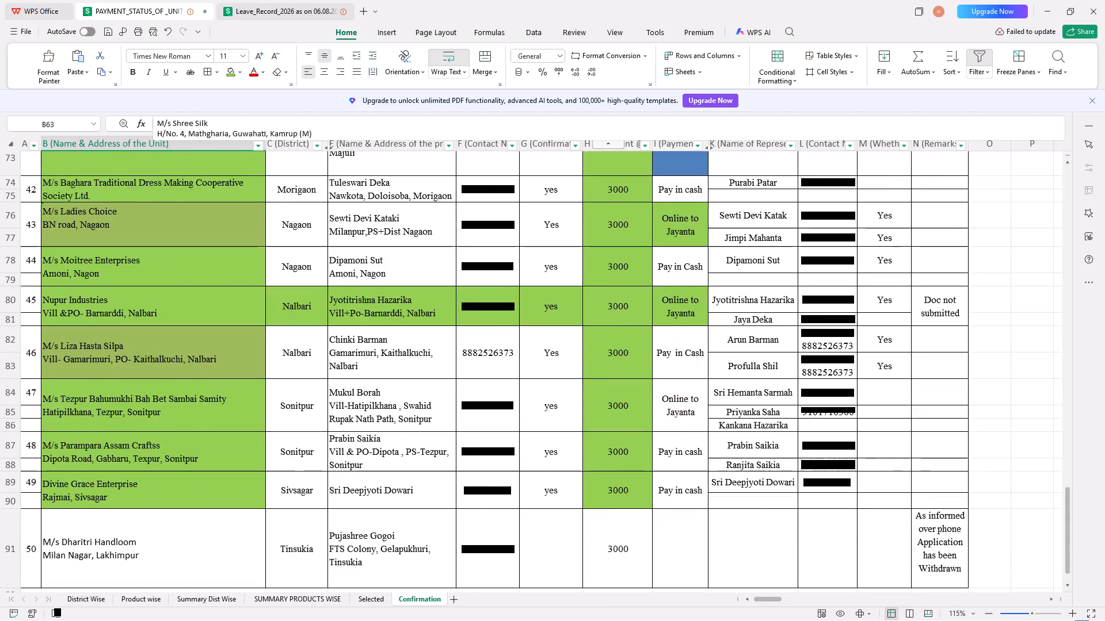
scroll(261, 479, "down", 3)
scroll(261, 479, "up", 1)
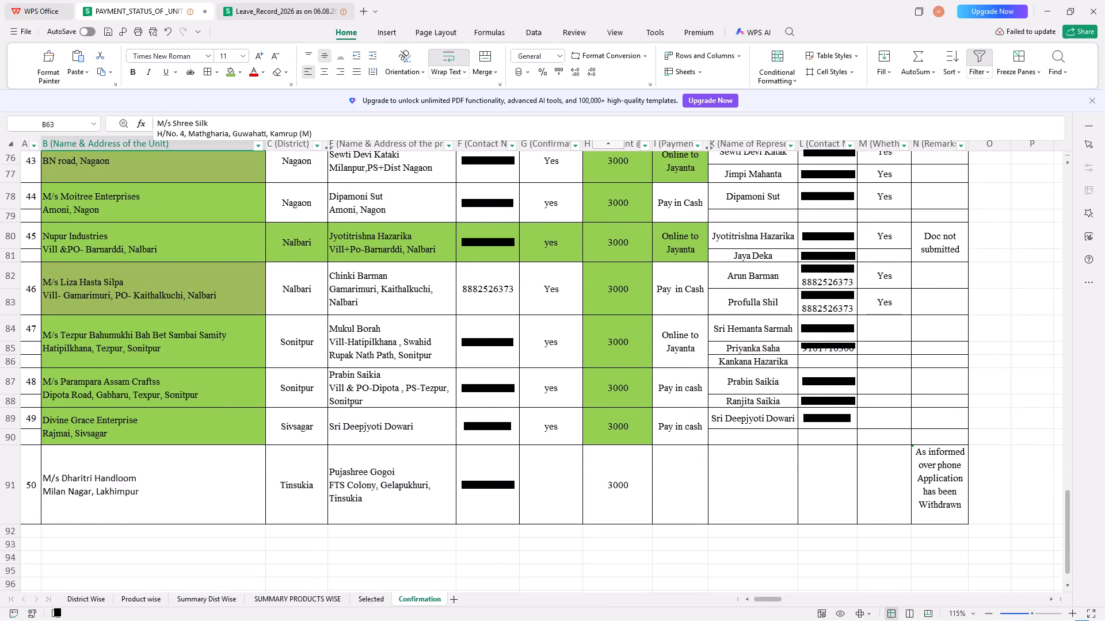
scroll(130, 500, "down", 4)
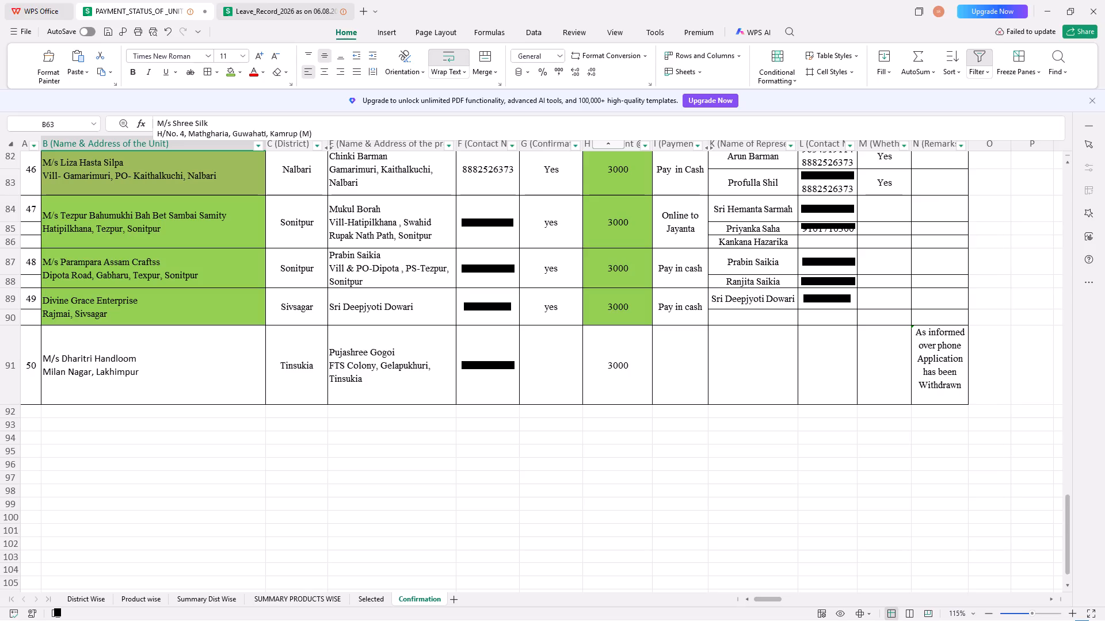
Recheck the Confirmation list for units whose stall rent, payment status or remarks still need marking, including the final Tinsukia entry.
scroll(131, 500, "up", 5)
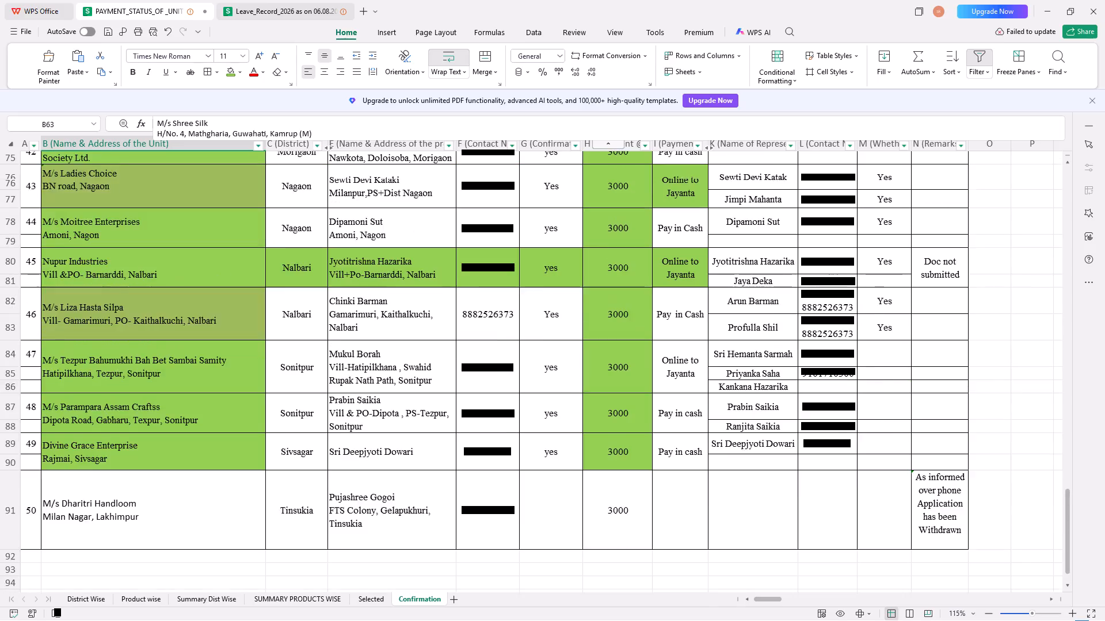
scroll(131, 500, "up", 15)
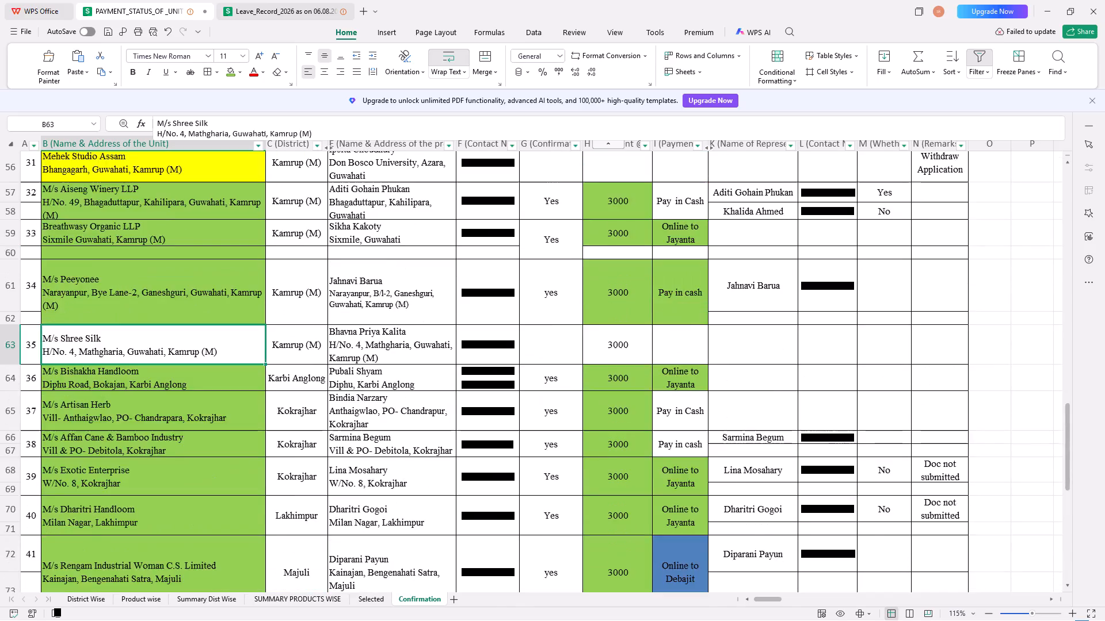
scroll(134, 500, "up", 9)
scroll(134, 500, "down", 7)
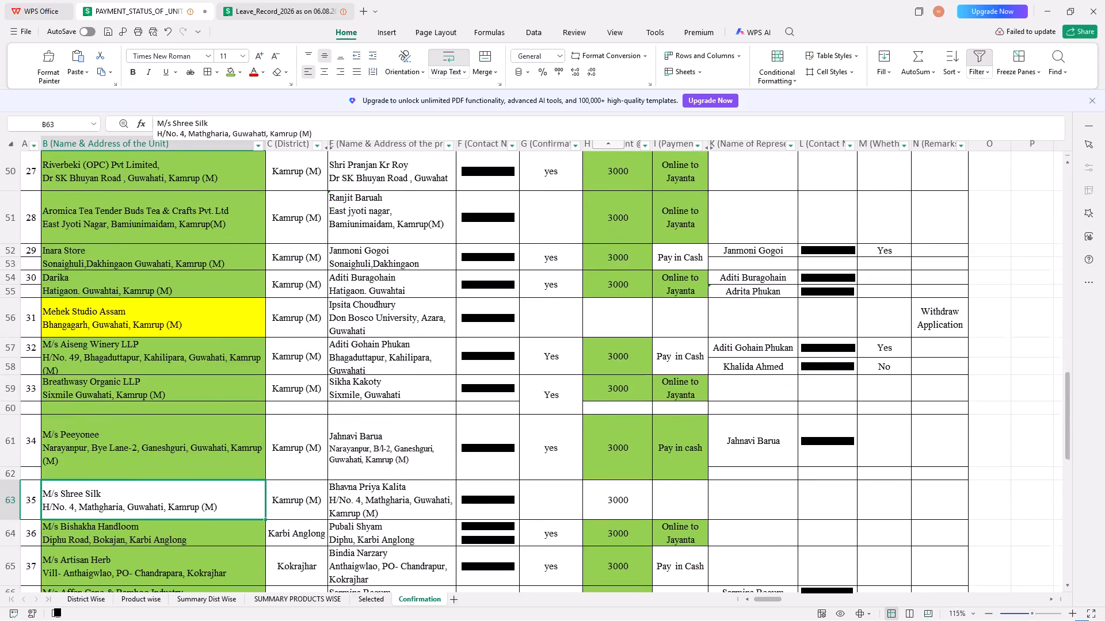
scroll(135, 500, "down", 14)
scroll(135, 500, "up", 6)
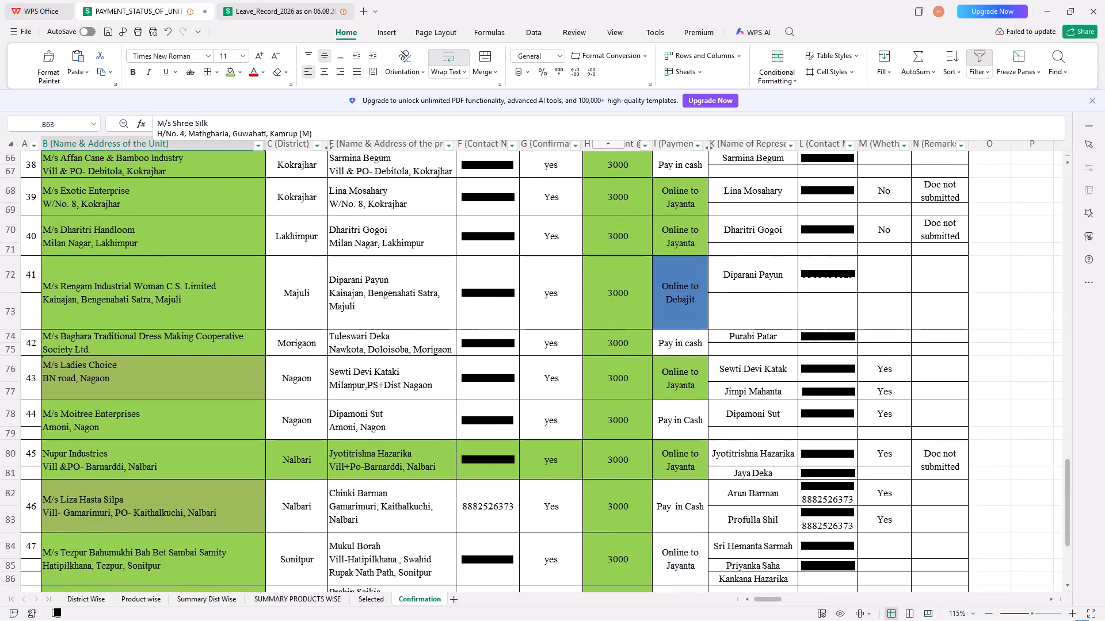
scroll(131, 500, "up", 20)
scroll(131, 500, "up", 7)
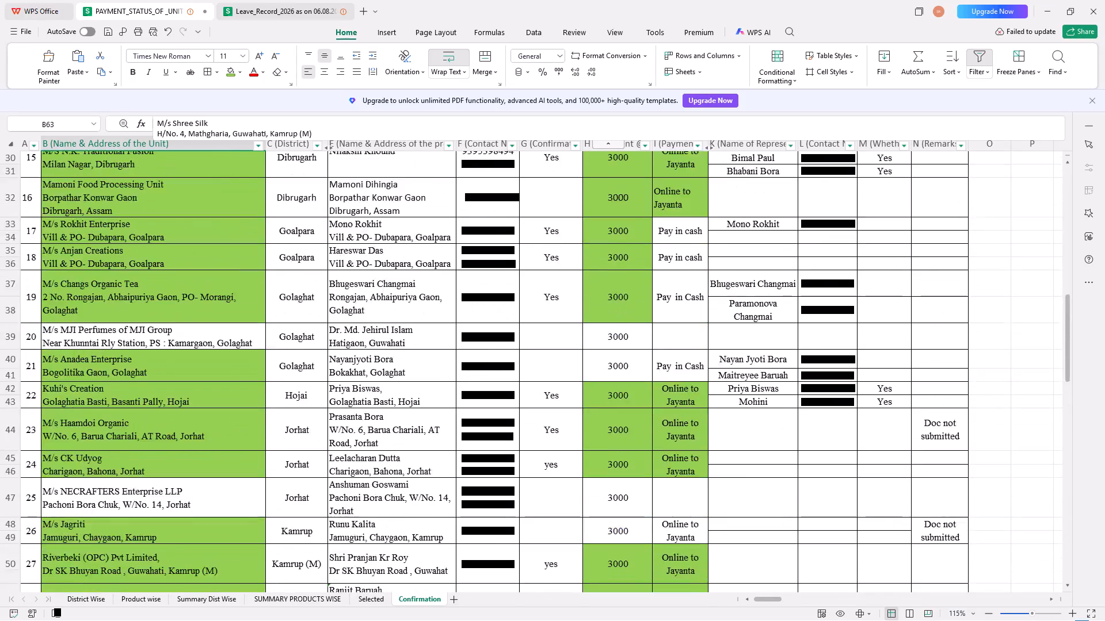
scroll(123, 503, "up", 11)
scroll(136, 501, "down", 1)
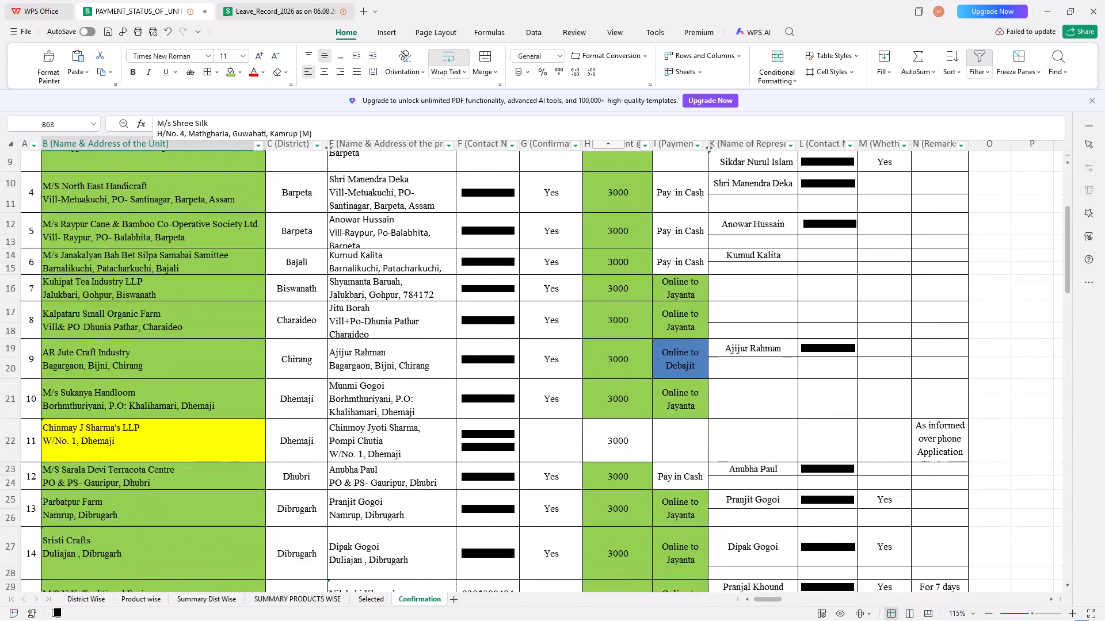
scroll(136, 501, "down", 20)
scroll(136, 501, "down", 3)
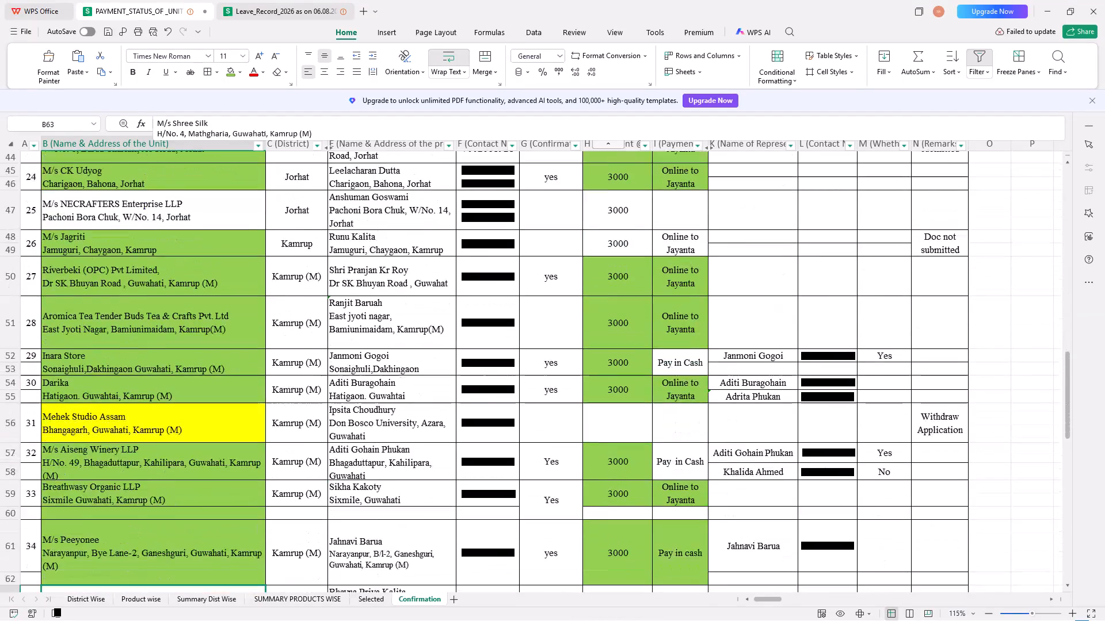
scroll(149, 531, "down", 11)
scroll(150, 531, "down", 10)
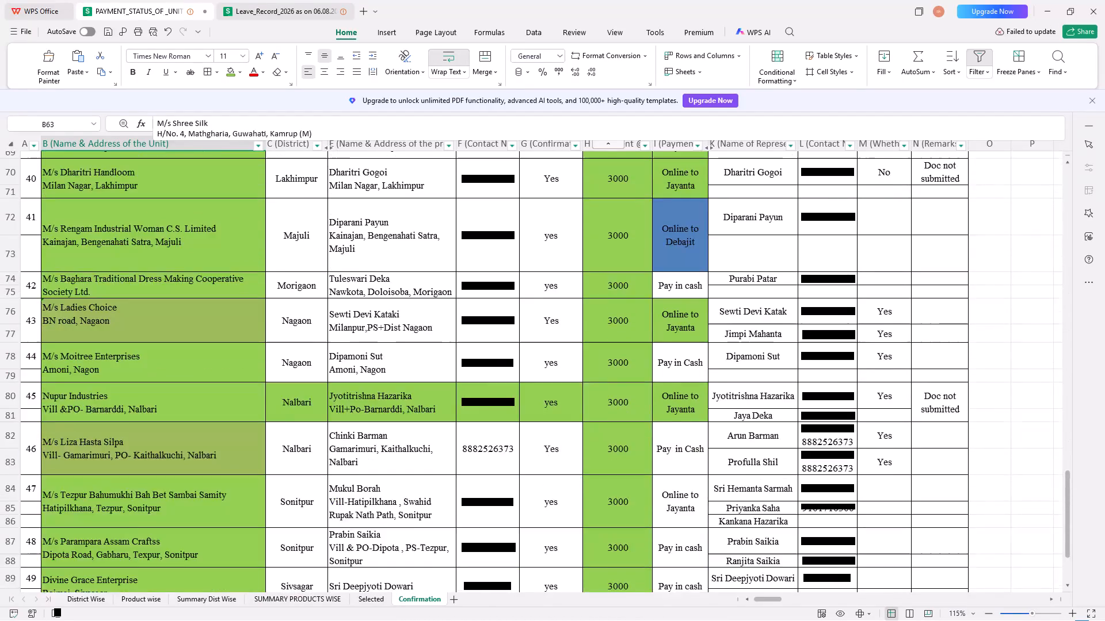
scroll(150, 531, "down", 7)
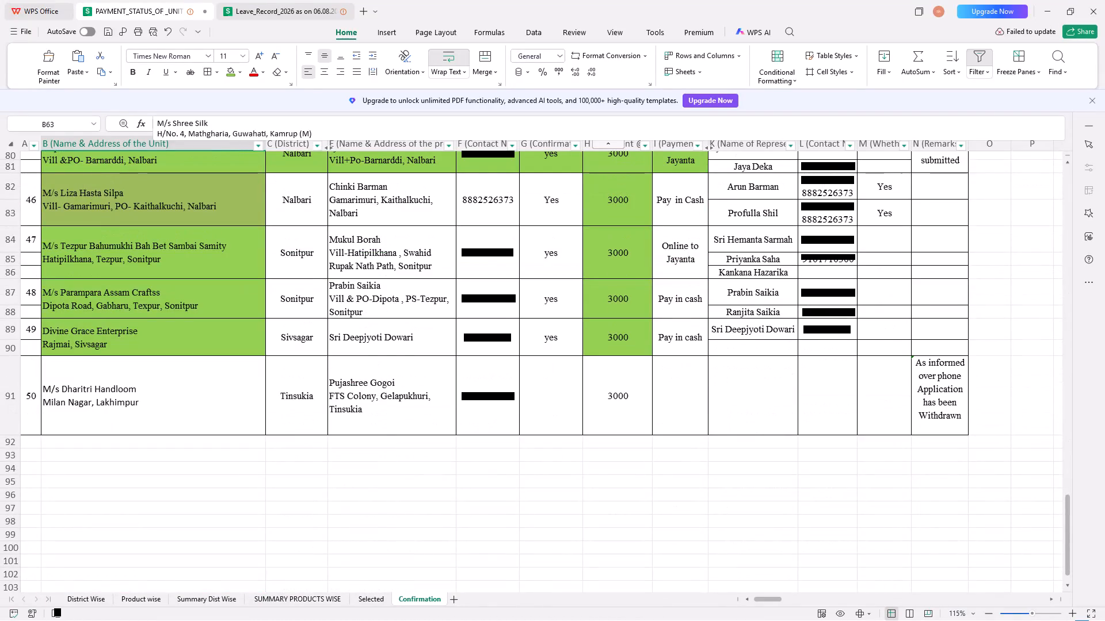
scroll(153, 404, "up", 7)
scroll(159, 416, "down", 4)
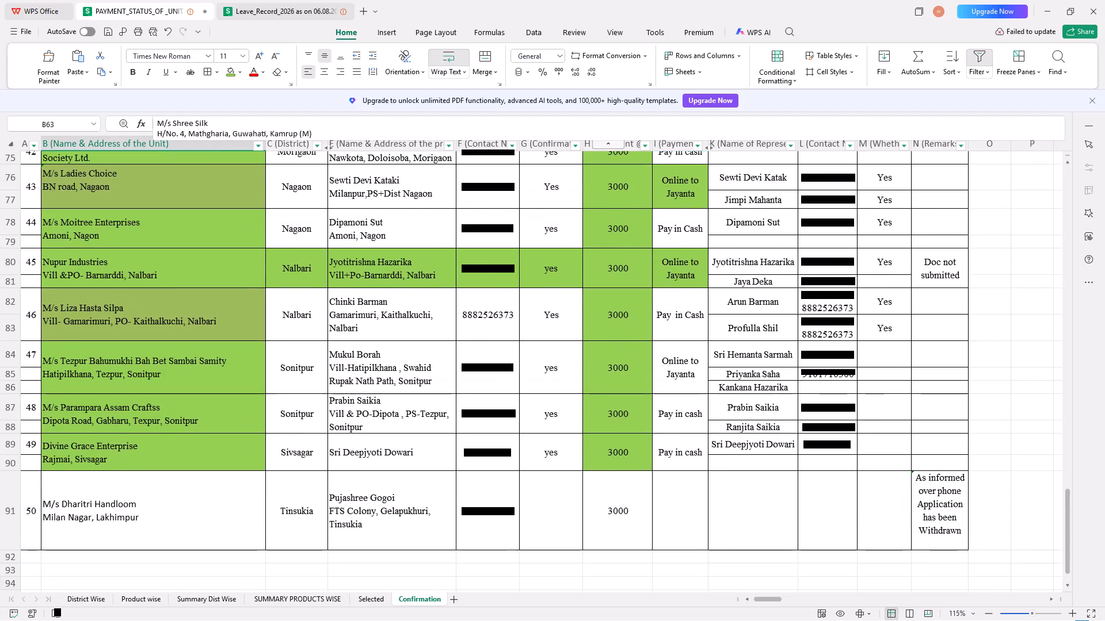
scroll(164, 419, "down", 3)
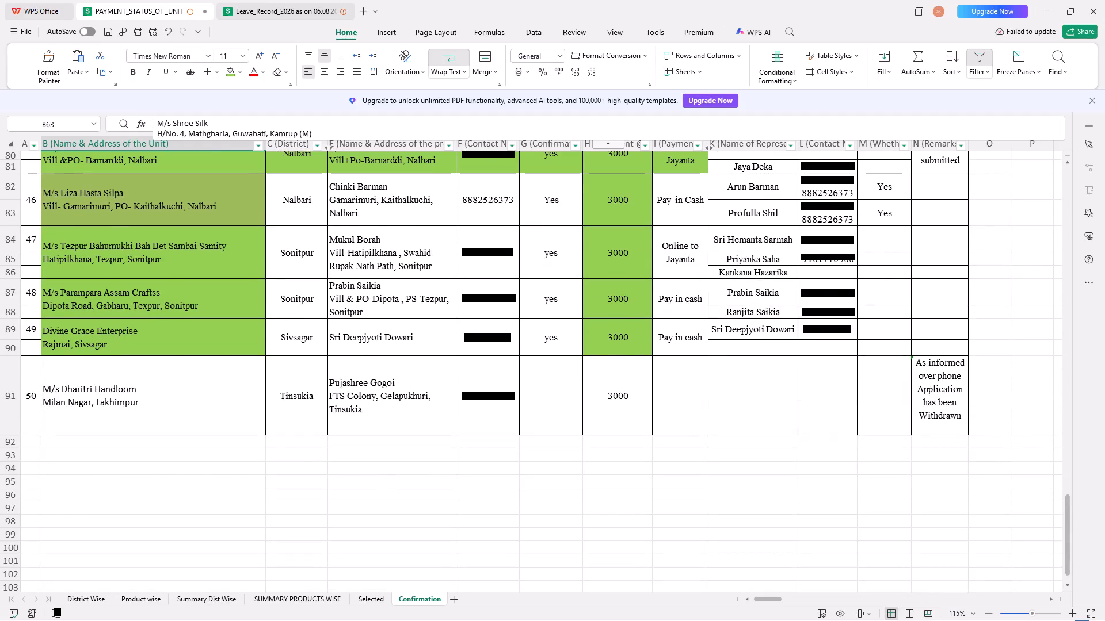
Fill the name cell of M/s Shree Silk on the Confirmation sheet yellow.
scroll(175, 387, "up", 18)
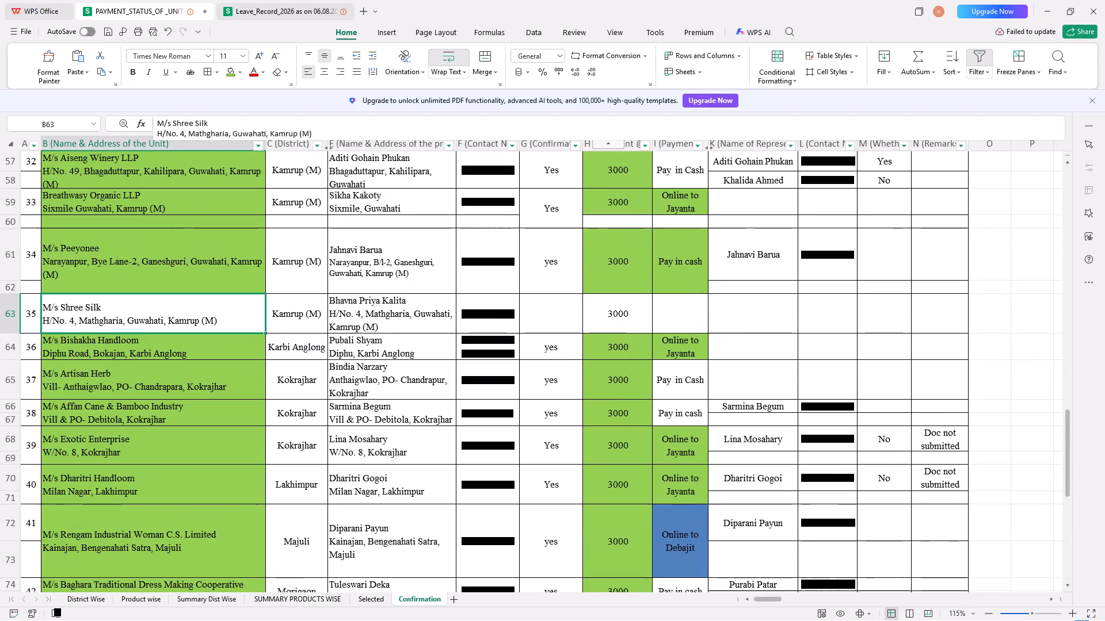
left_click(138, 319)
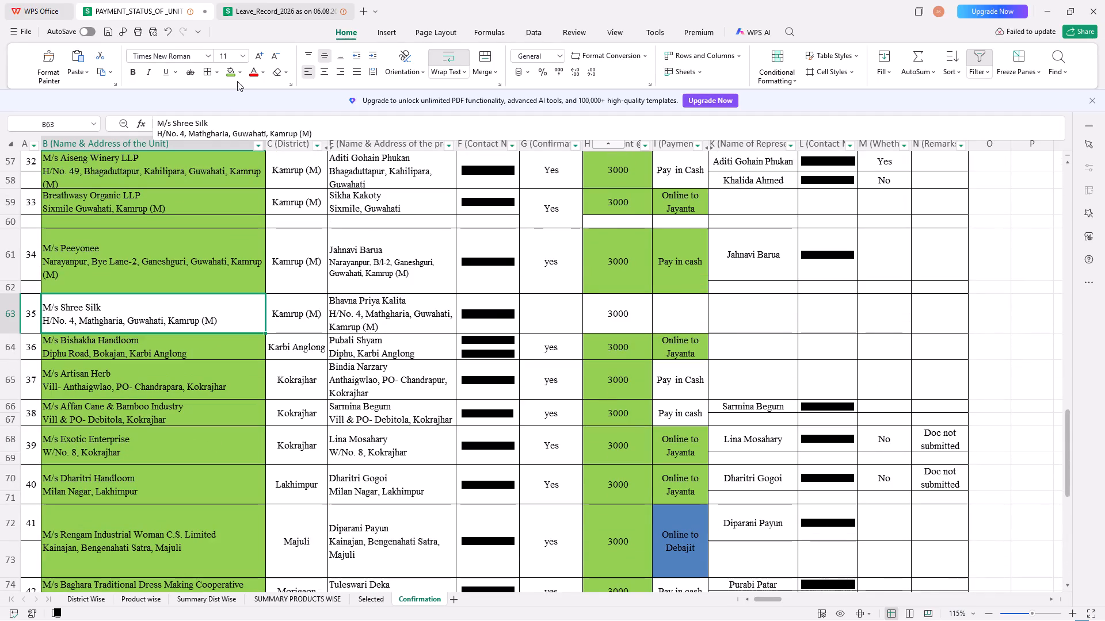
left_click(242, 73)
left_click(266, 185)
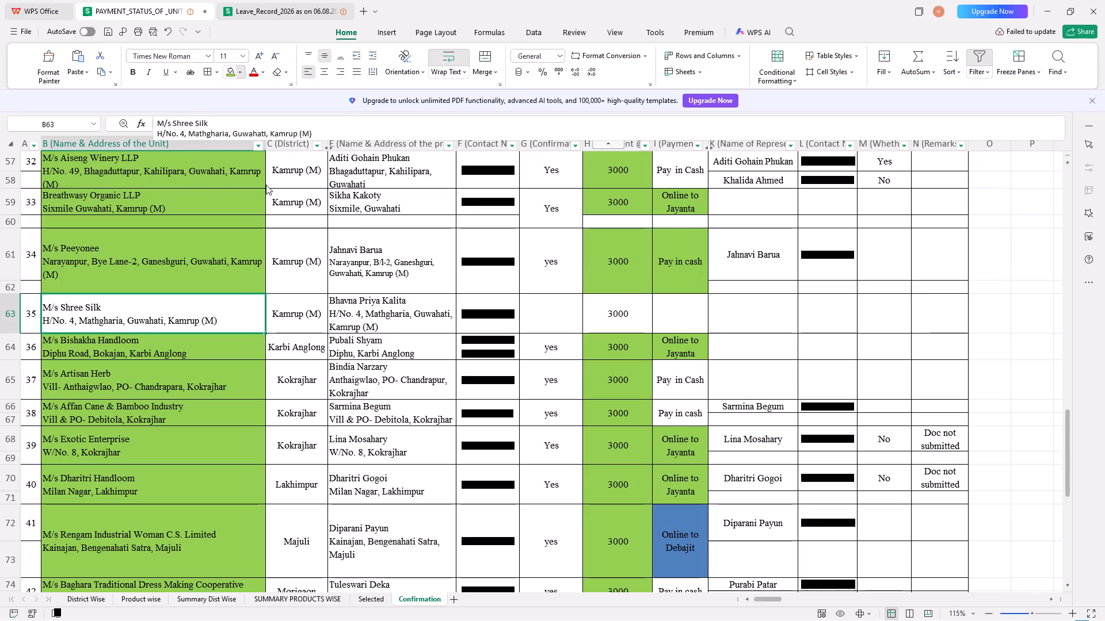
Review the colour marking and payment status of the units in the upper part of the Confirmation list.
scroll(181, 448, "up", 8)
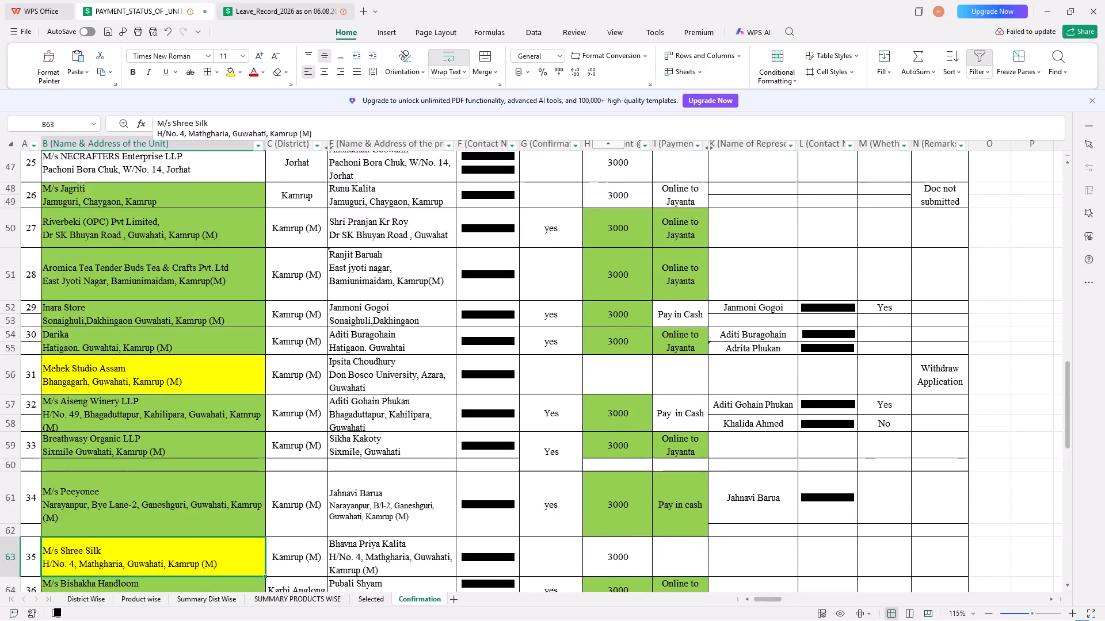
scroll(181, 448, "up", 15)
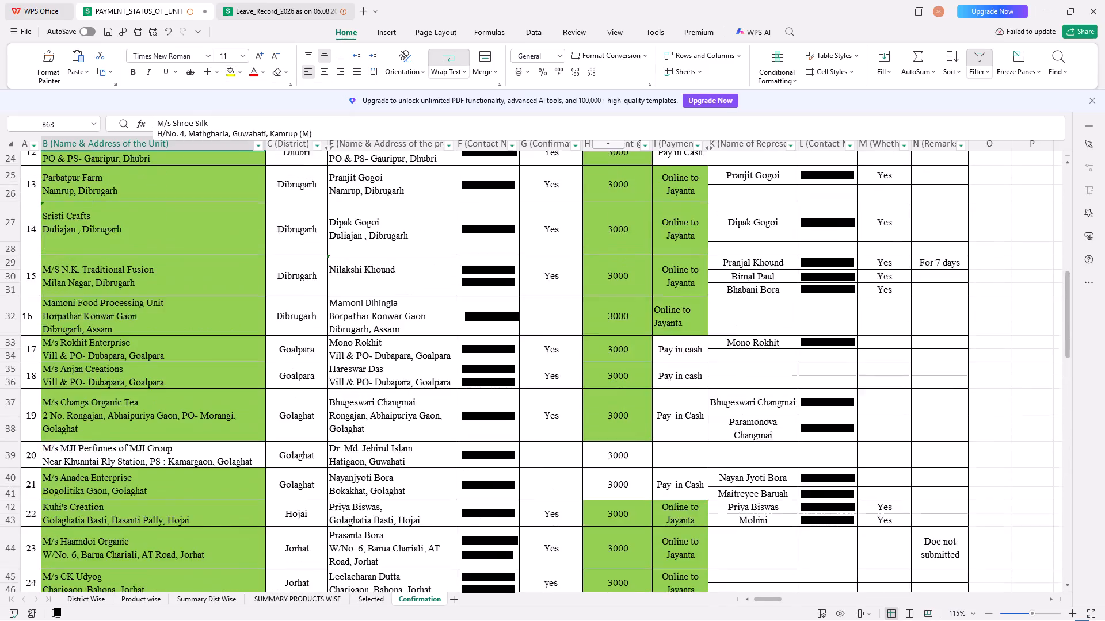
scroll(181, 448, "up", 18)
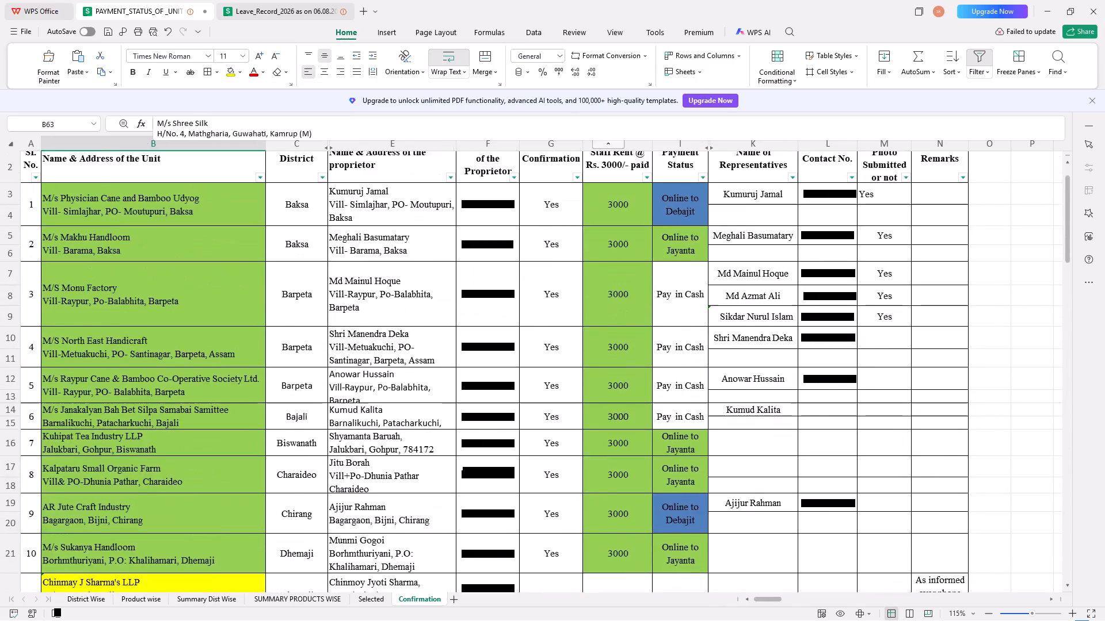
scroll(181, 448, "down", 16)
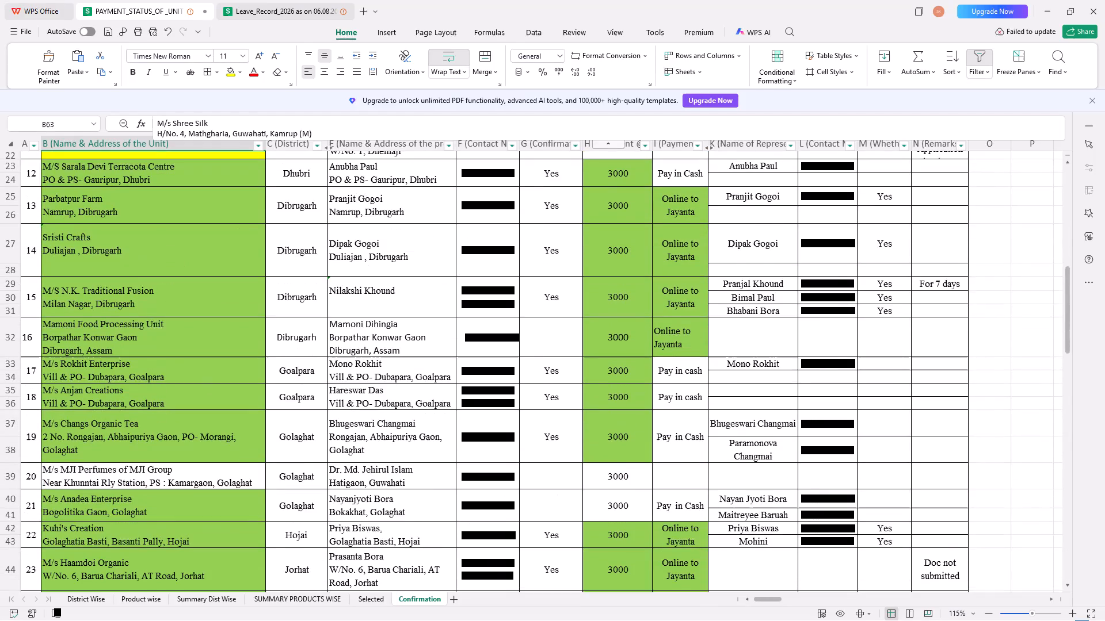
Compare the unit name of entry 50, Tinsukia, on the Selected sheet with the same entry on the Confirmation sheet.
left_click(361, 599)
scroll(157, 552, "down", 4)
scroll(157, 553, "down", 20)
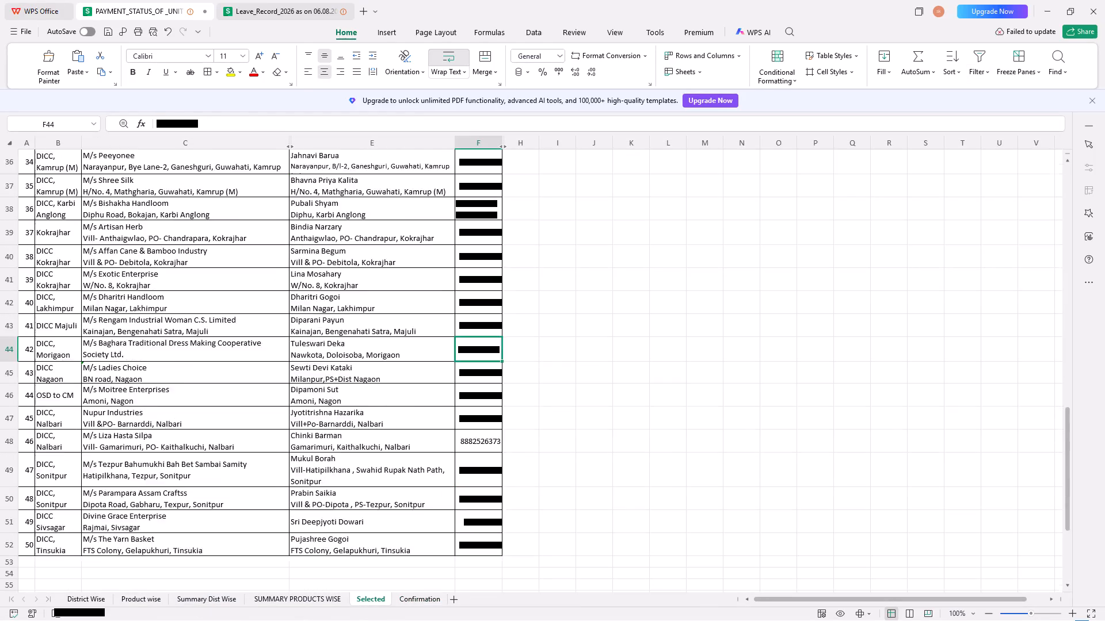
scroll(155, 555, "down", 5)
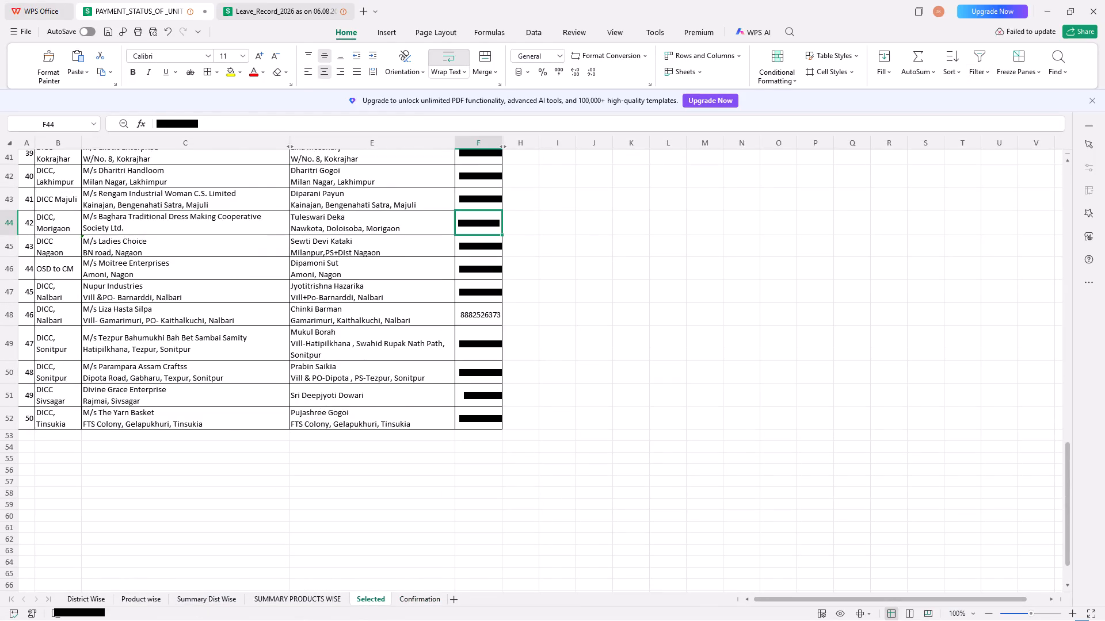
left_click(420, 600)
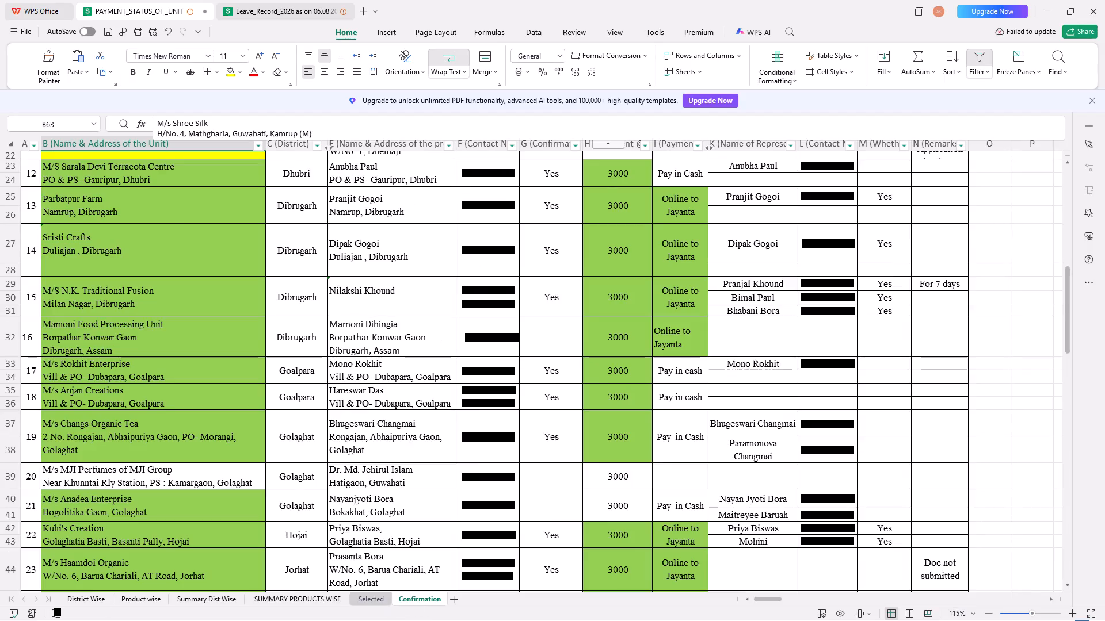
scroll(174, 524, "down", 20)
scroll(174, 524, "down", 18)
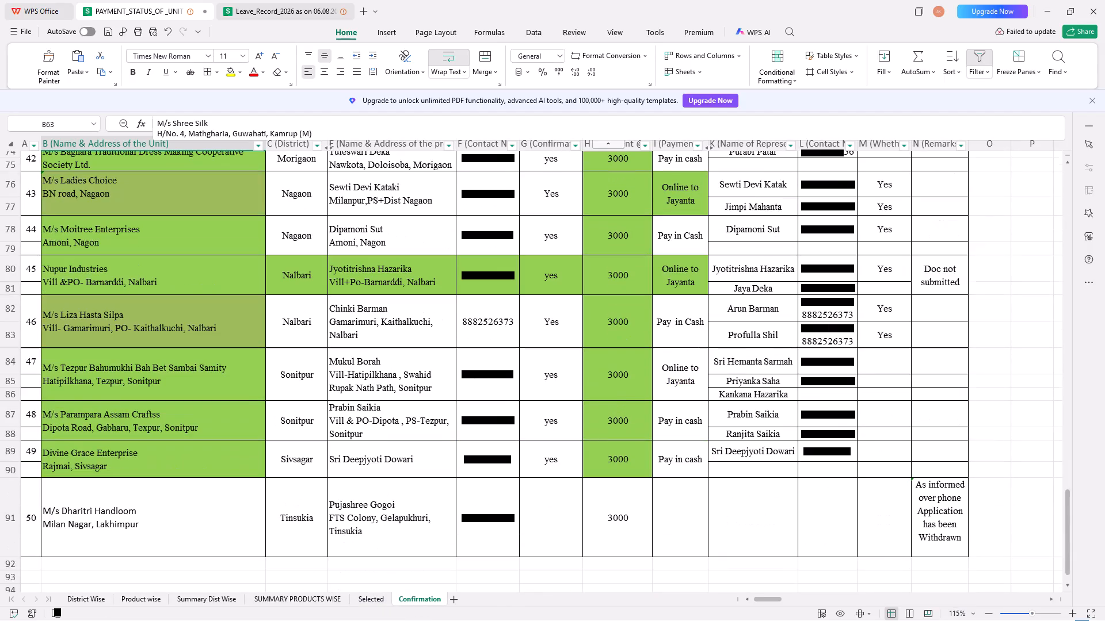
scroll(130, 570, "down", 6)
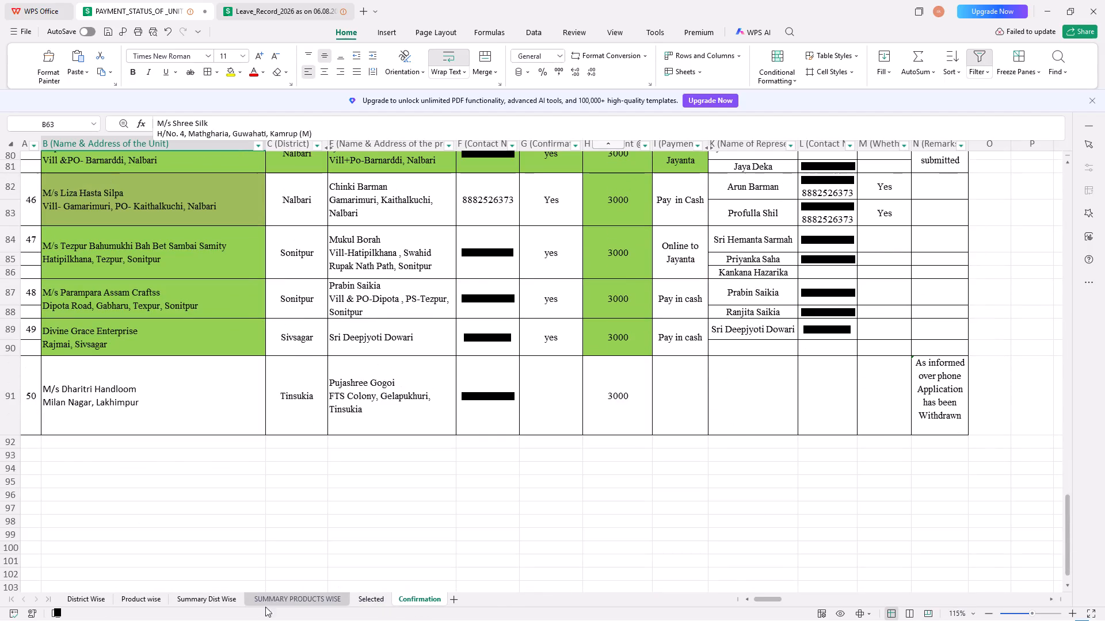
Replace the unit name of entry 50 on the Confirmation sheet with M/s The Yarn Basket, copied from entry 50 on the Selected sheet.
left_click(289, 598)
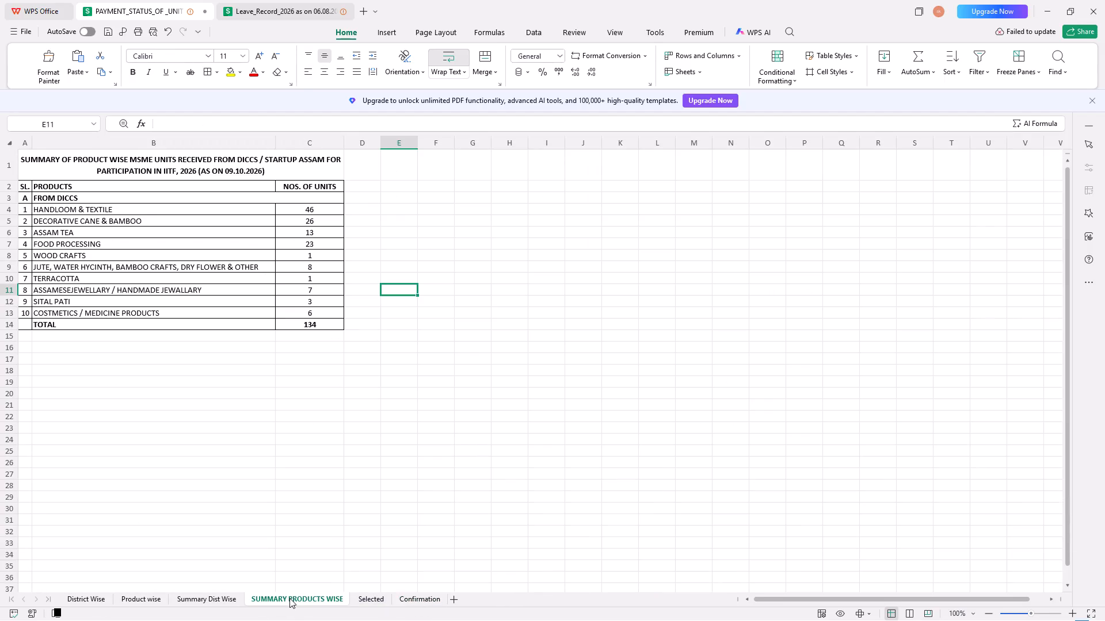
left_click(365, 597)
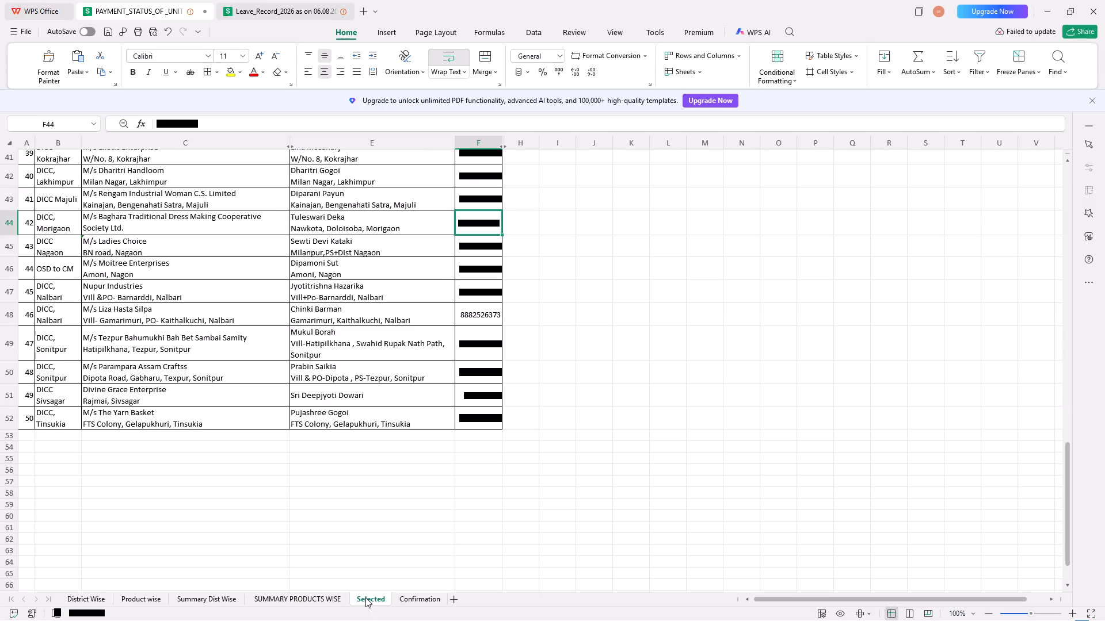
left_click(125, 419)
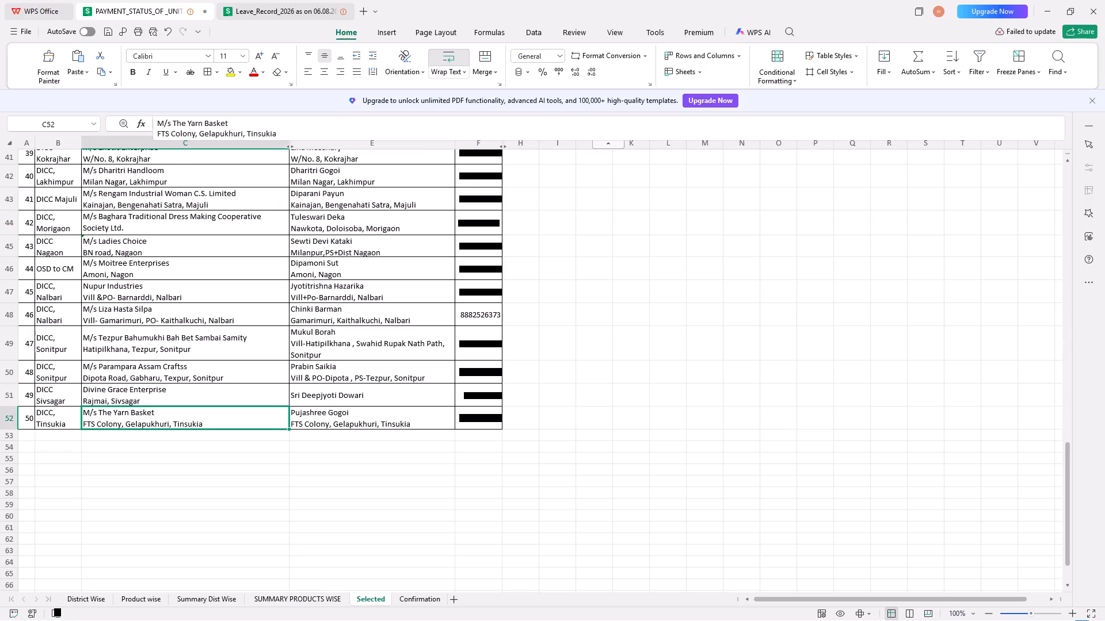
key("ctrl+c")
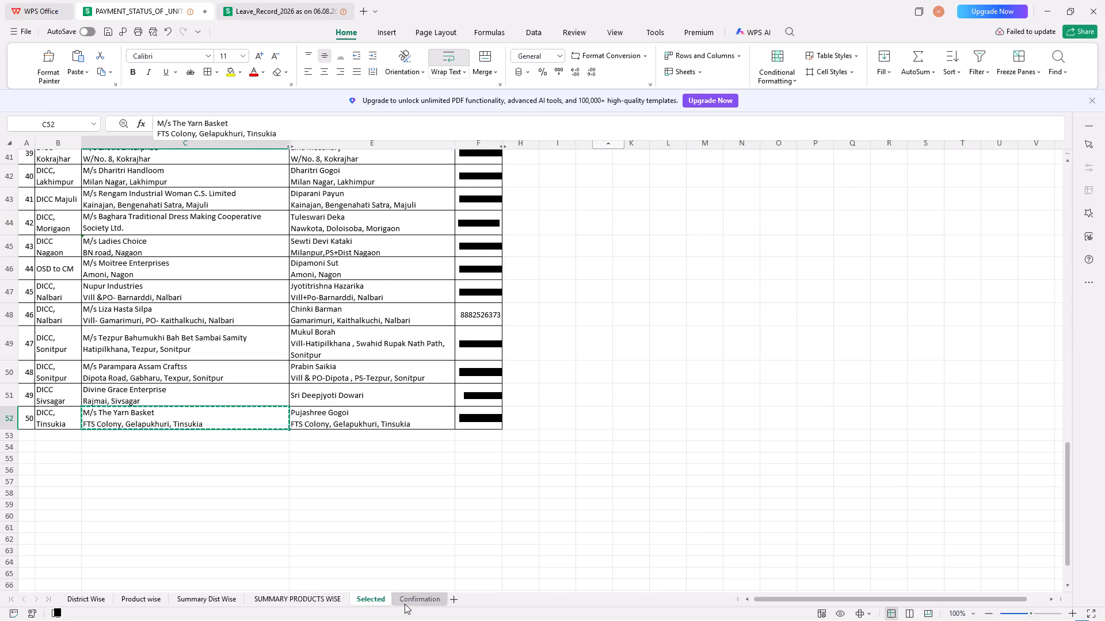
left_click(407, 599)
left_click(129, 396)
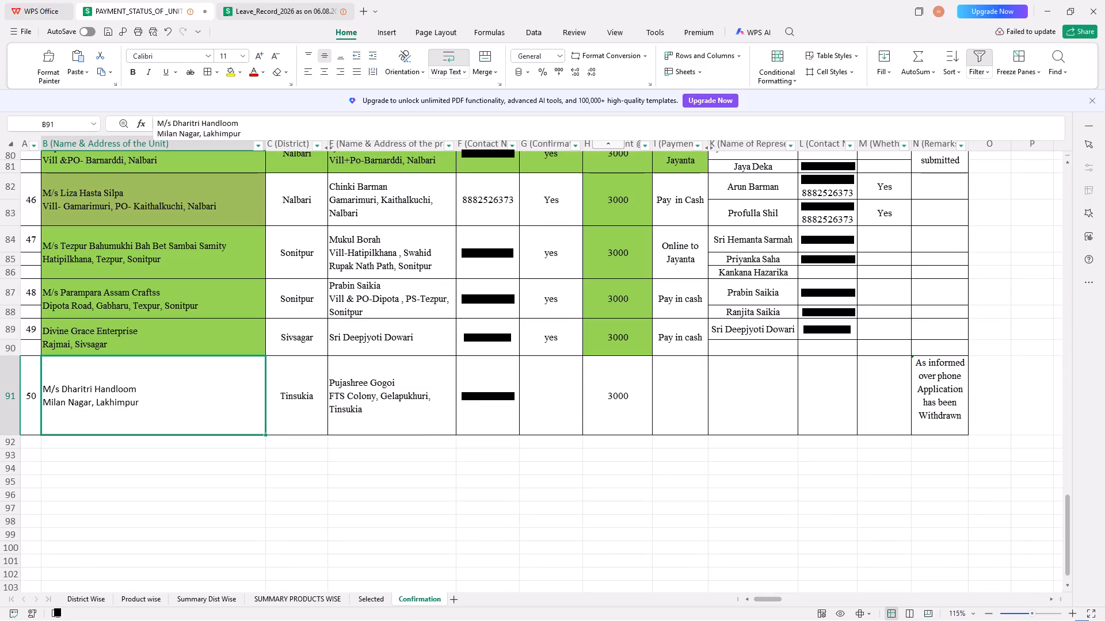
key("ctrl+v")
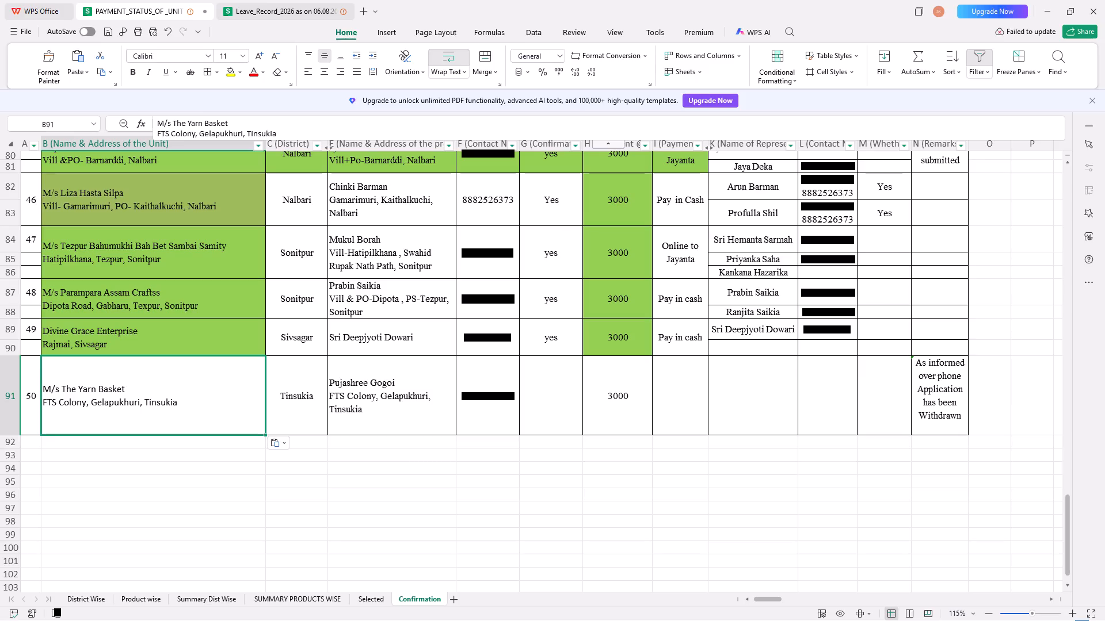
Fill the name cell of M/s The Yarn Basket in entry 50 yellow.
left_click(227, 71)
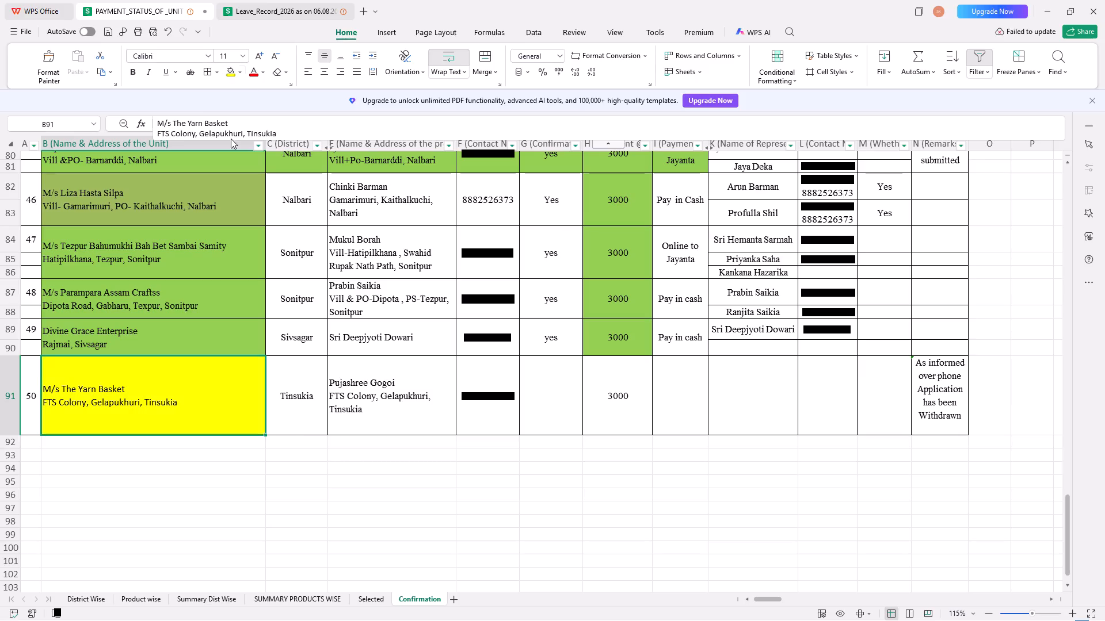
left_click(476, 430)
Review the Confirmation list for units still without colour marking, including M/s MJI Perfumes and M/s NECRAFTERS Enterprise LLP.
scroll(554, 477, "up", 2)
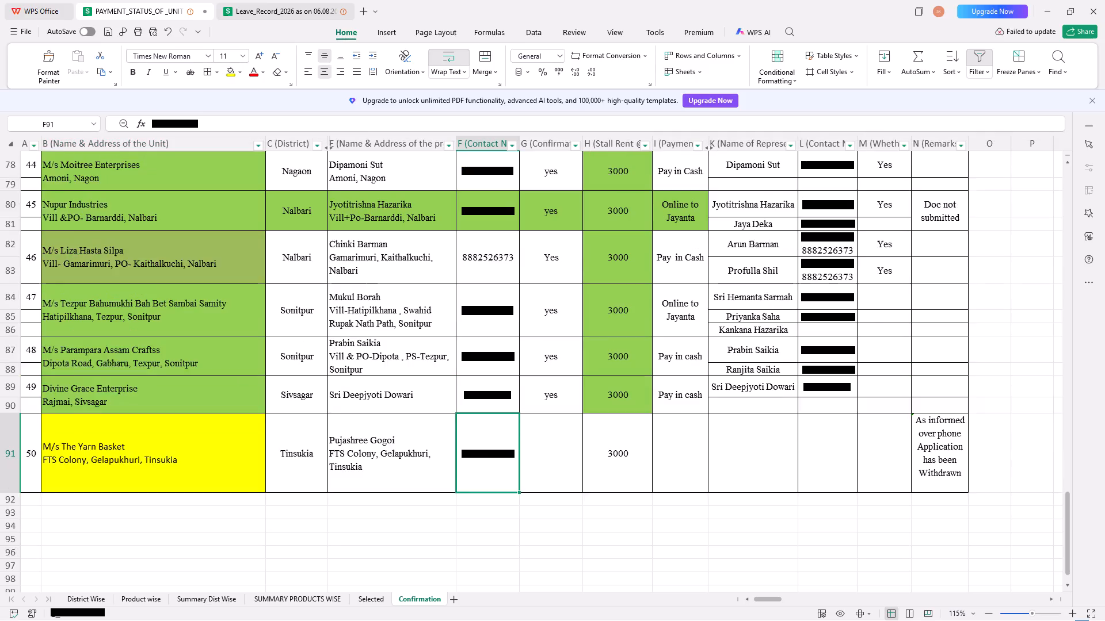
scroll(554, 477, "up", 17)
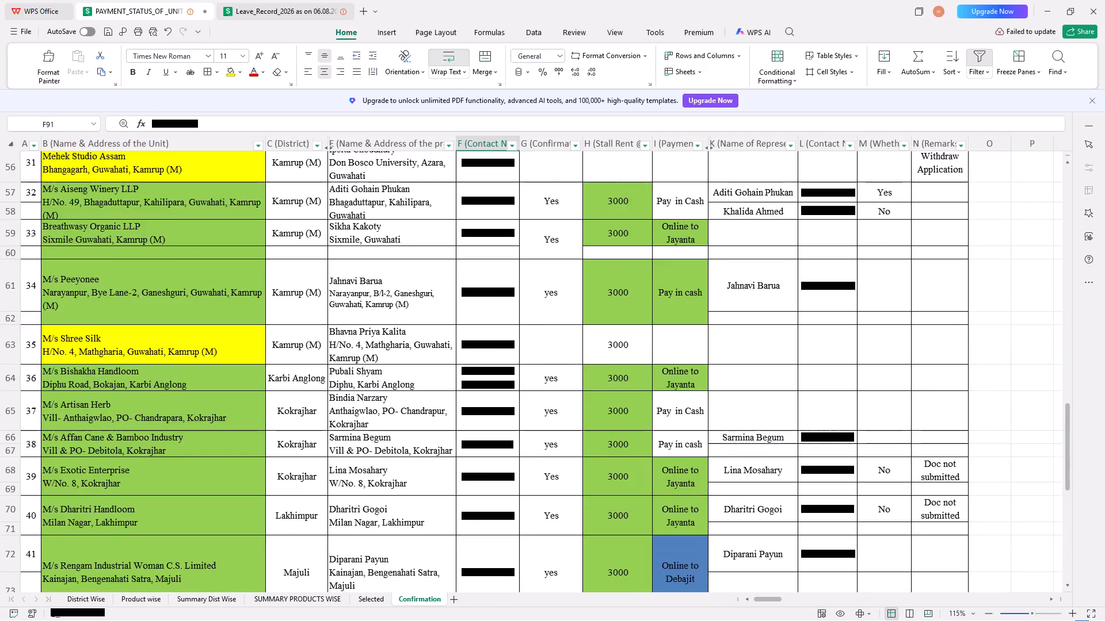
scroll(527, 476, "up", 15)
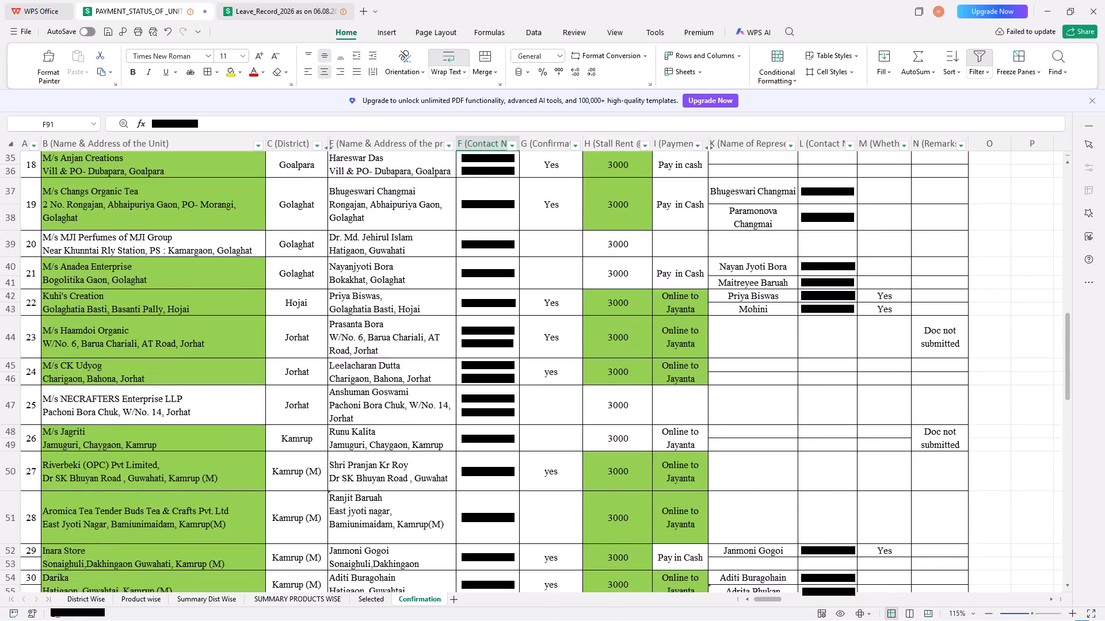
scroll(527, 476, "down", 9)
scroll(167, 455, "down", 12)
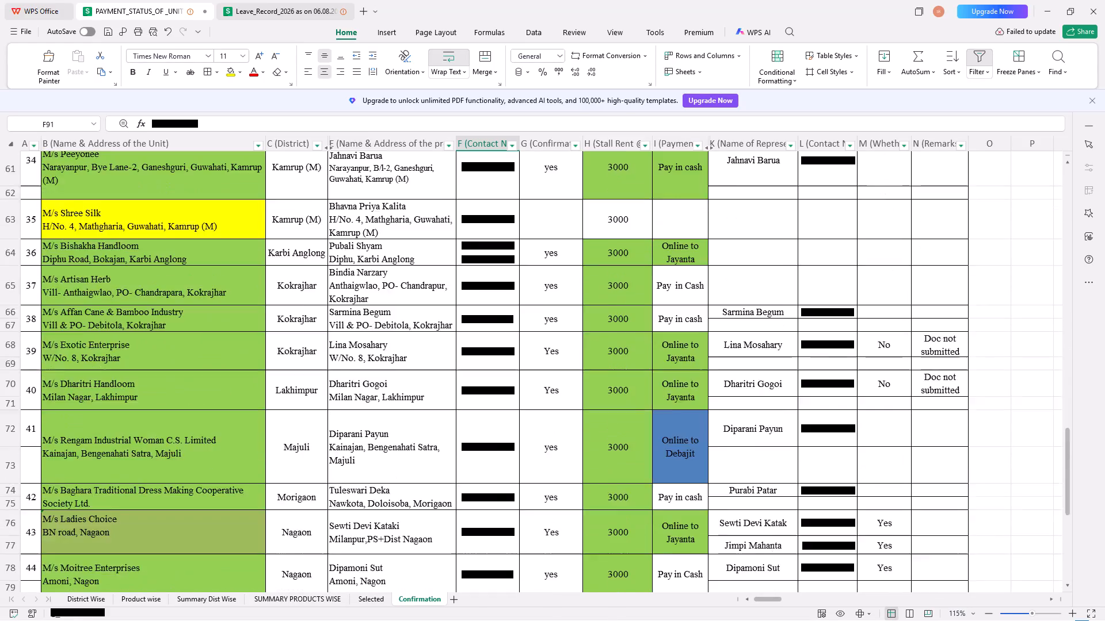
scroll(159, 490, "down", 11)
scroll(173, 507, "up", 15)
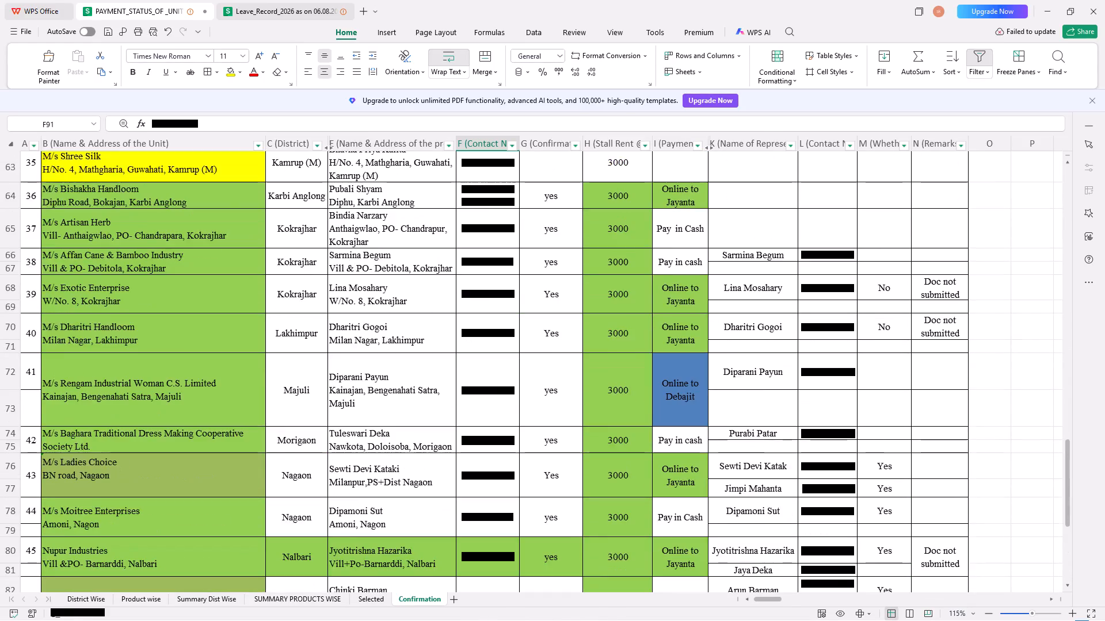
scroll(173, 507, "up", 20)
scroll(173, 507, "up", 10)
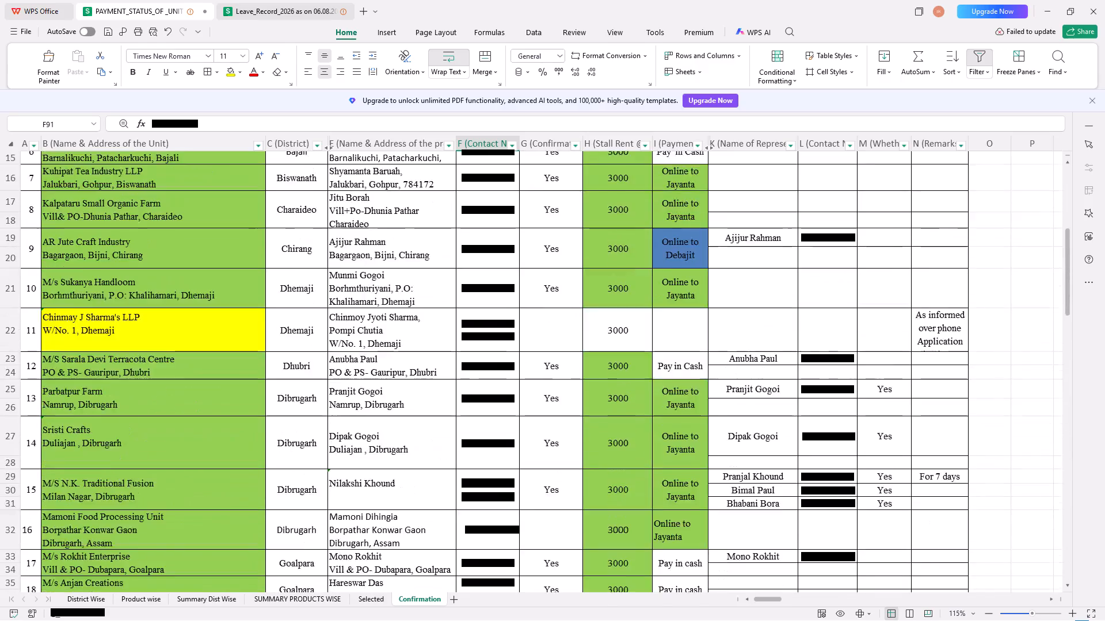
scroll(172, 508, "up", 7)
scroll(170, 512, "down", 17)
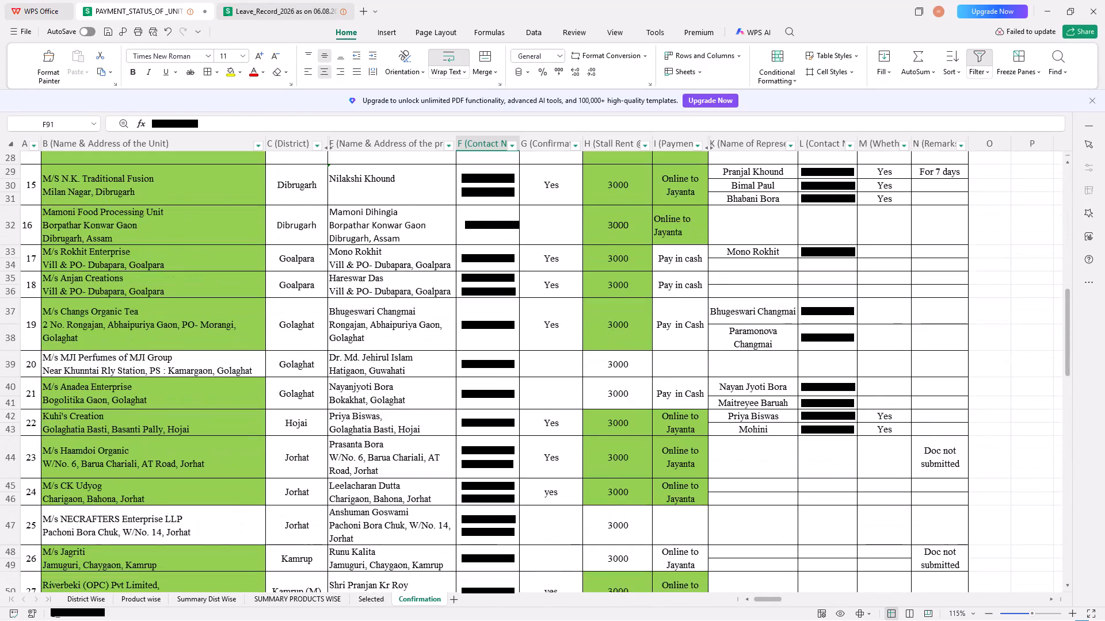
scroll(158, 483, "down", 5)
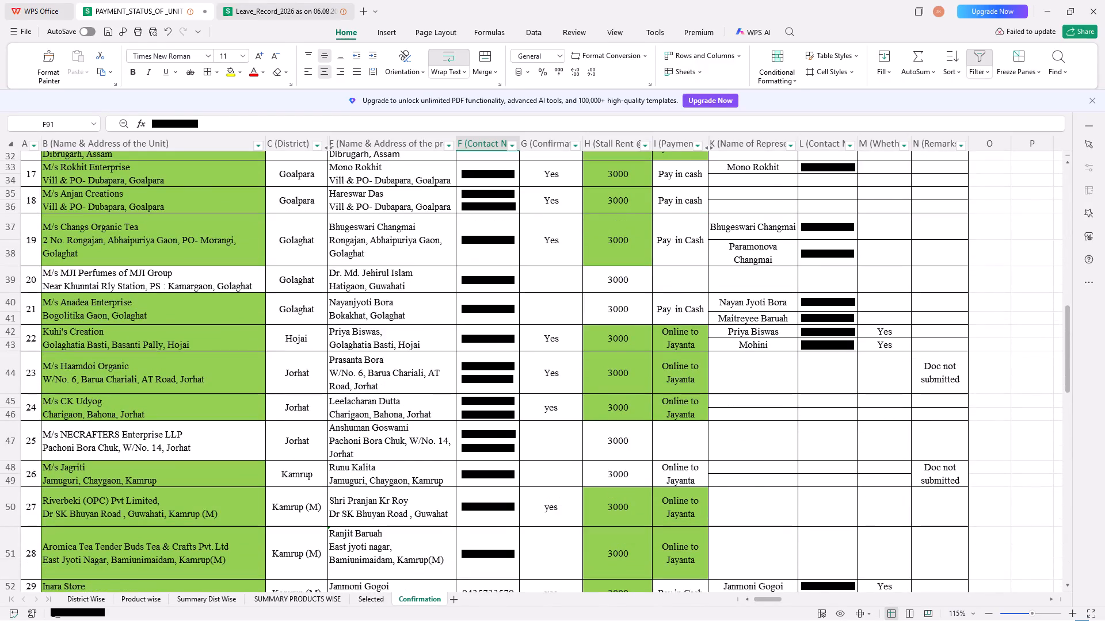
left_click(154, 223)
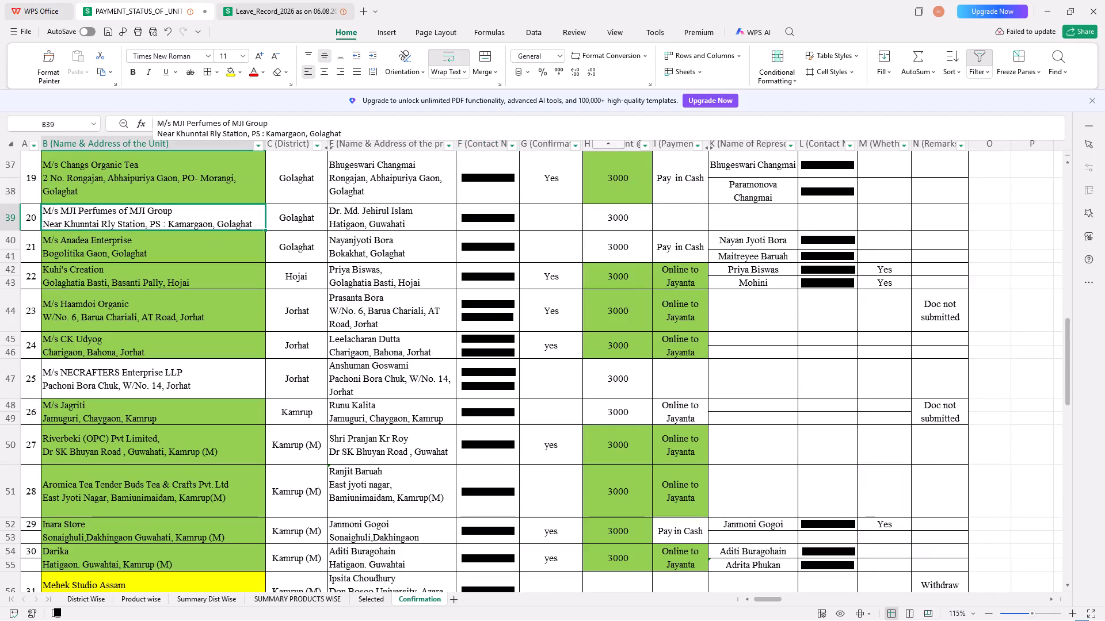
left_click(143, 379)
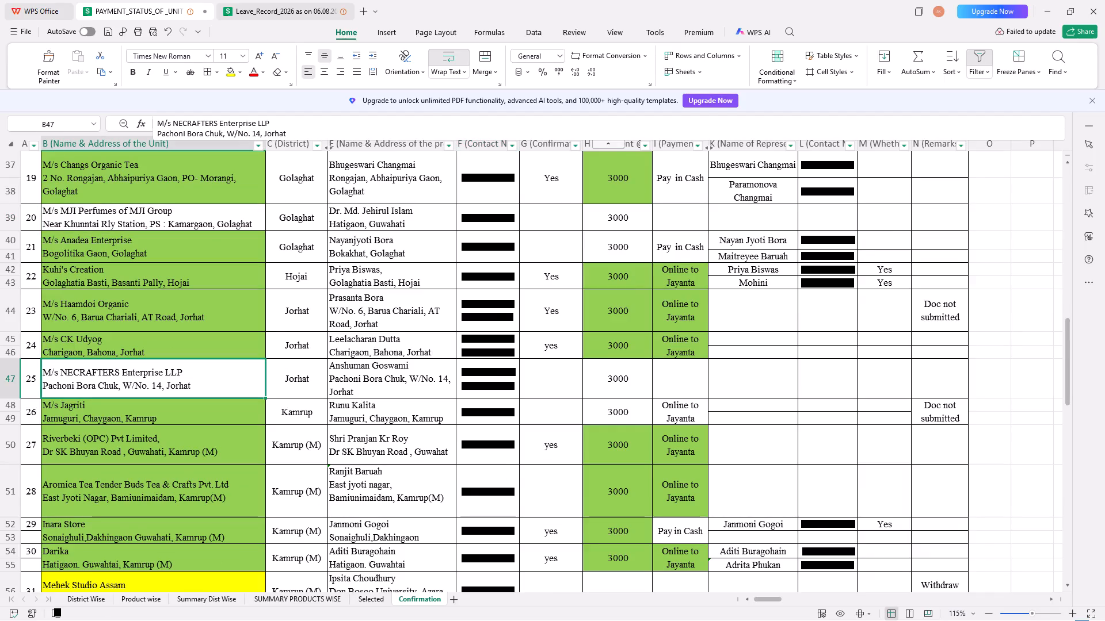
Save the payment status workbook.
key("ctrl+s")
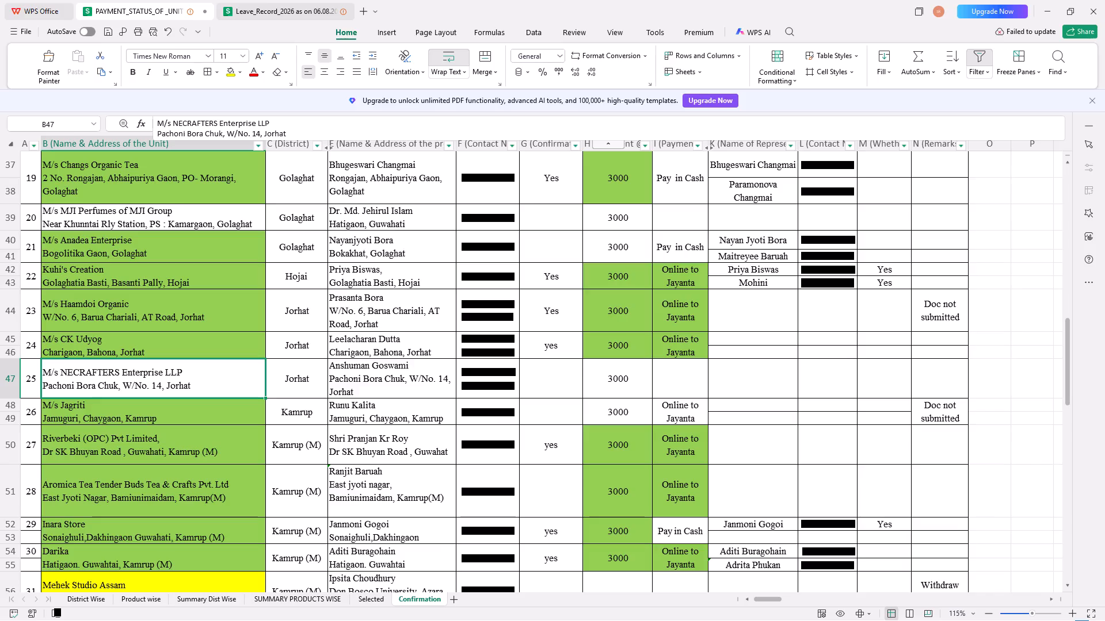
Recheck the colour marking, stall rent and payment status of the whole Confirmation list, from entry 1 to entry 50.
scroll(43, 501, "down", 7)
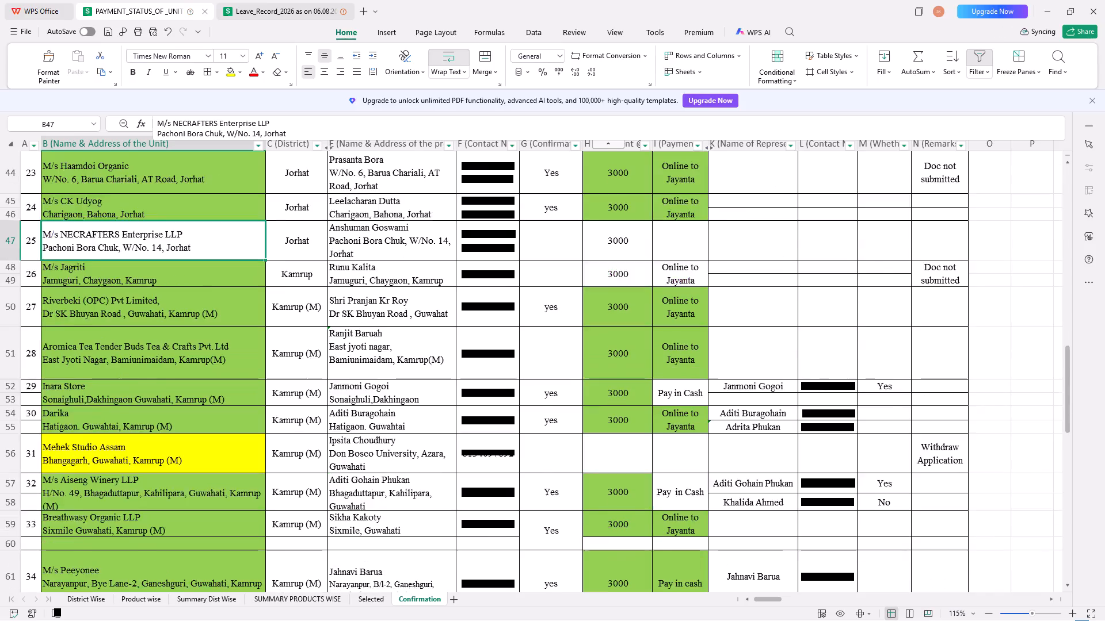
scroll(44, 528, "down", 2)
scroll(37, 538, "down", 20)
scroll(37, 538, "down", 5)
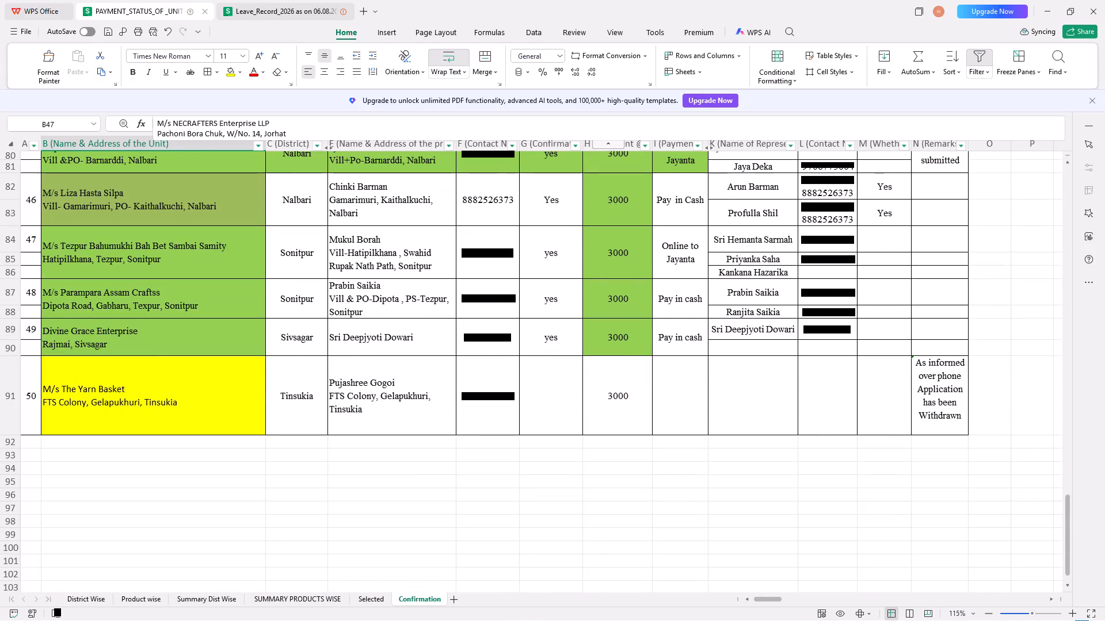
left_click_drag(1068, 520, 1050, 330)
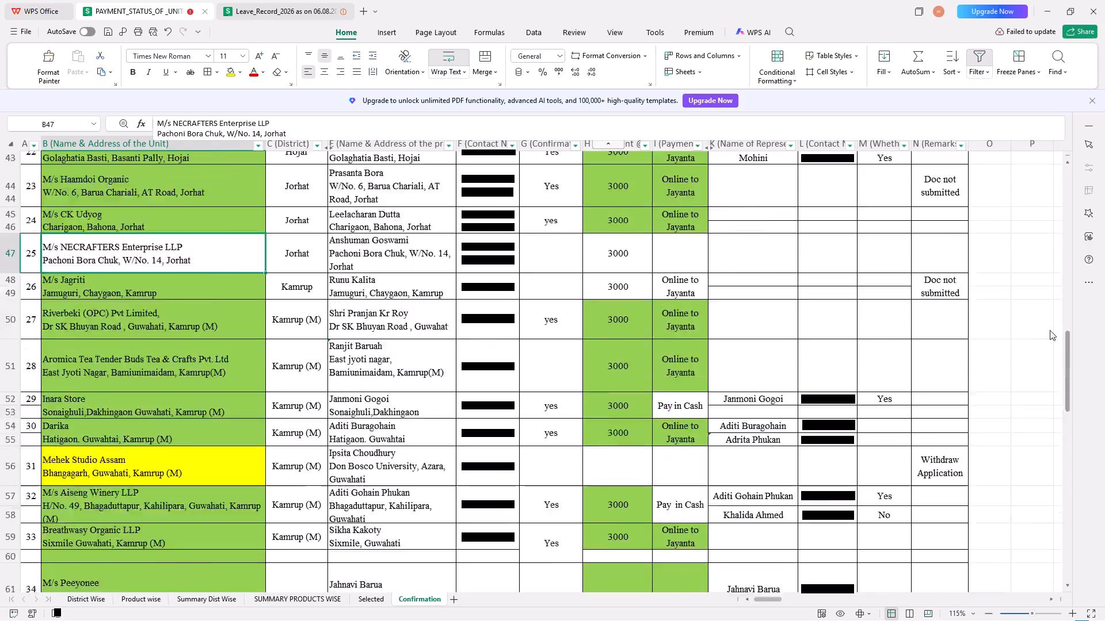
left_click_drag(1050, 330, 1045, 175)
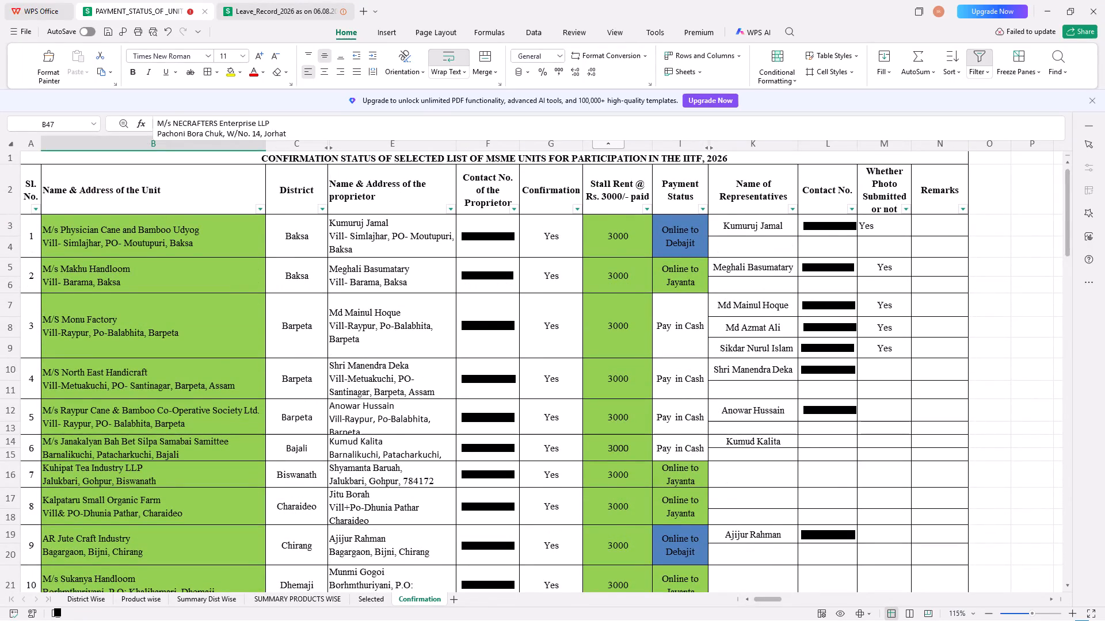
scroll(622, 409, "down", 14)
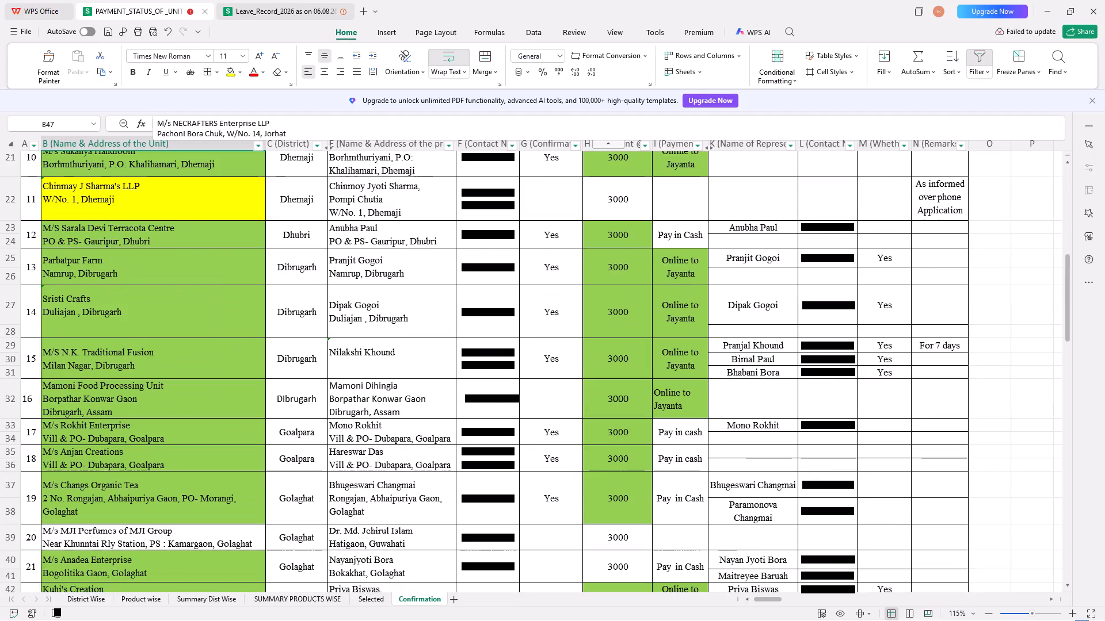
scroll(593, 428, "down", 9)
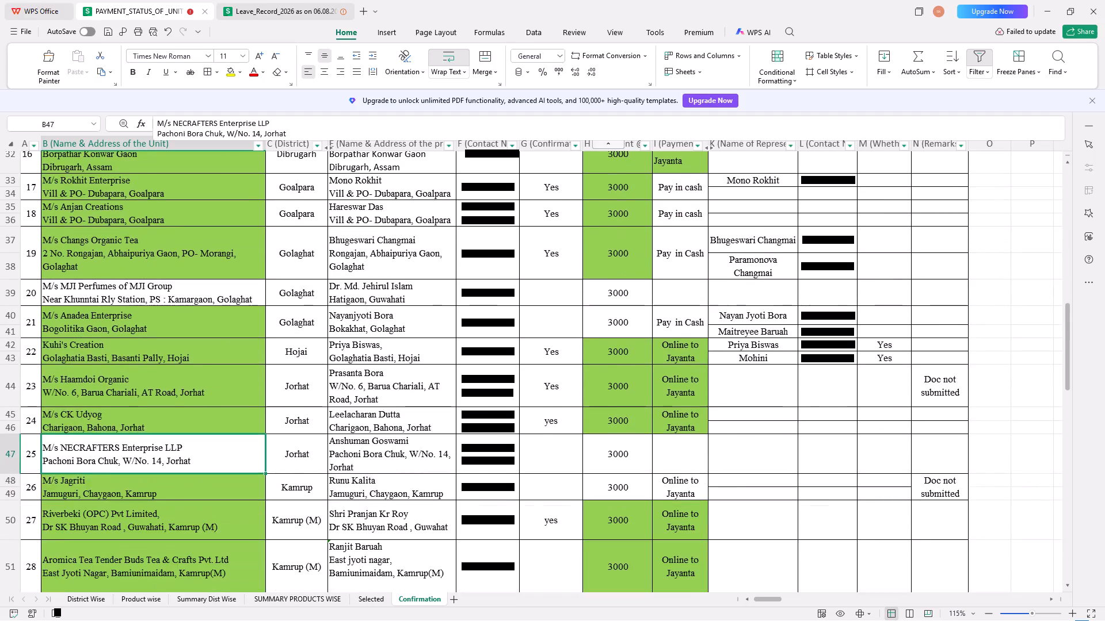
scroll(598, 439, "down", 20)
scroll(598, 439, "down", 4)
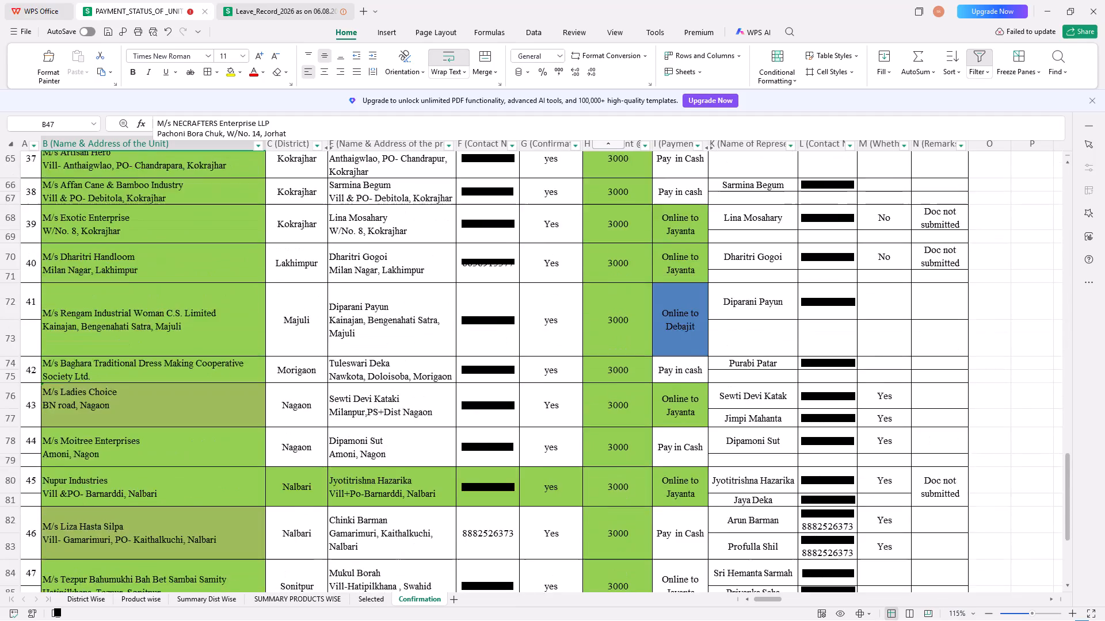
scroll(539, 439, "down", 14)
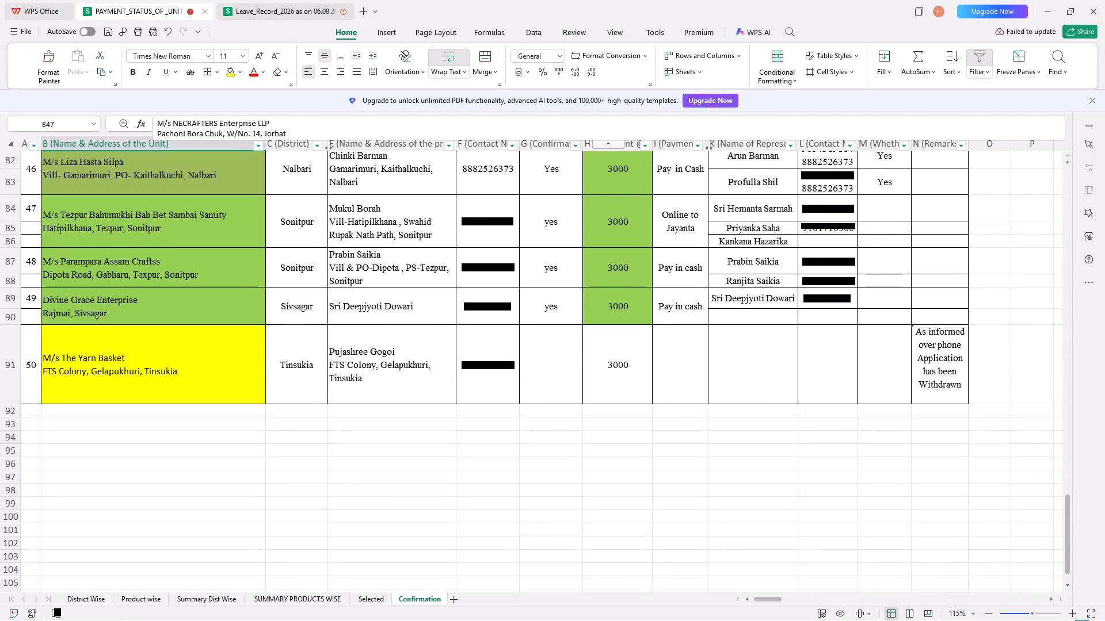
Auto-fit the height of row 91, the M/s The Yarn Basket entry, to its contents.
left_click_drag(14, 342, 12, 327)
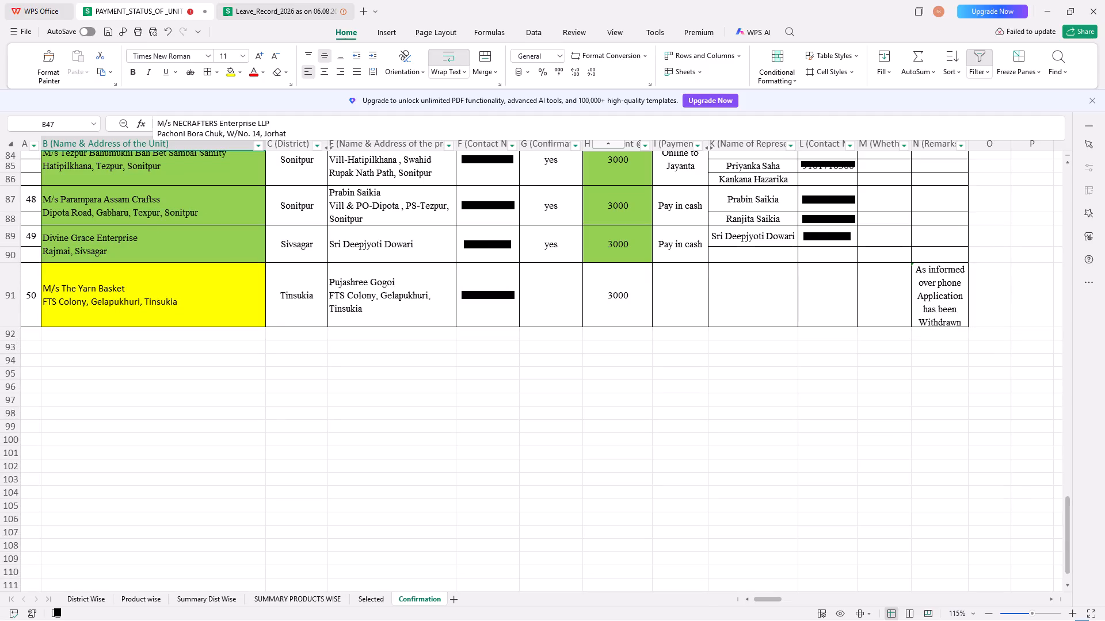
double_click(15, 327)
Go through the Confirmation list again, examining the colour marking, payment status and remarks of each unit.
scroll(426, 402, "up", 2)
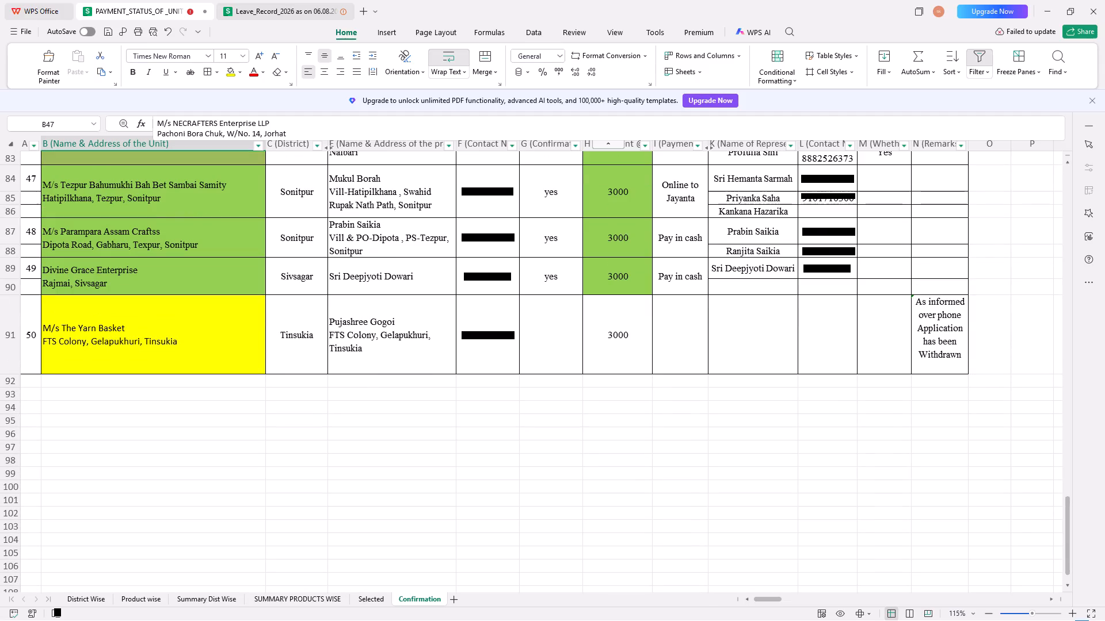
scroll(426, 402, "up", 6)
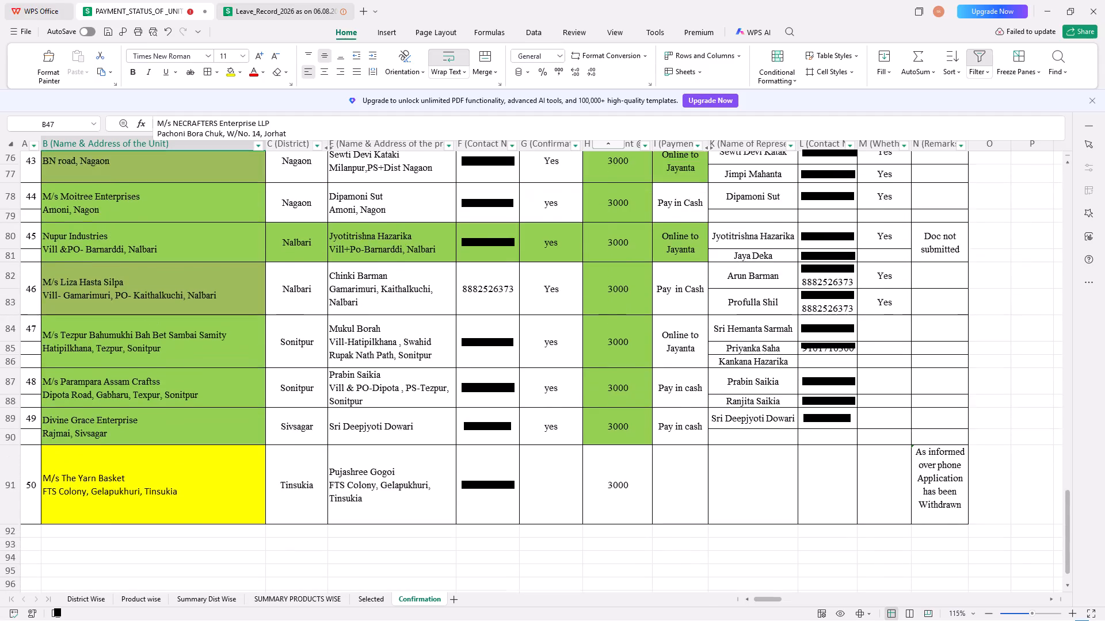
scroll(426, 402, "up", 16)
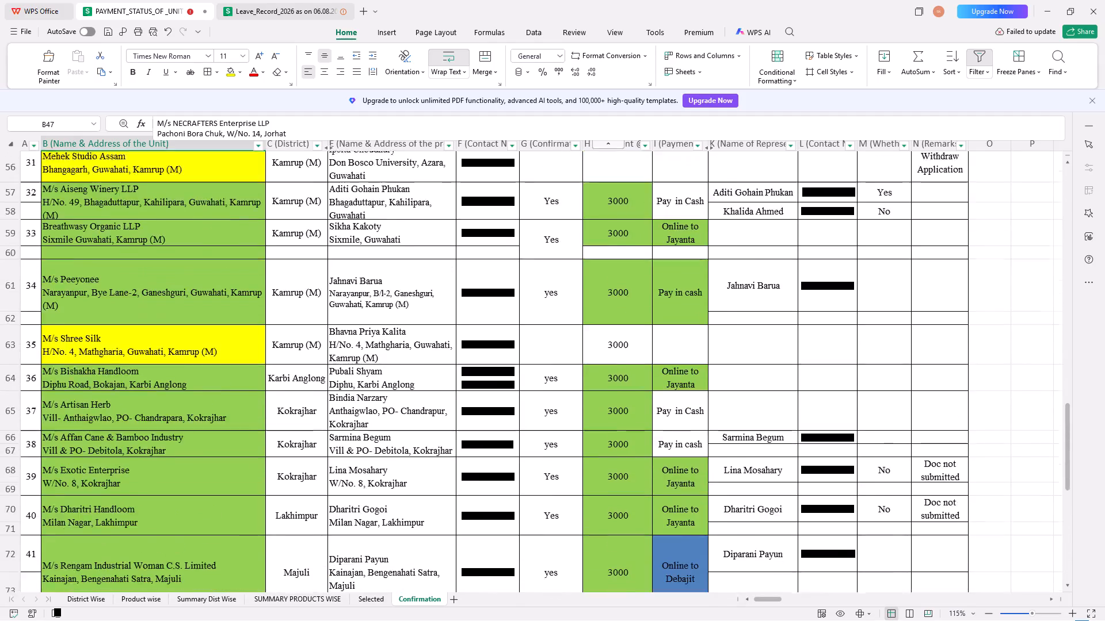
scroll(424, 405, "up", 20)
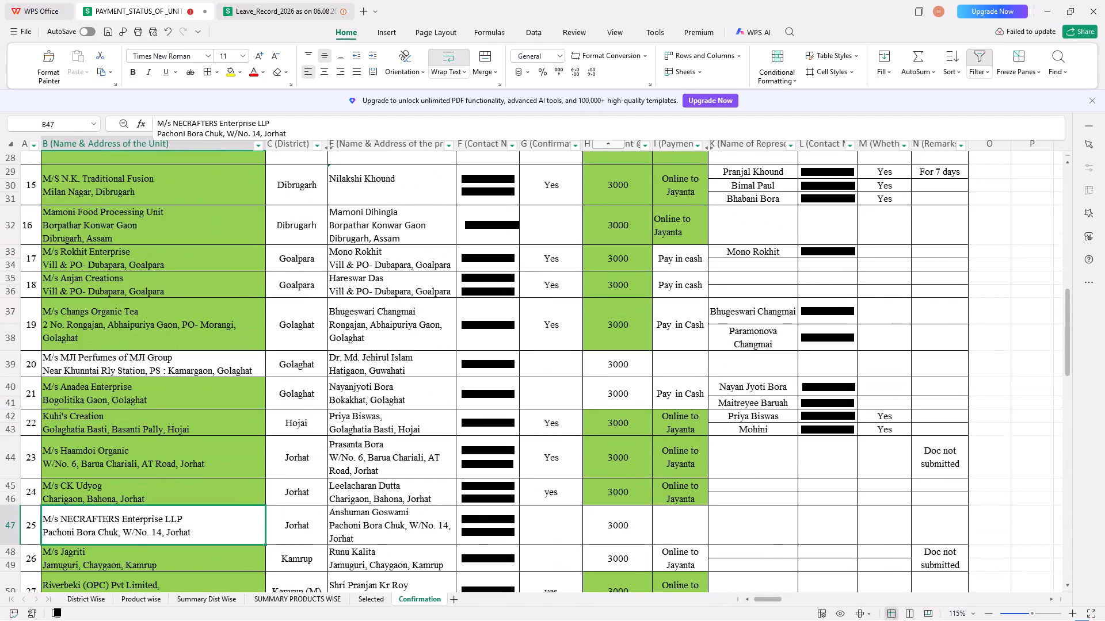
scroll(424, 405, "up", 11)
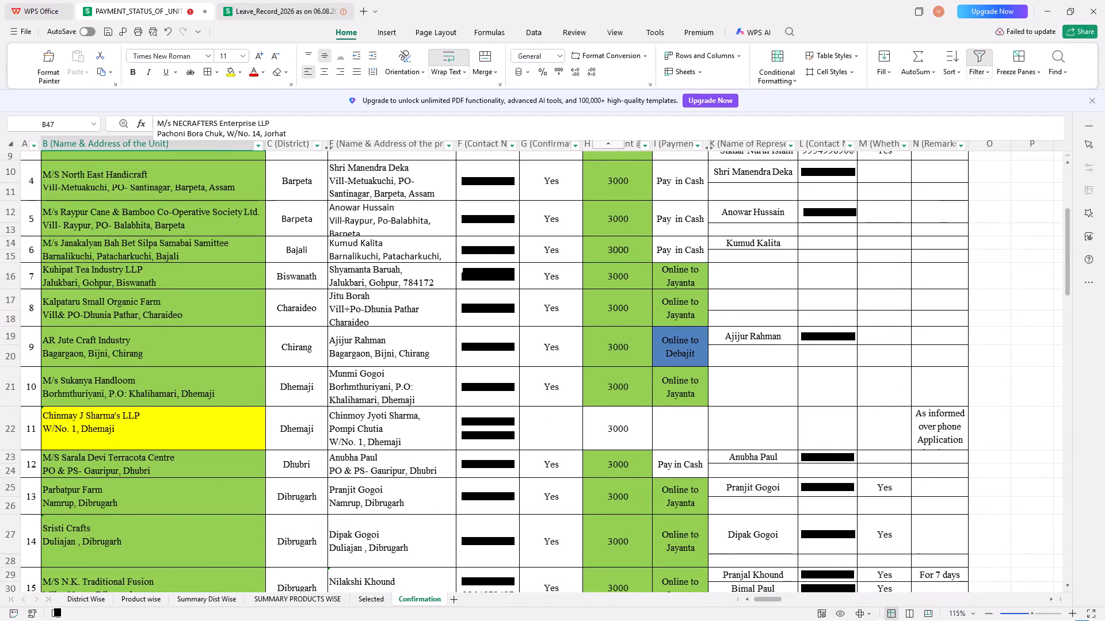
double_click(10, 481)
scroll(579, 480, "up", 6)
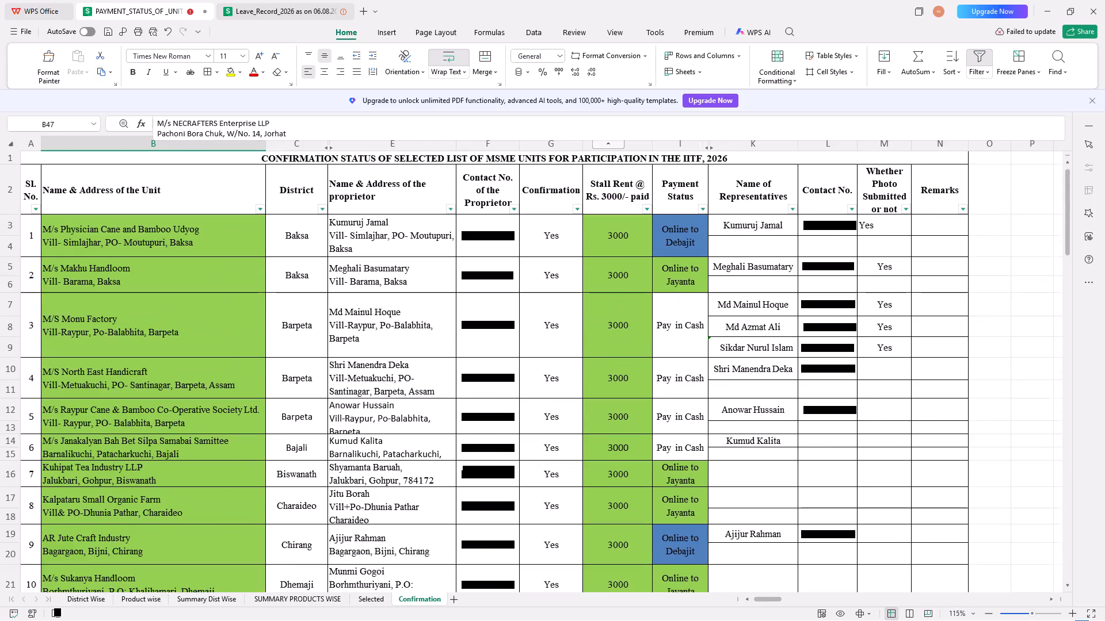
scroll(579, 480, "up", 5)
scroll(578, 489, "down", 20)
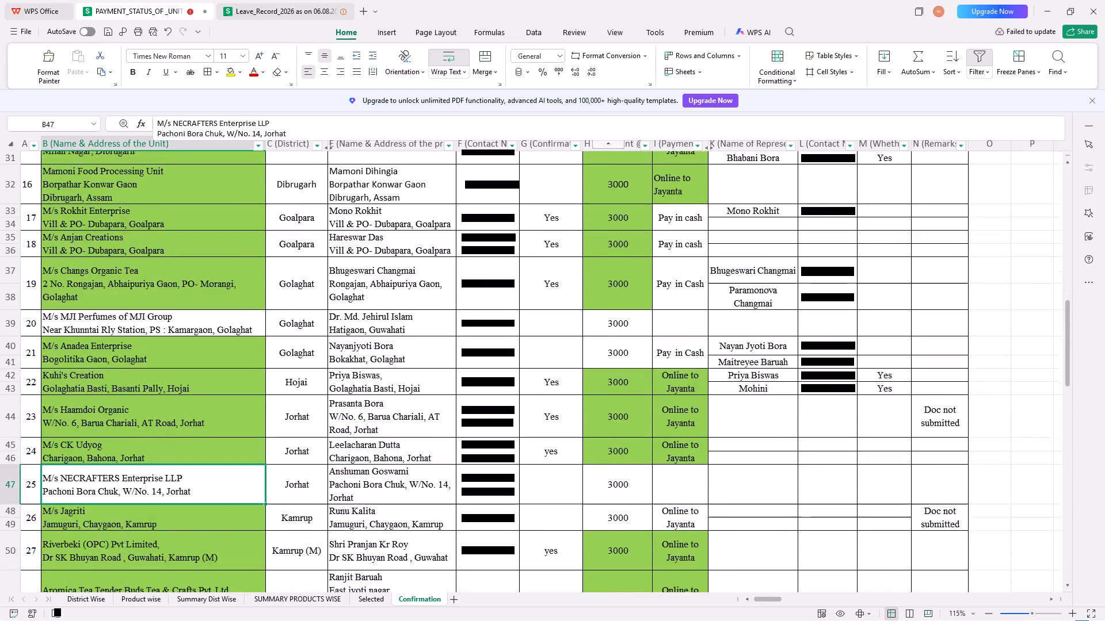
scroll(802, 432, "down", 16)
scroll(707, 416, "down", 2)
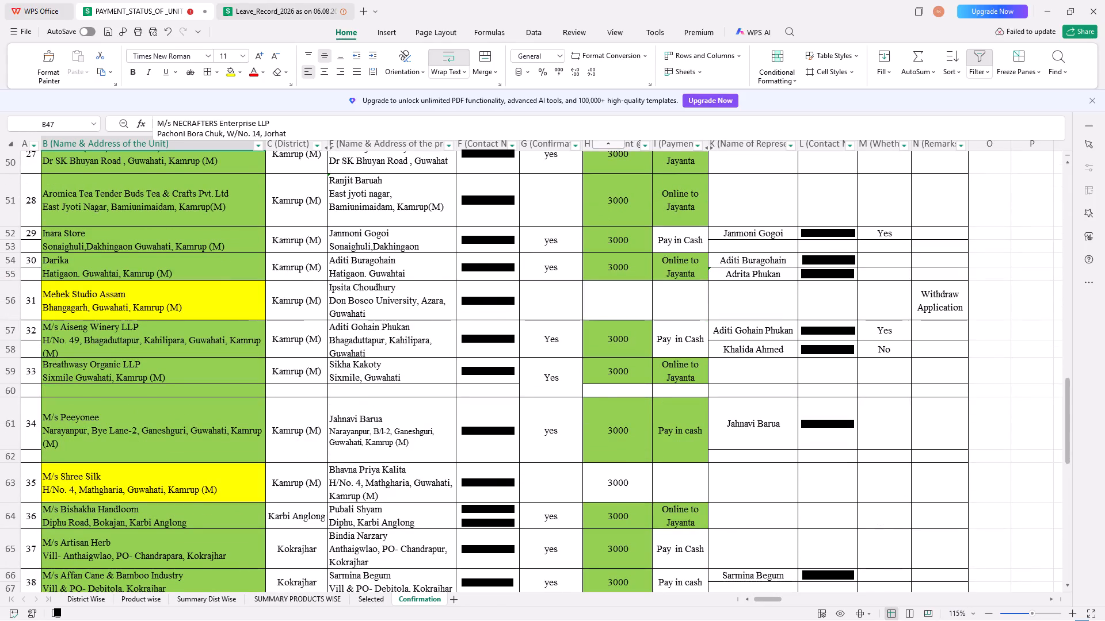
Open the remark of M/s The Yarn Basket, entry 50, to read its text.
left_click(928, 422)
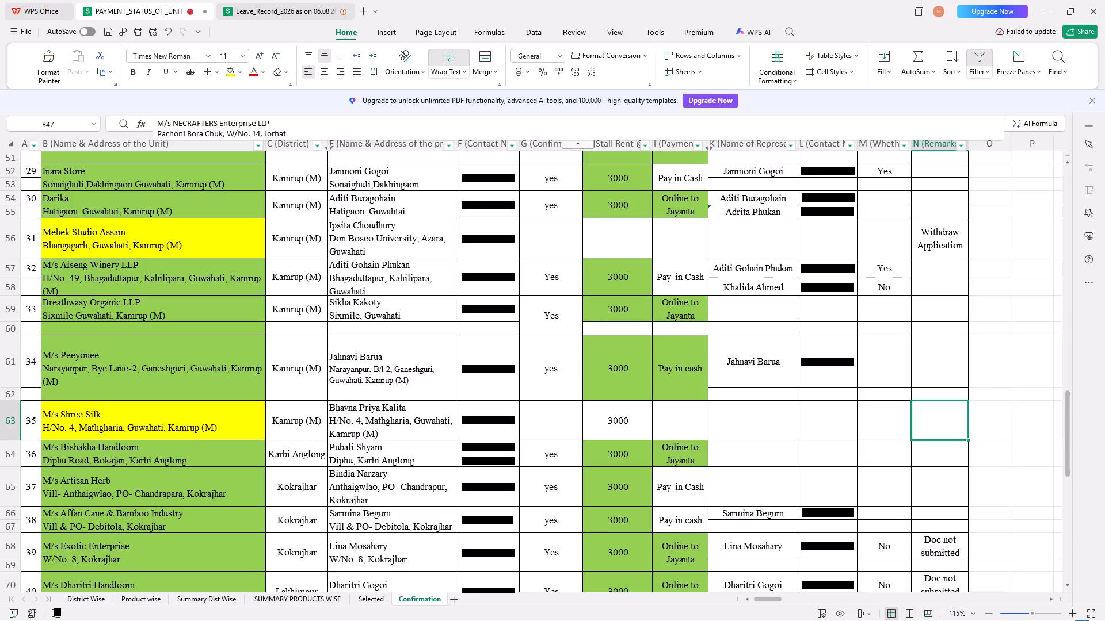
scroll(947, 461, "down", 18)
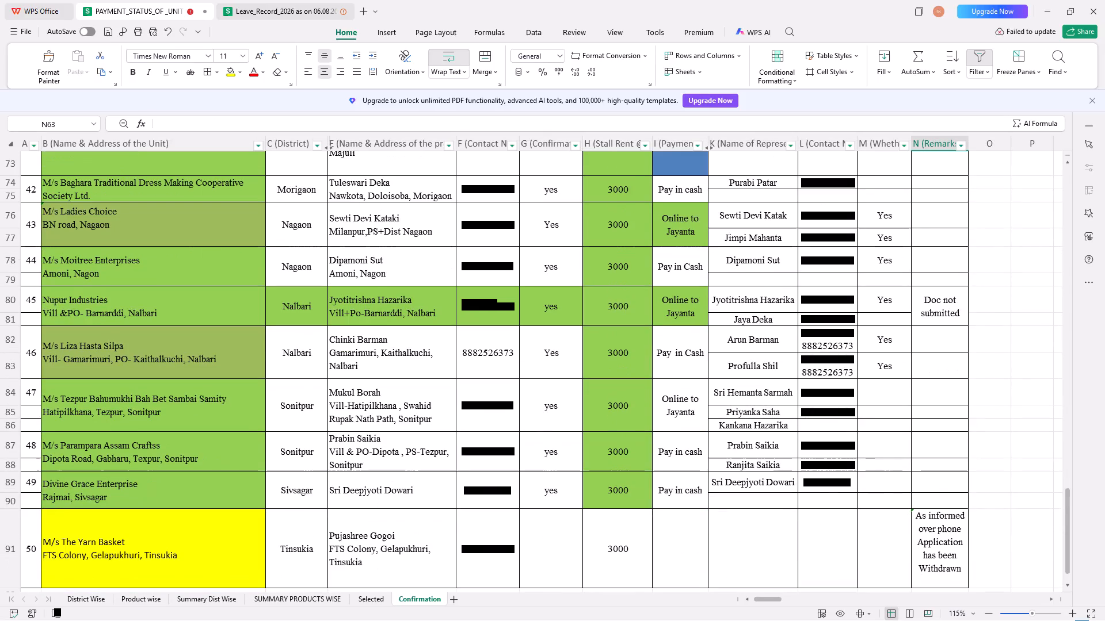
double_click(933, 511)
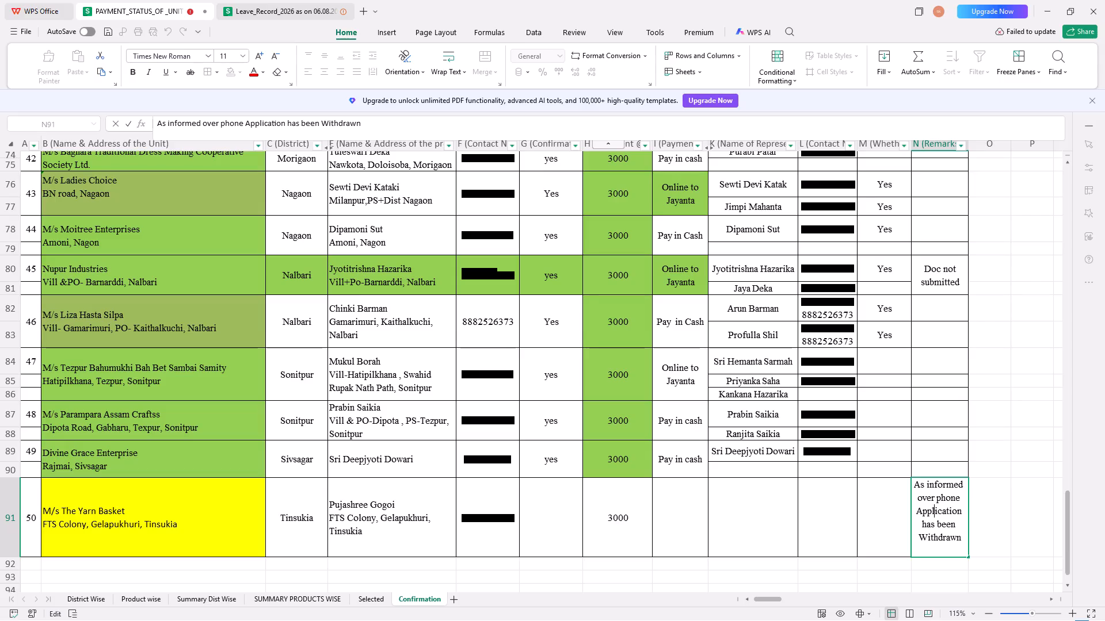
Move the whole row of entry 11, the yellow-marked Dhemaji unit, to row 92 directly below M/s The Yarn Basket.
scroll(718, 607, "up", 5)
scroll(710, 356, "up", 5)
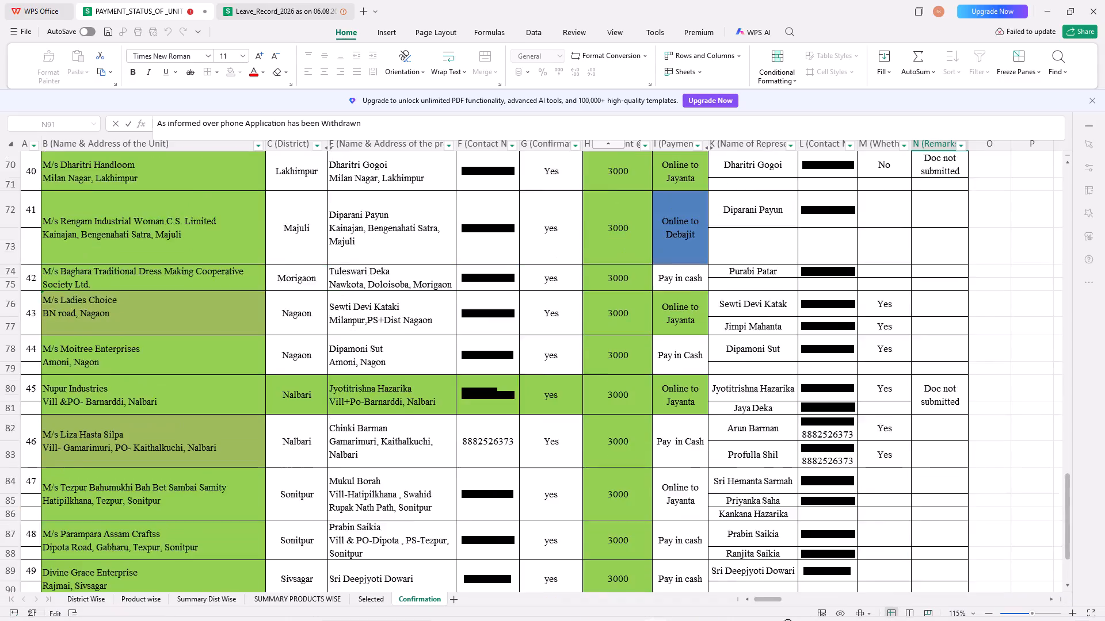
scroll(710, 366, "up", 15)
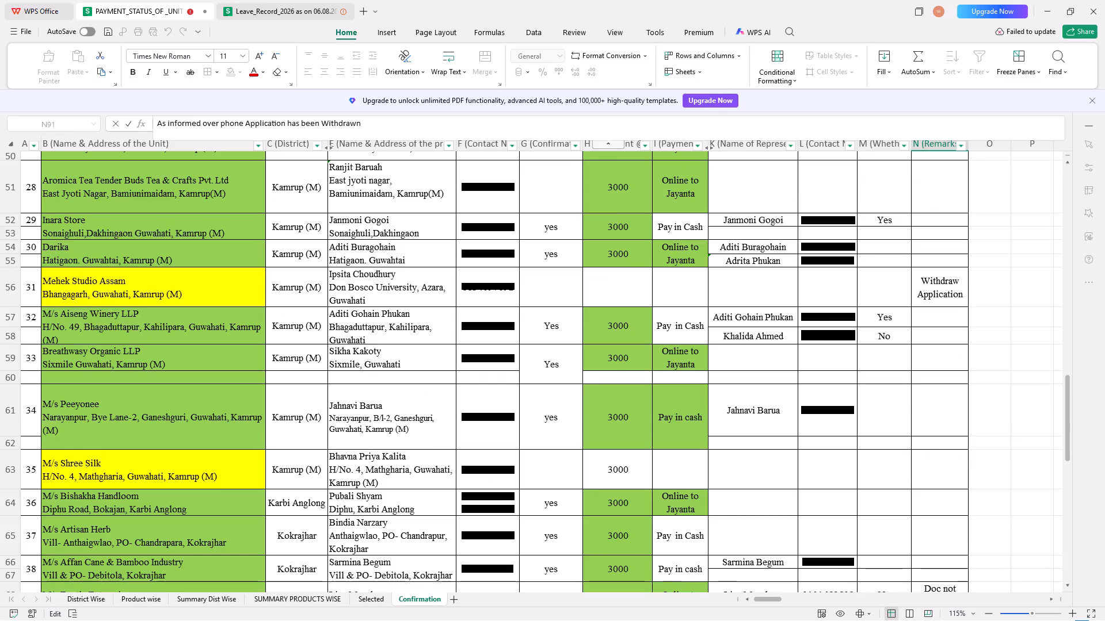
scroll(204, 426, "up", 14)
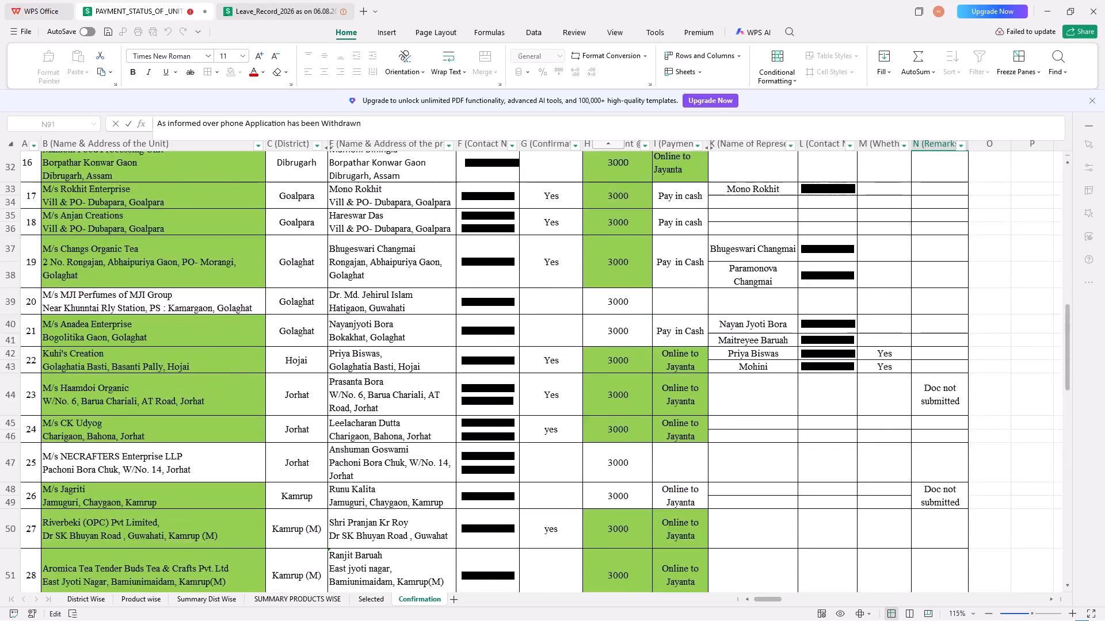
scroll(204, 426, "up", 8)
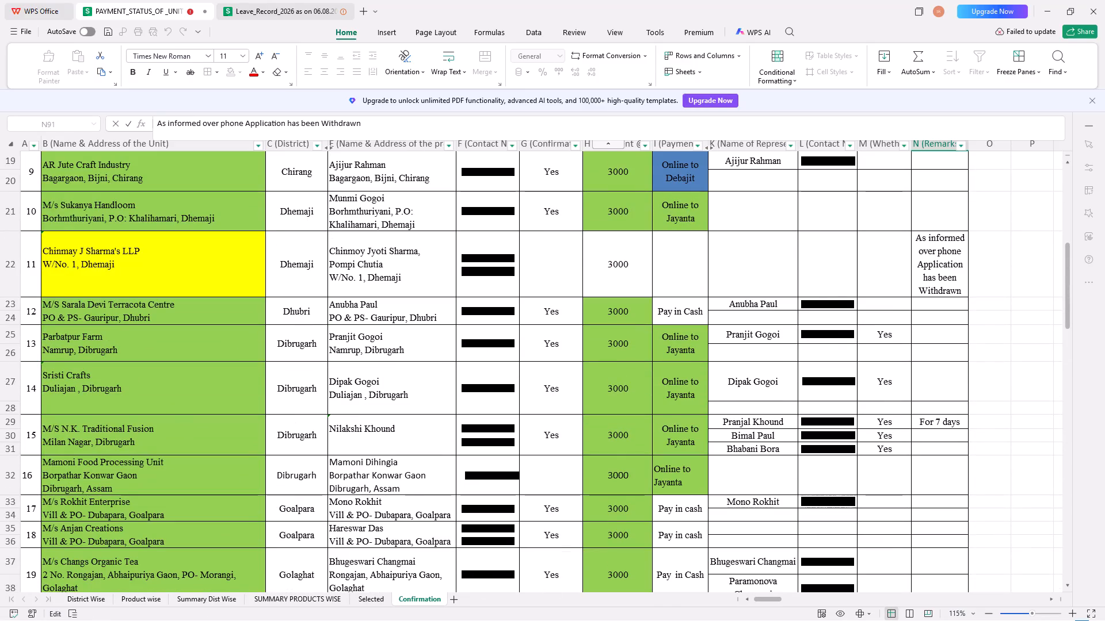
left_click(15, 255)
key("ctrl+x")
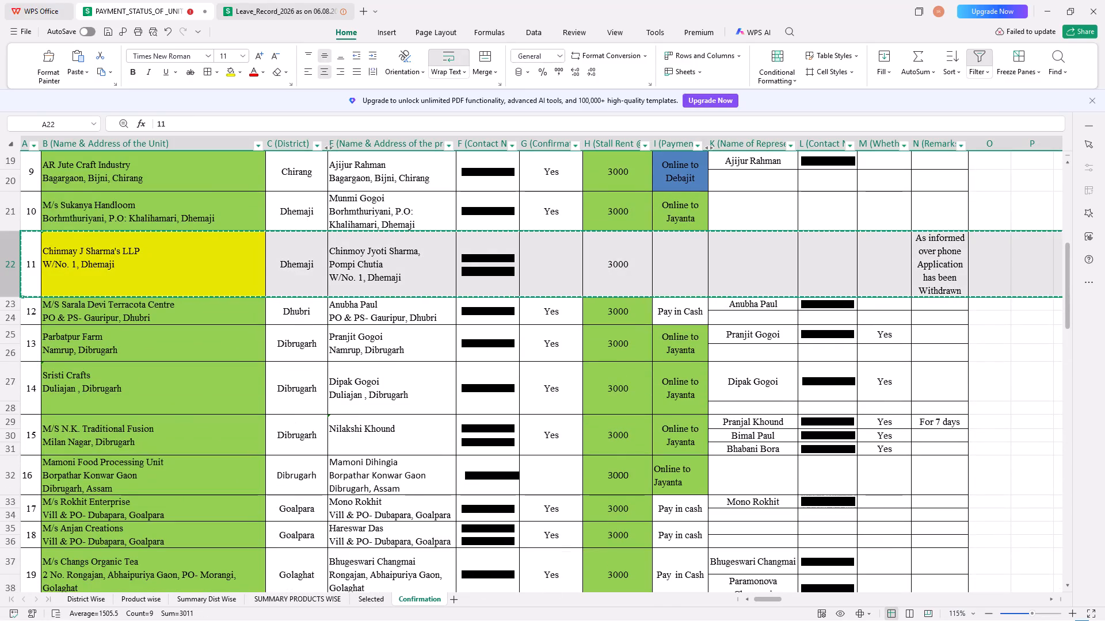
scroll(155, 327, "down", 20)
scroll(155, 327, "down", 12)
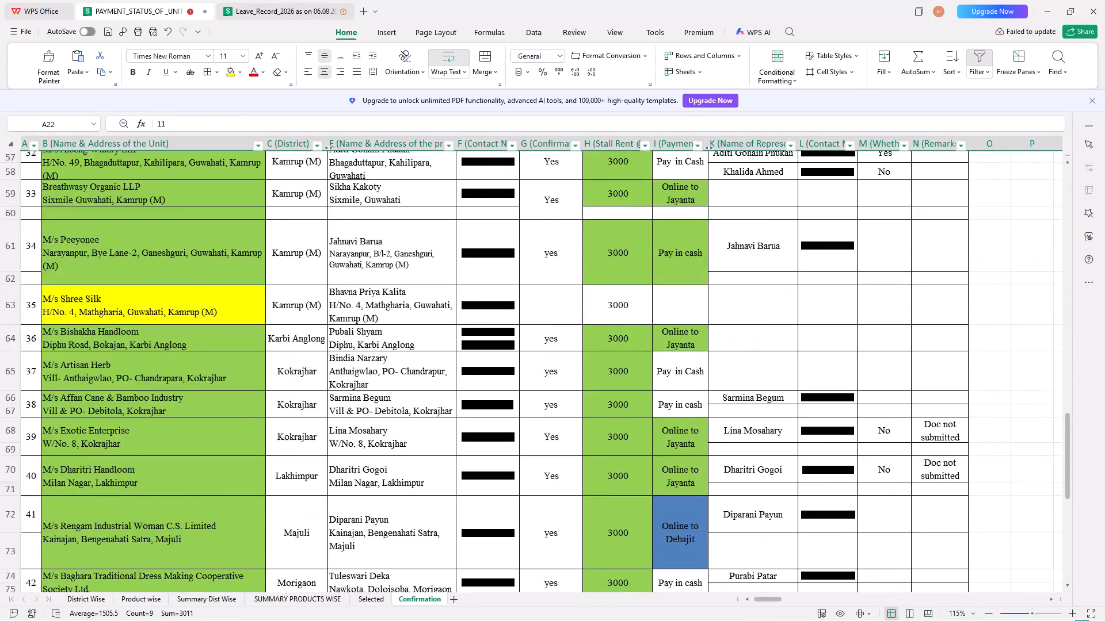
scroll(102, 426, "down", 15)
scroll(93, 457, "down", 15)
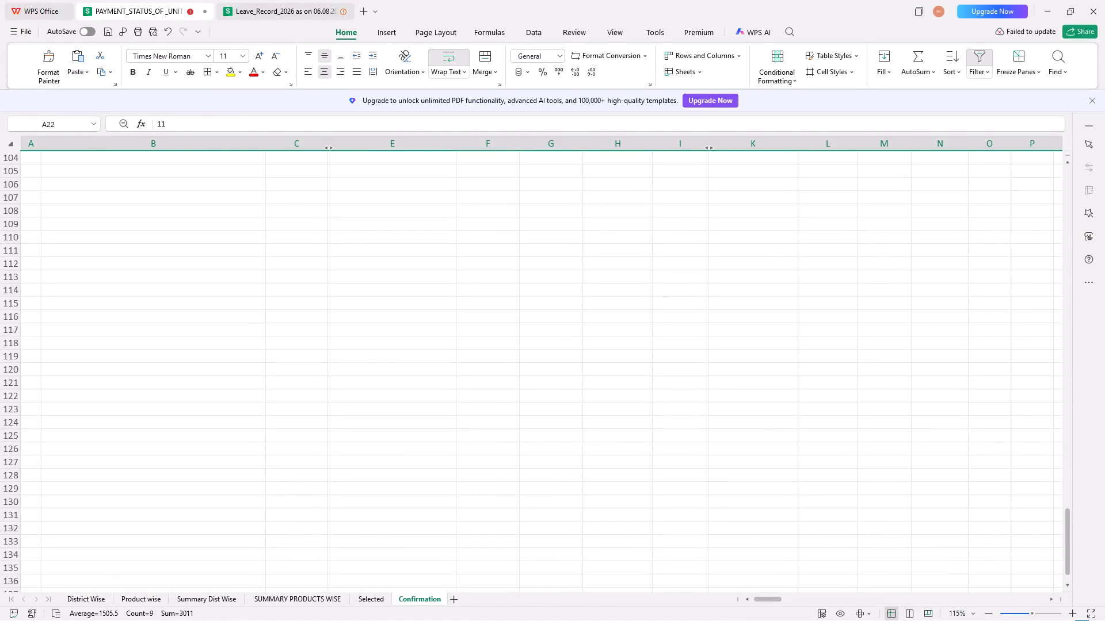
scroll(94, 465, "up", 10)
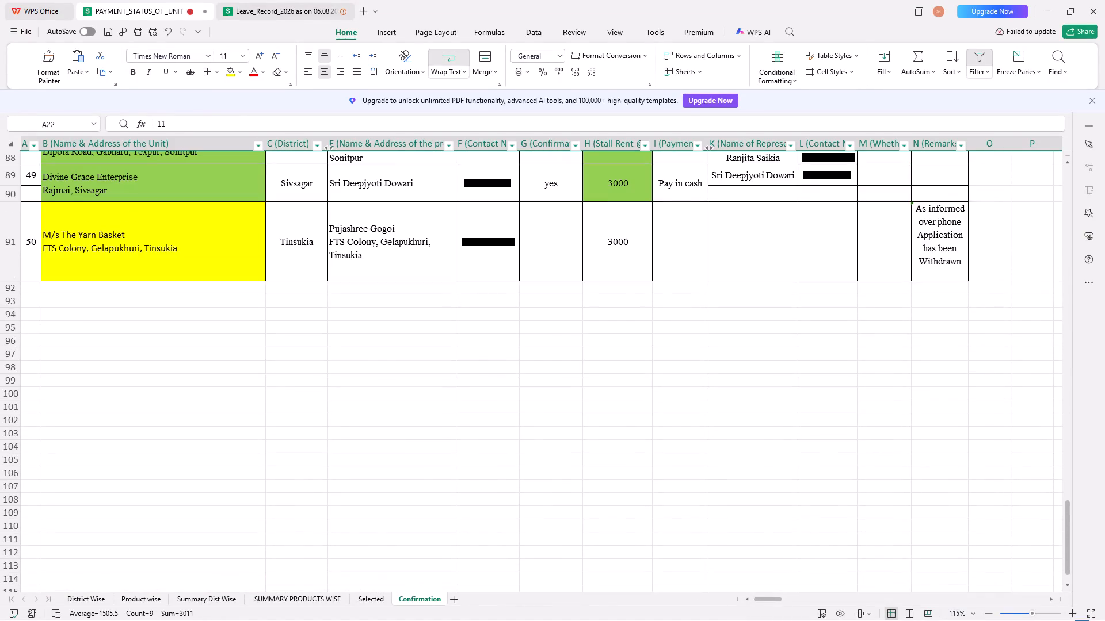
left_click(11, 291)
key("ctrl+v")
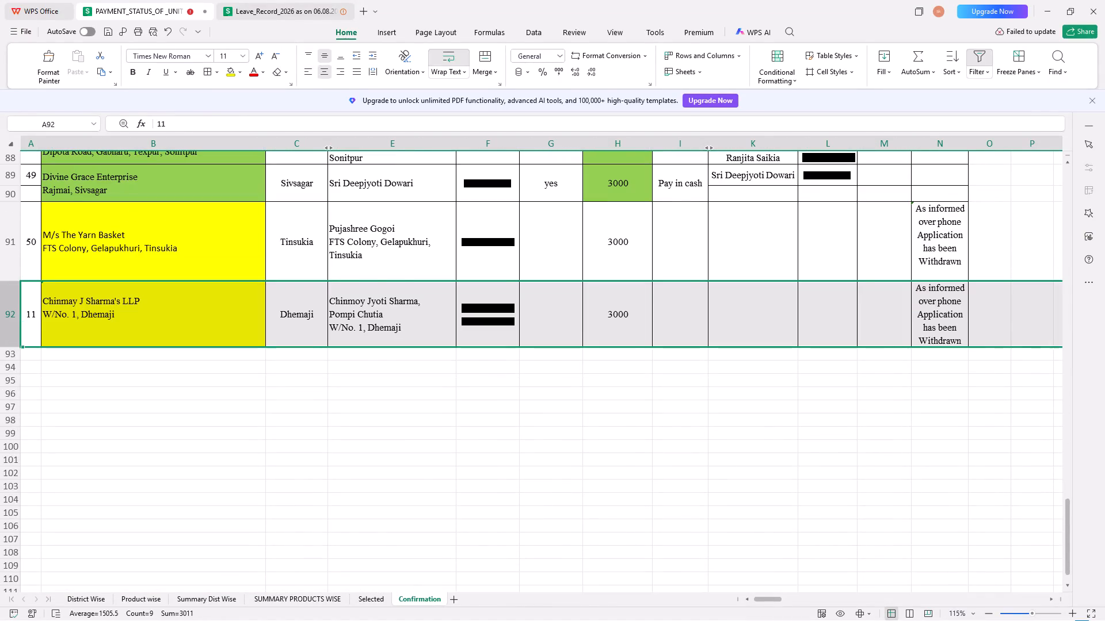
Move the whole row of entry 31, Mehek Studio Assam, to row 93 at the end of the list.
scroll(191, 367, "up", 20)
scroll(191, 367, "up", 3)
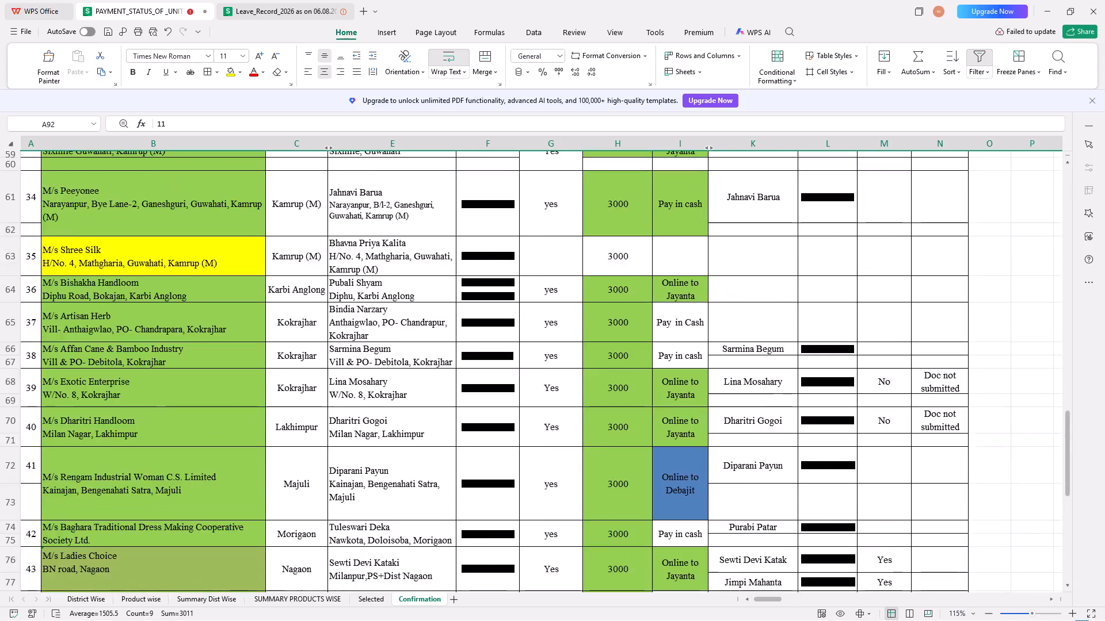
scroll(178, 371, "up", 17)
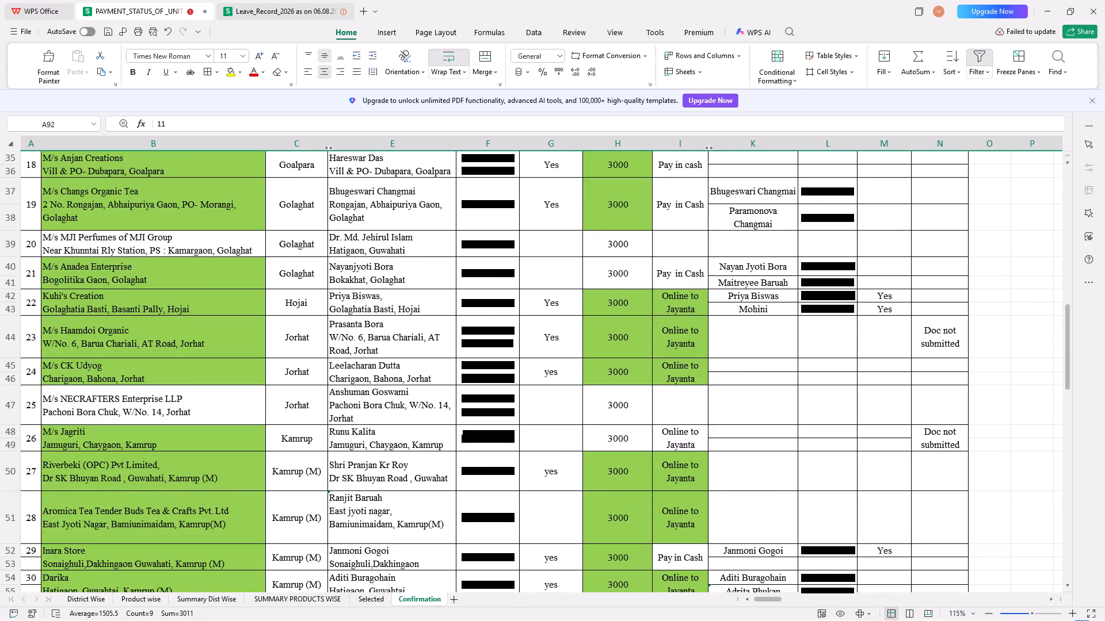
scroll(168, 374, "down", 8)
scroll(163, 422, "down", 3)
scroll(163, 436, "up", 2)
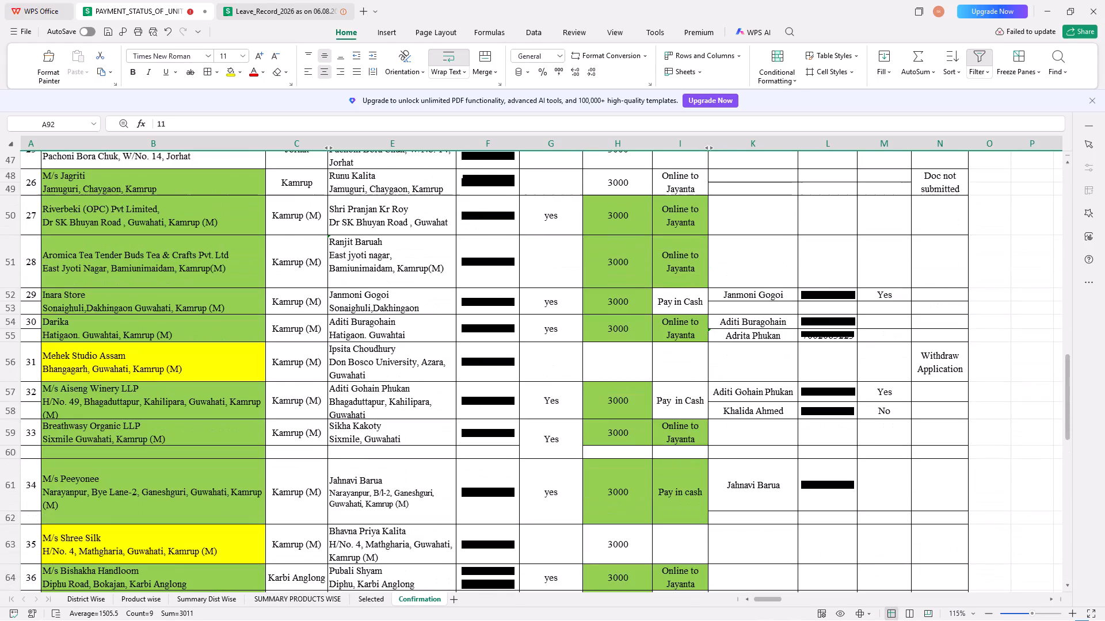
left_click(11, 363)
key("ctrl+x")
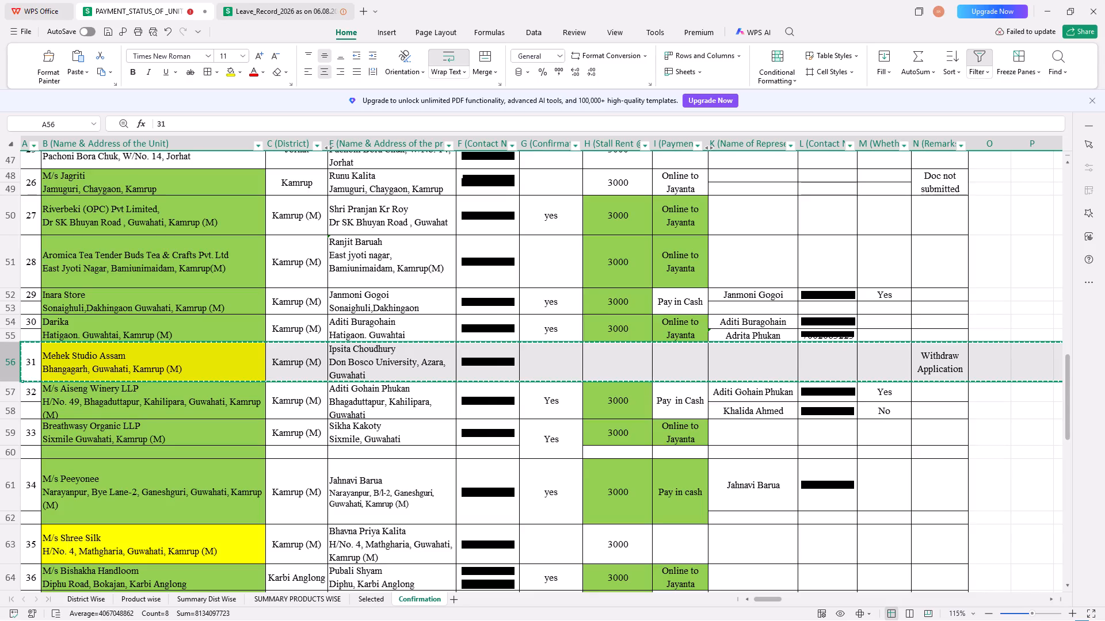
scroll(99, 482, "down", 20)
scroll(99, 482, "down", 12)
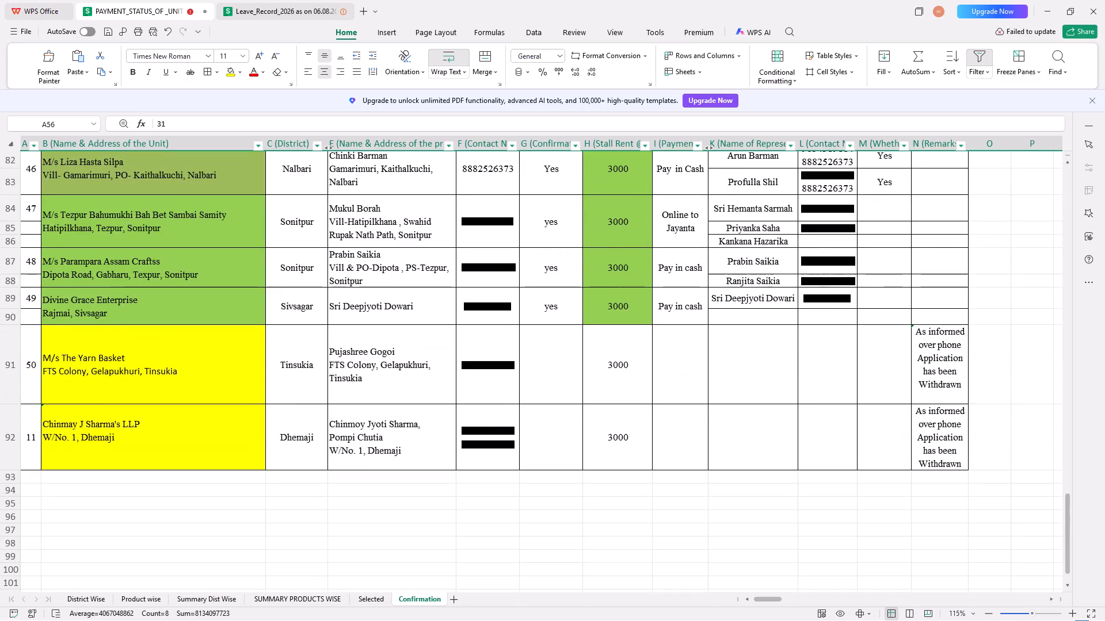
left_click(14, 381)
key("ctrl+v")
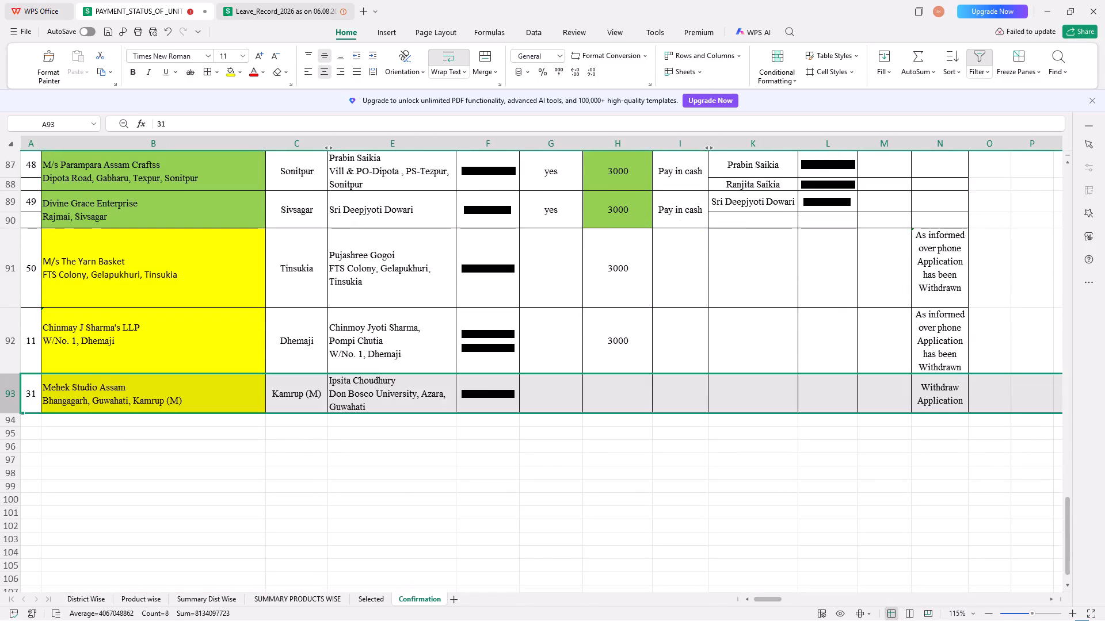
left_click(682, 484)
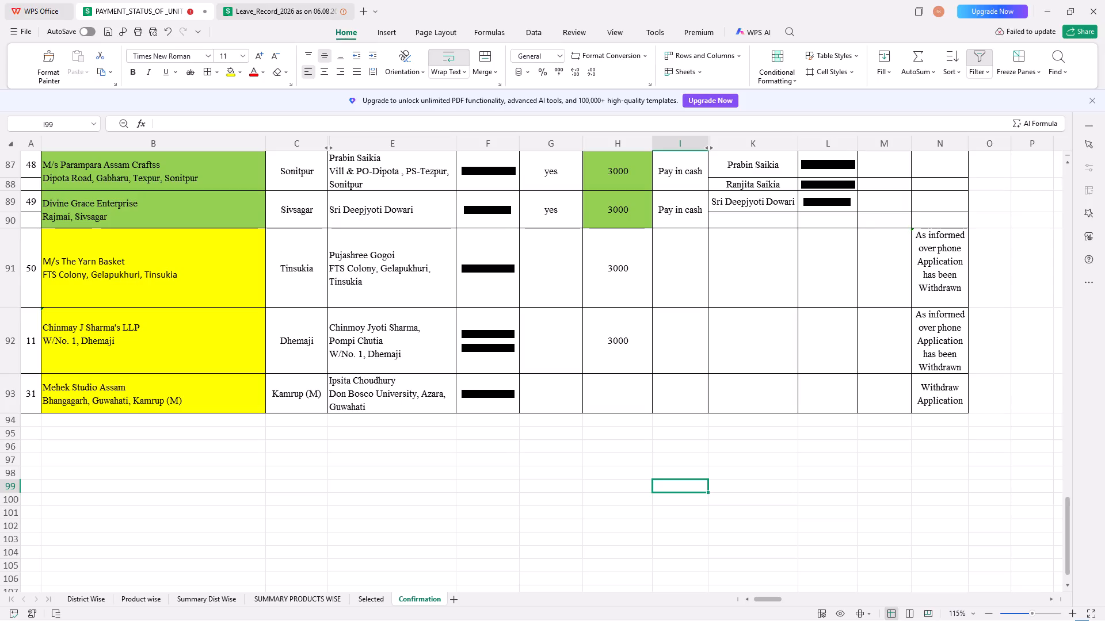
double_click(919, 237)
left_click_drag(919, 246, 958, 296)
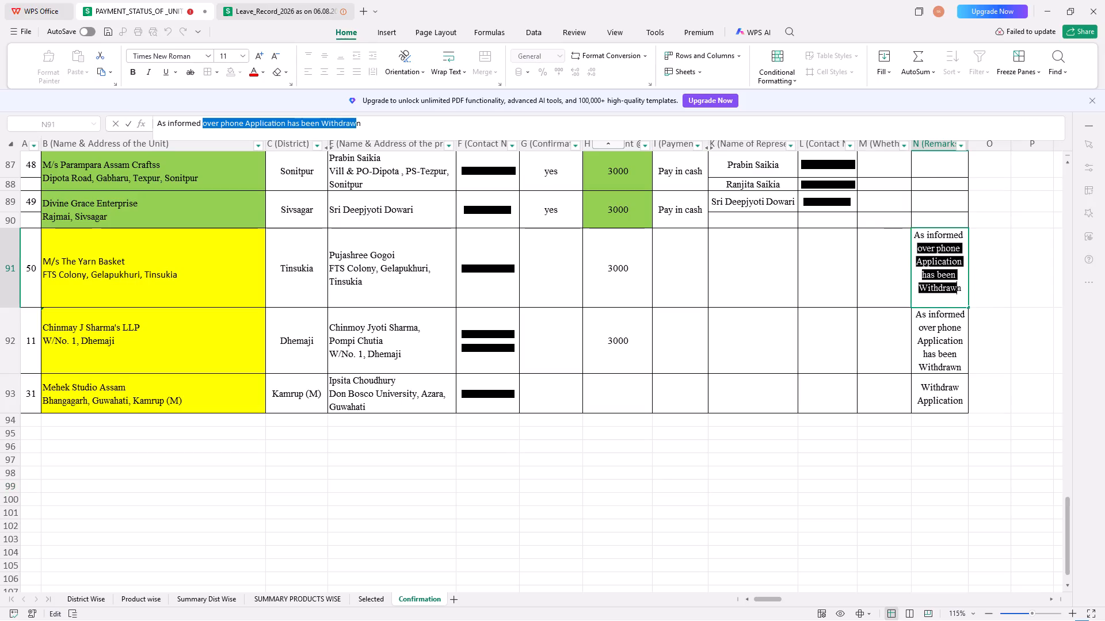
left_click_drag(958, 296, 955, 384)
Replace the remark of M/s The Yarn Basket with "Withdraw Application", copied from the Mehek Studio Assam remark.
left_click(928, 390)
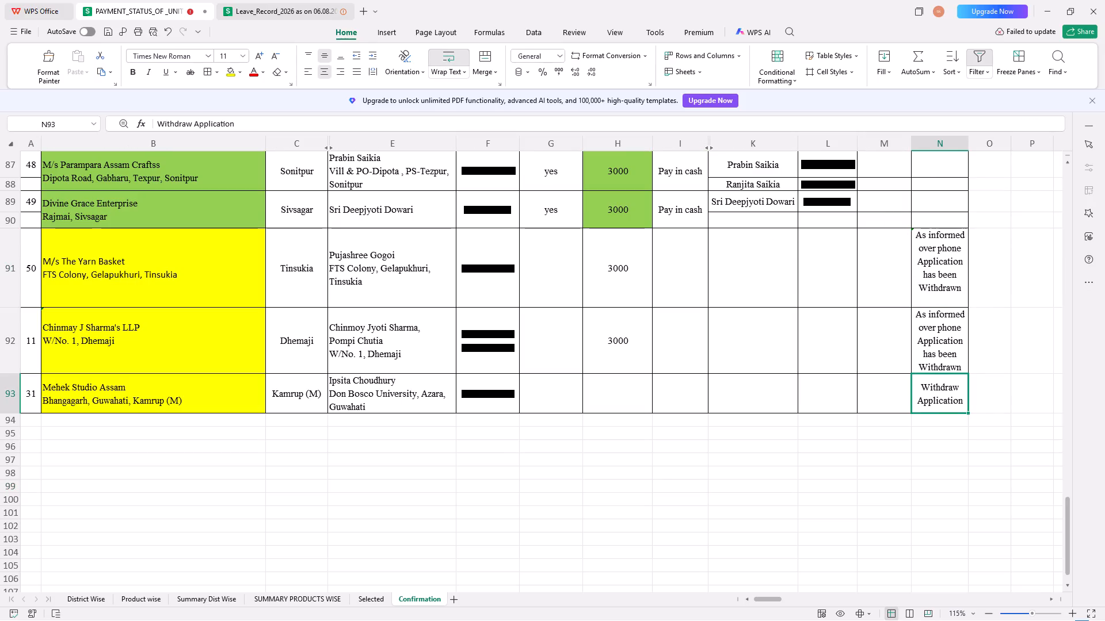
triple_click(929, 390)
triple_click(929, 390)
left_click_drag(964, 401, 905, 388)
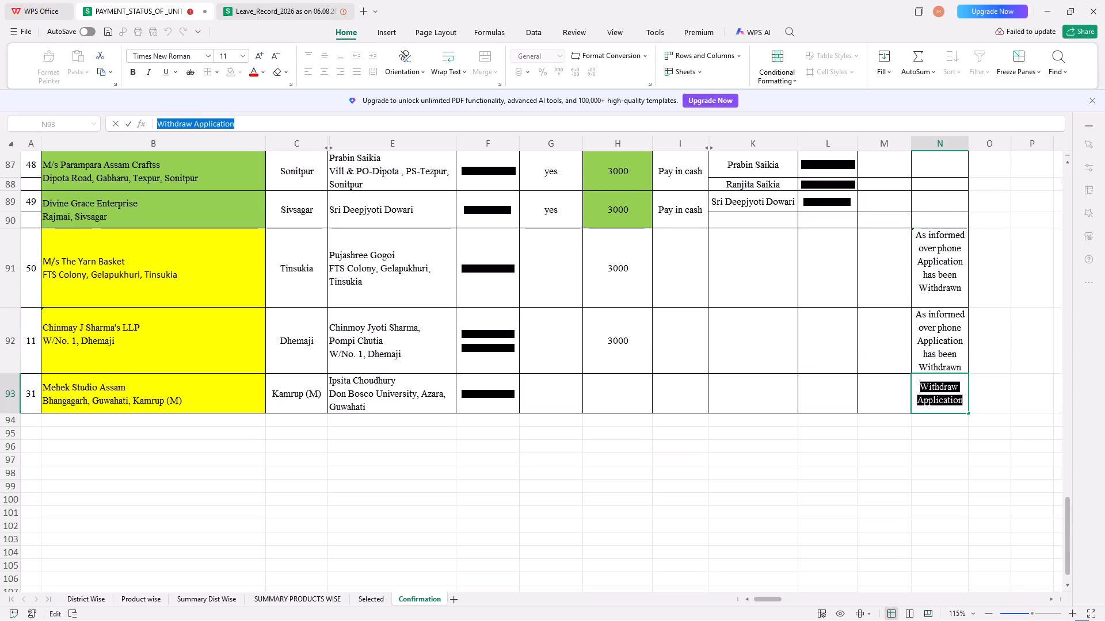
key("ctrl+c")
double_click(915, 233)
left_click_drag(914, 234, 935, 283)
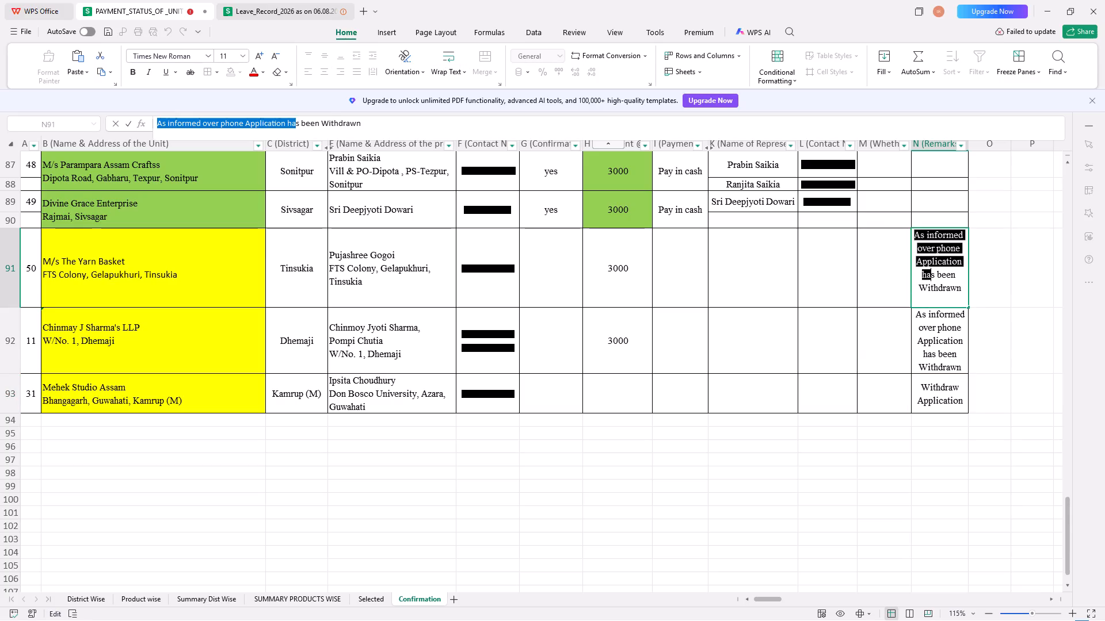
left_click_drag(935, 283, 981, 293)
key("ctrl+v")
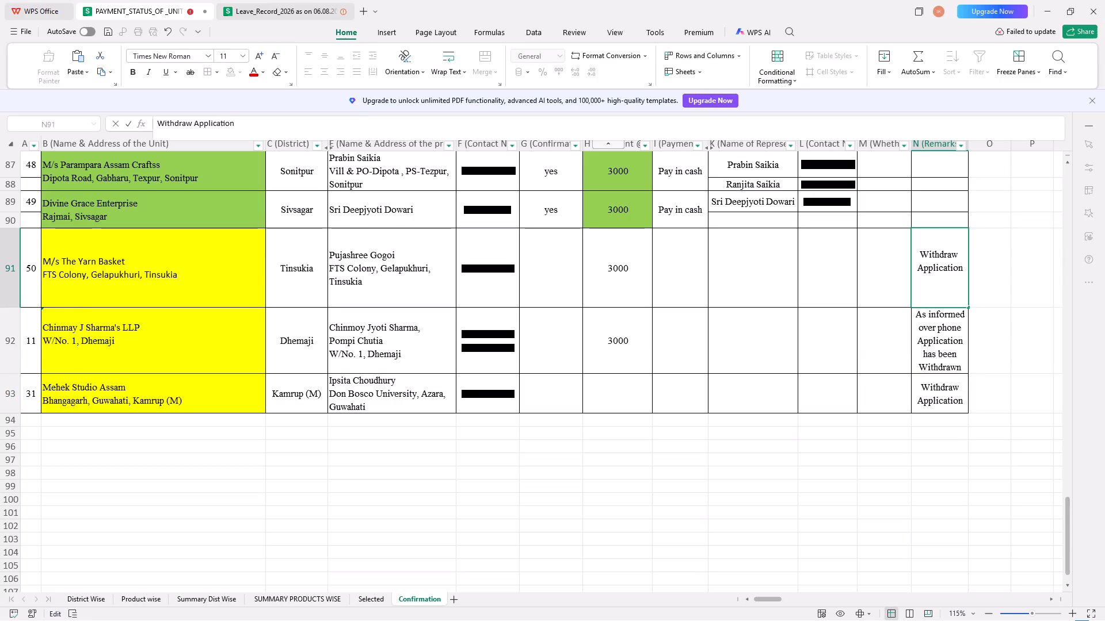
Replace the remark of entry 11 in row 92 with the same copied text, "Withdraw Application".
left_click(917, 313)
triple_click(919, 281)
left_click_drag(919, 279, 960, 329)
key("ctrl+v")
left_click(1015, 305)
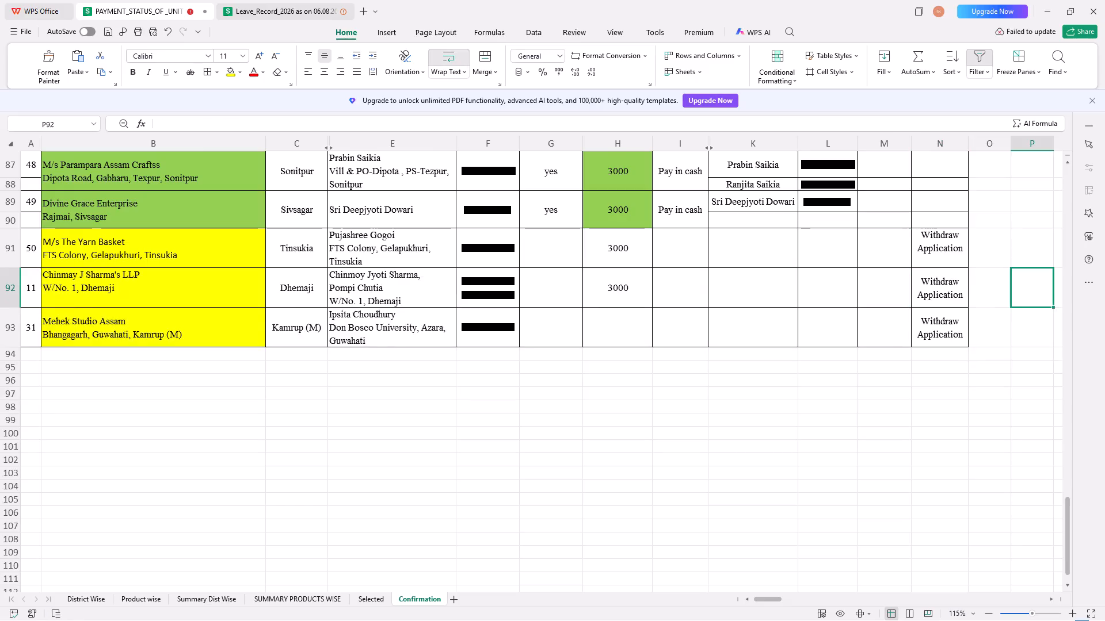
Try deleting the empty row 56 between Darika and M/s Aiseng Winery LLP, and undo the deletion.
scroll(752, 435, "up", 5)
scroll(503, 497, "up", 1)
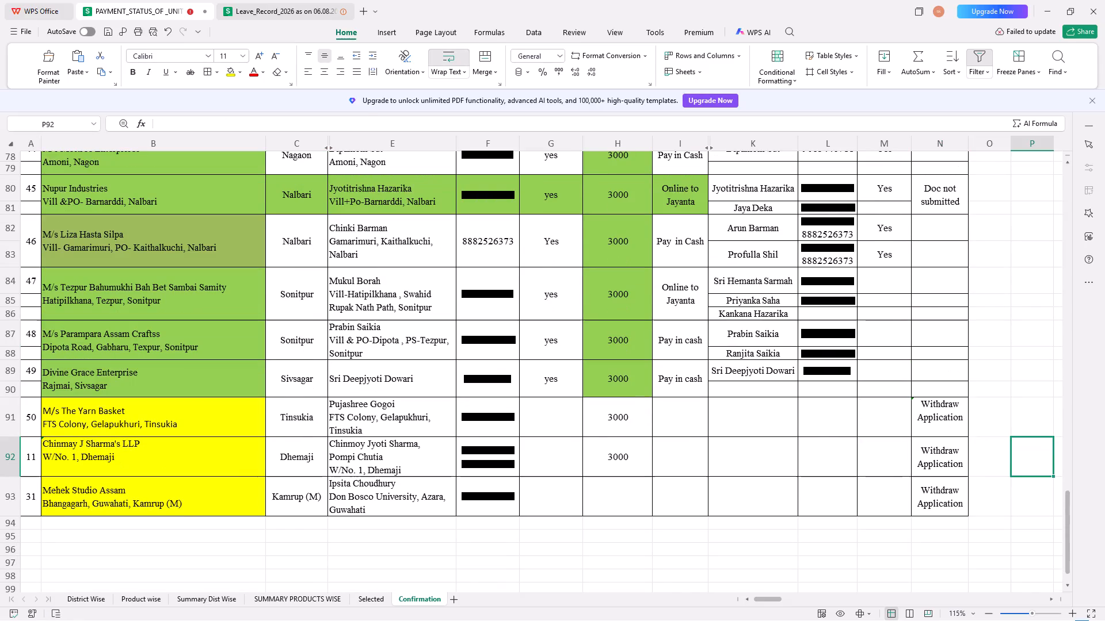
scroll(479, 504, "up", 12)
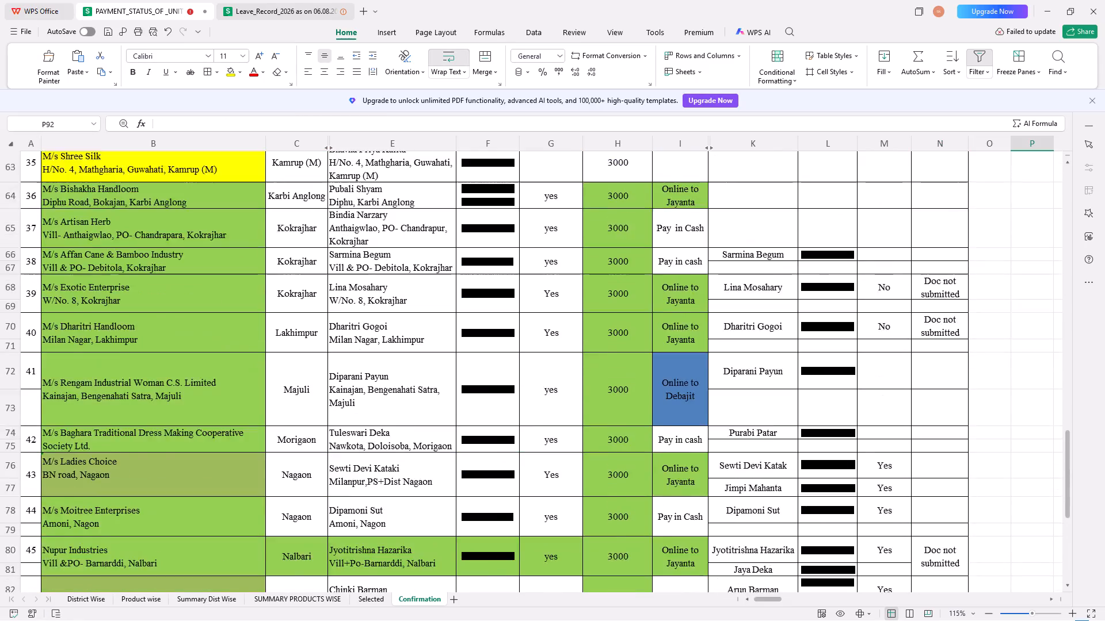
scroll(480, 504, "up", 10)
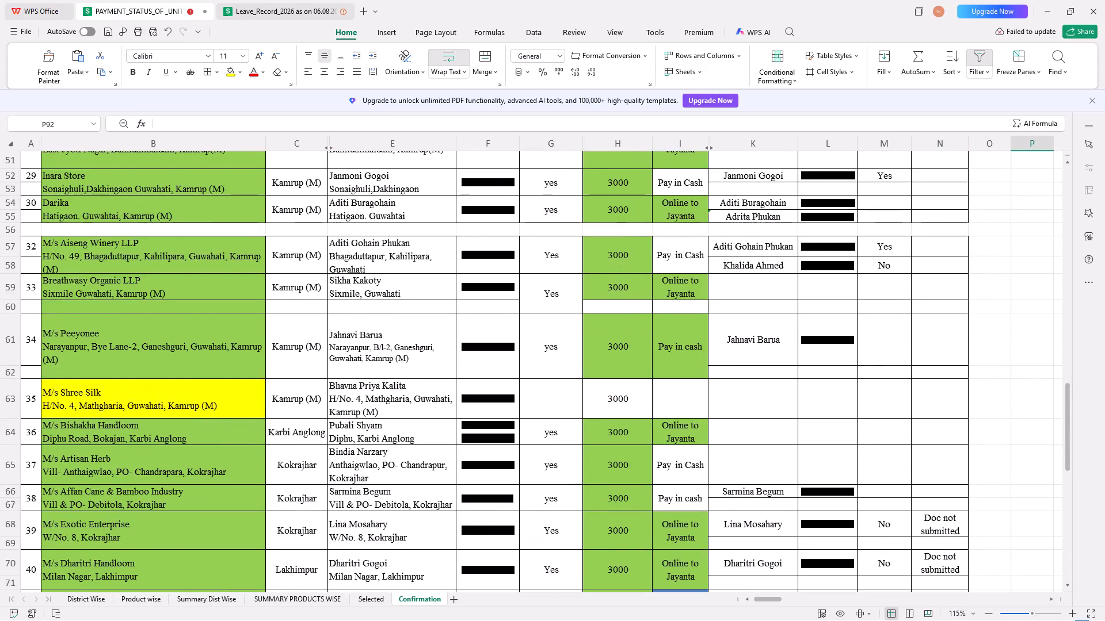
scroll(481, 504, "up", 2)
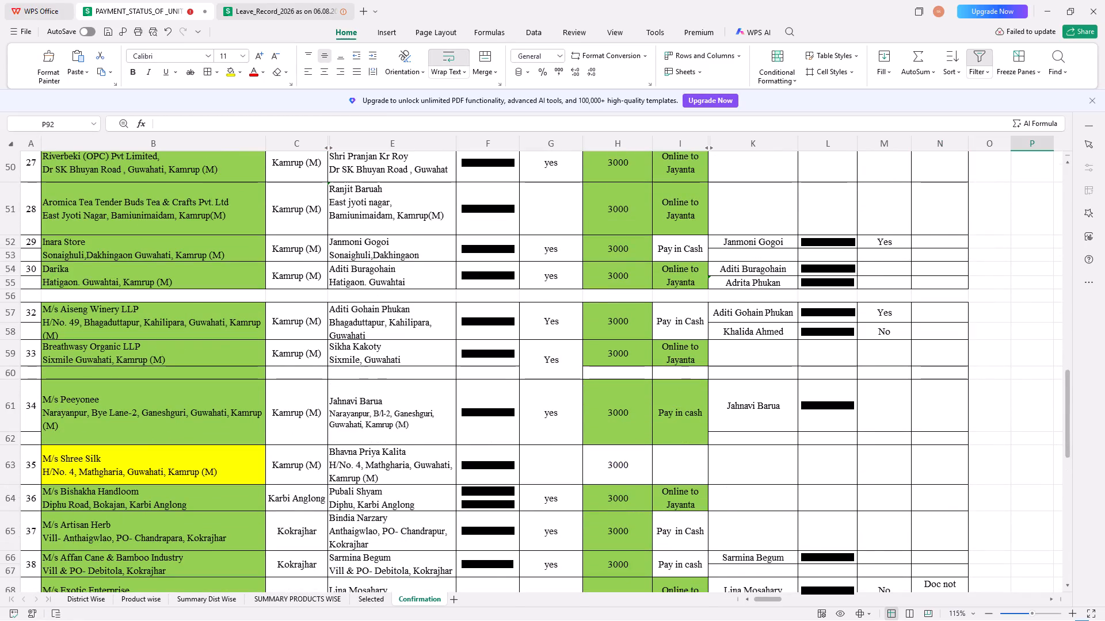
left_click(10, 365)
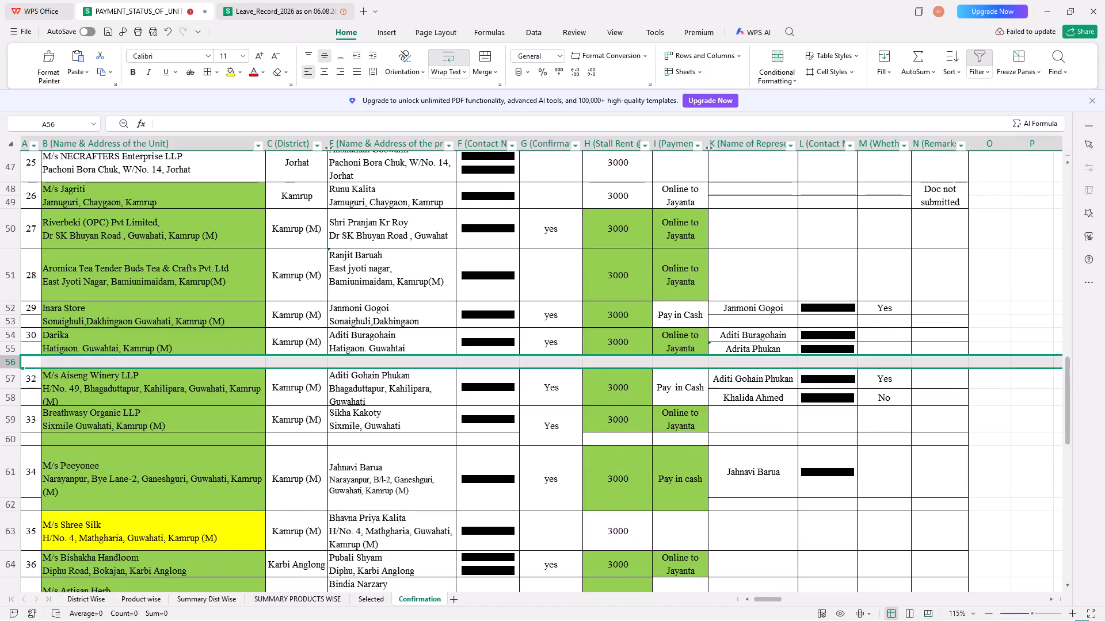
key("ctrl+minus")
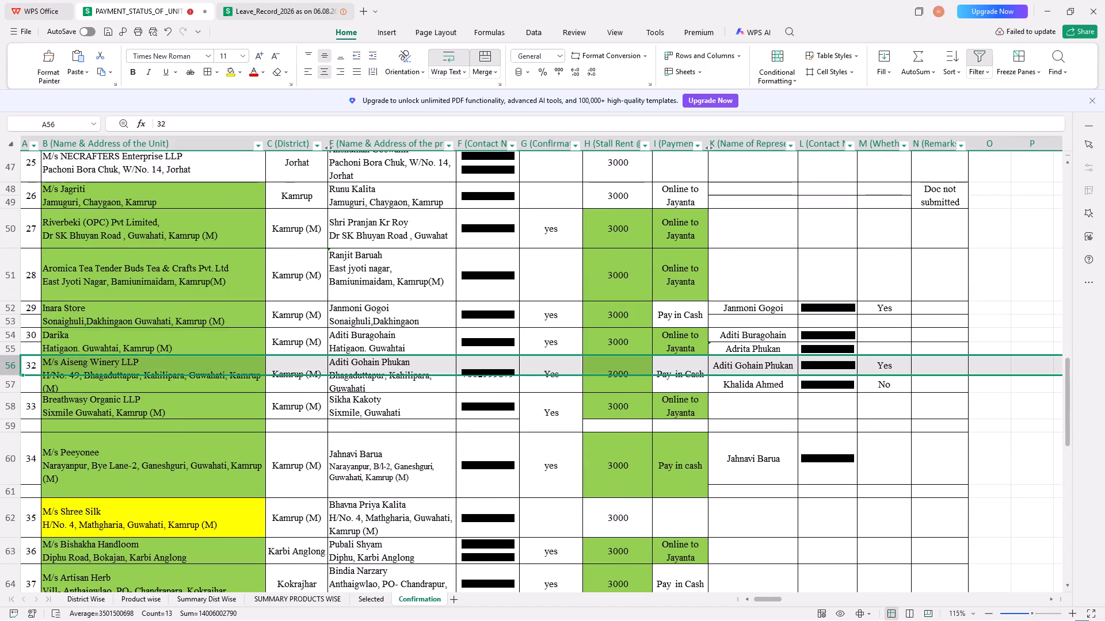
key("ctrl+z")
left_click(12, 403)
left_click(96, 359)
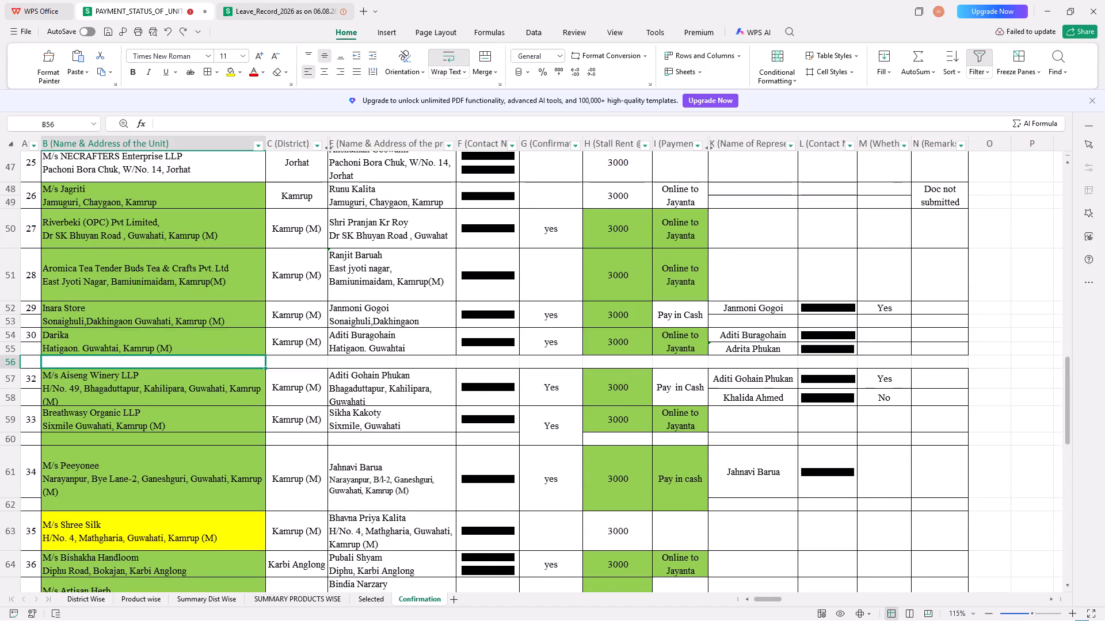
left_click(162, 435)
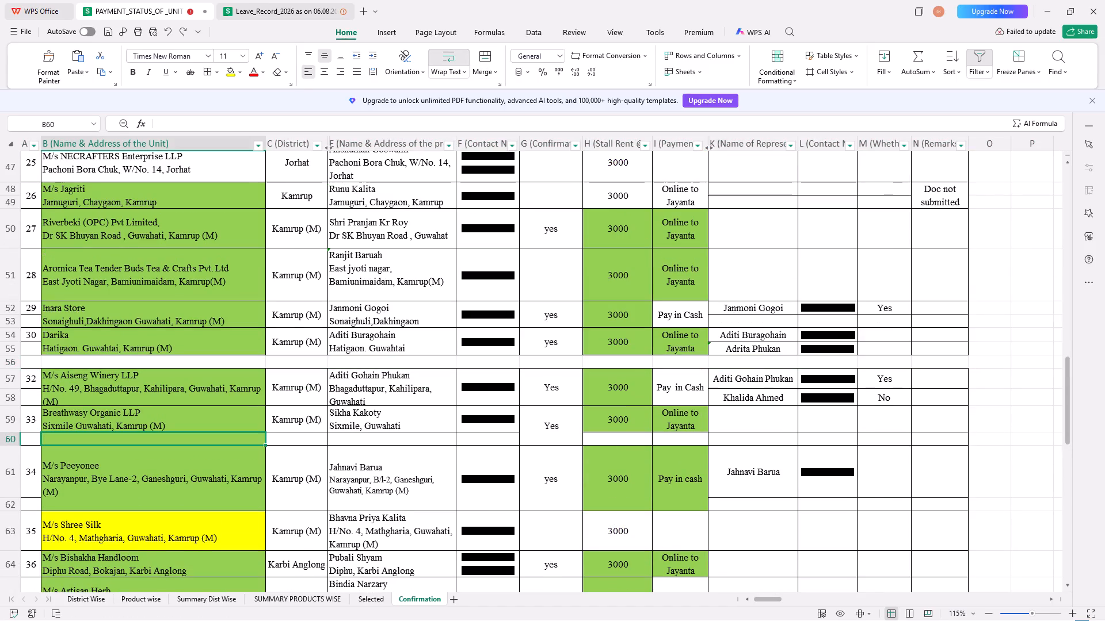
Delete the empty row 56 between Darika and M/s Aiseng Winery LLP.
left_click(4, 363)
key("ctrl+minus")
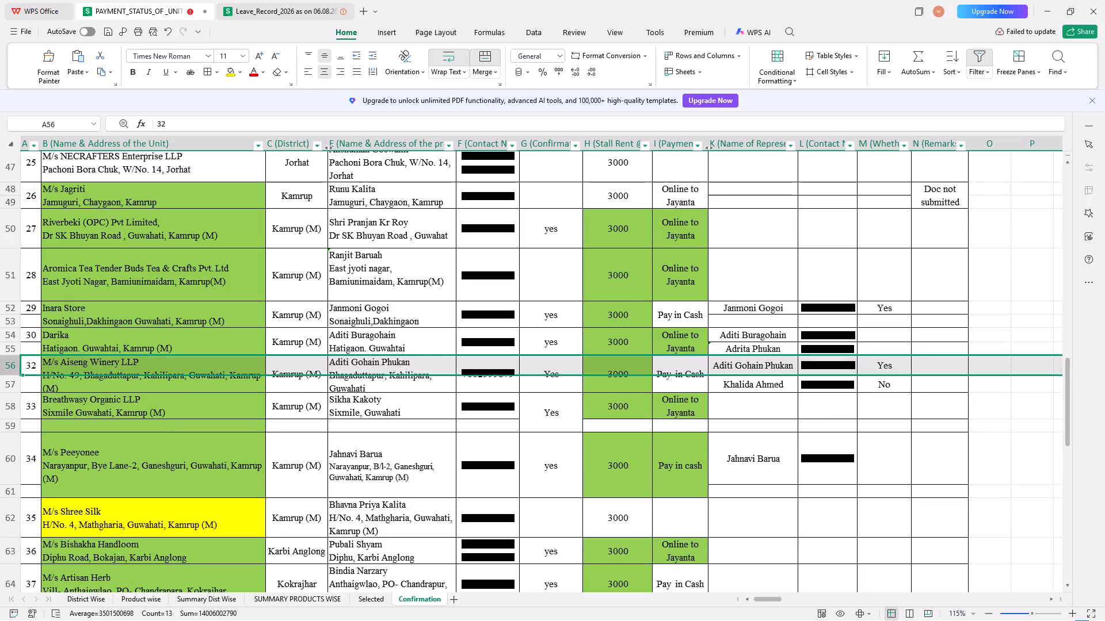
left_click(182, 370)
scroll(187, 381, "up", 1)
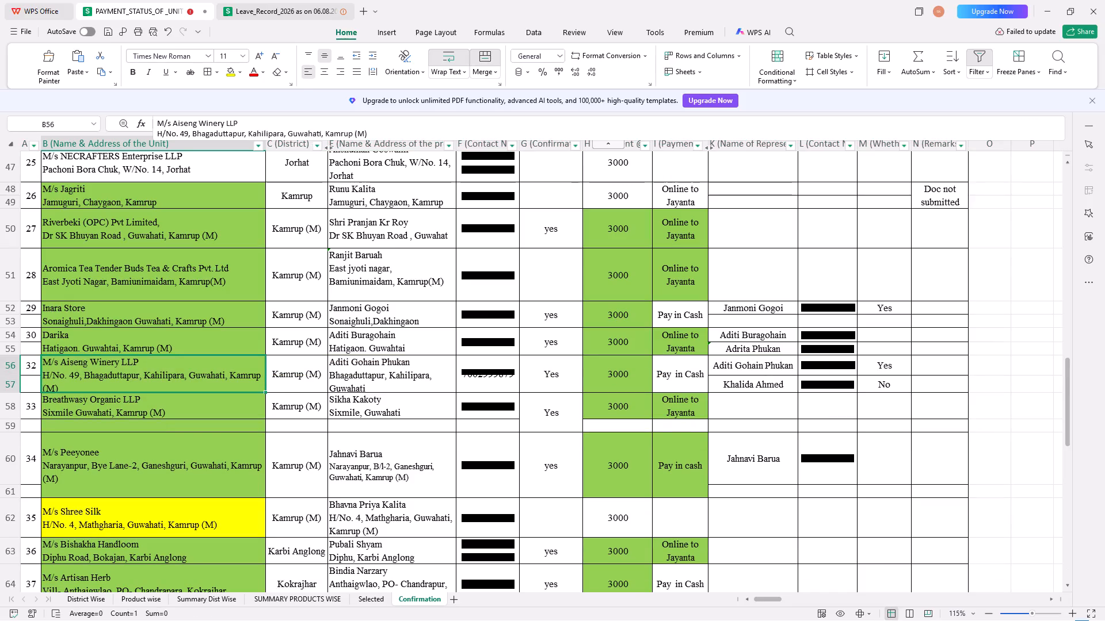
Delete the empty row 22 between M/s Sukanya Handloom and M/S Sarala Devi Terracota Centre.
scroll(161, 431, "up", 3)
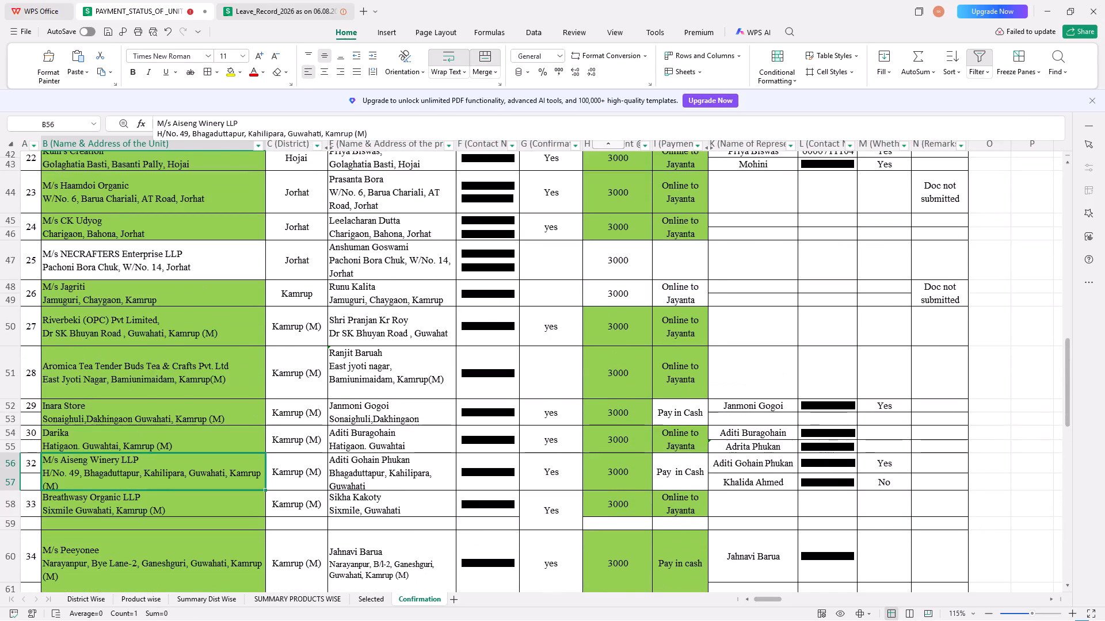
scroll(159, 431, "up", 16)
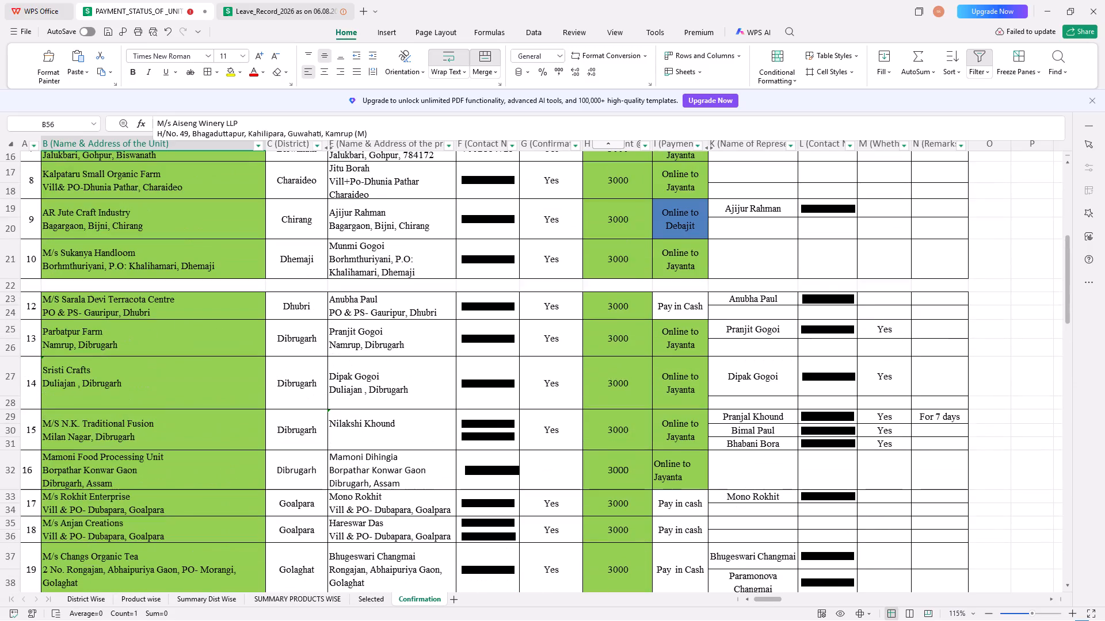
left_click(11, 283)
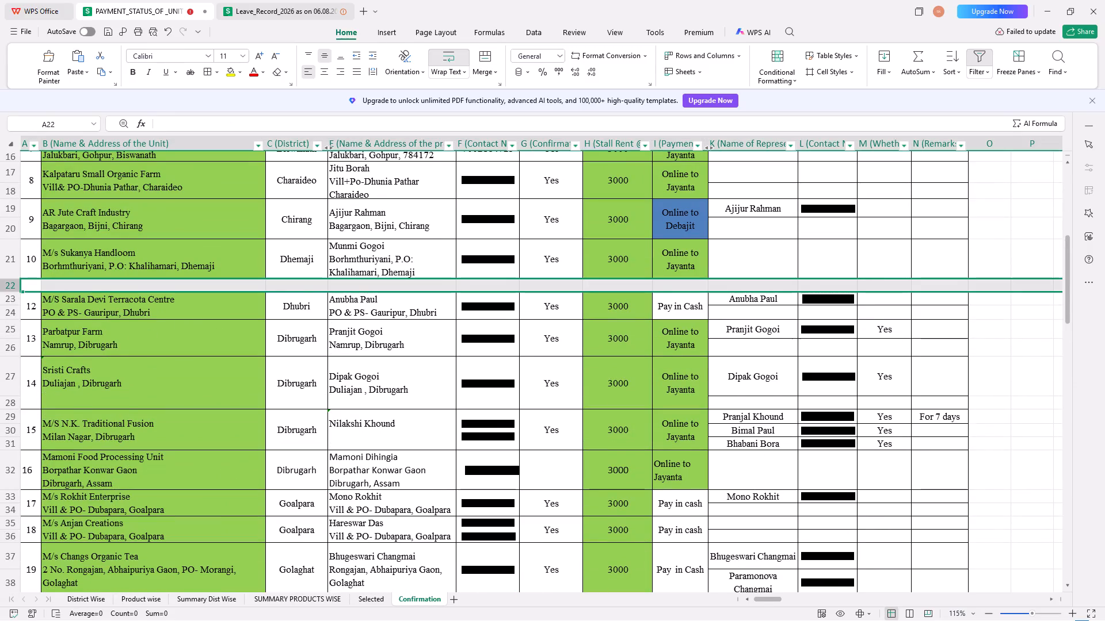
key("ctrl+minus")
left_click(157, 364)
Add "Submitted" on a new line after "Withdraw Application" in the remark of M/s The Yarn Basket.
scroll(157, 364, "up", 2)
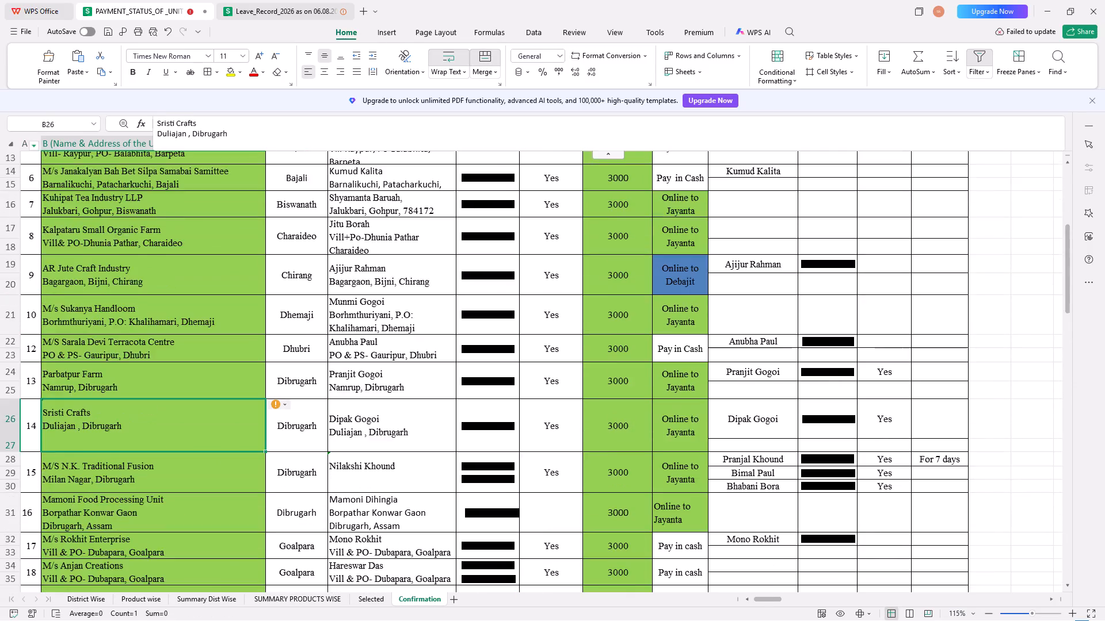
scroll(157, 364, "up", 8)
scroll(144, 367, "down", 20)
scroll(144, 367, "down", 6)
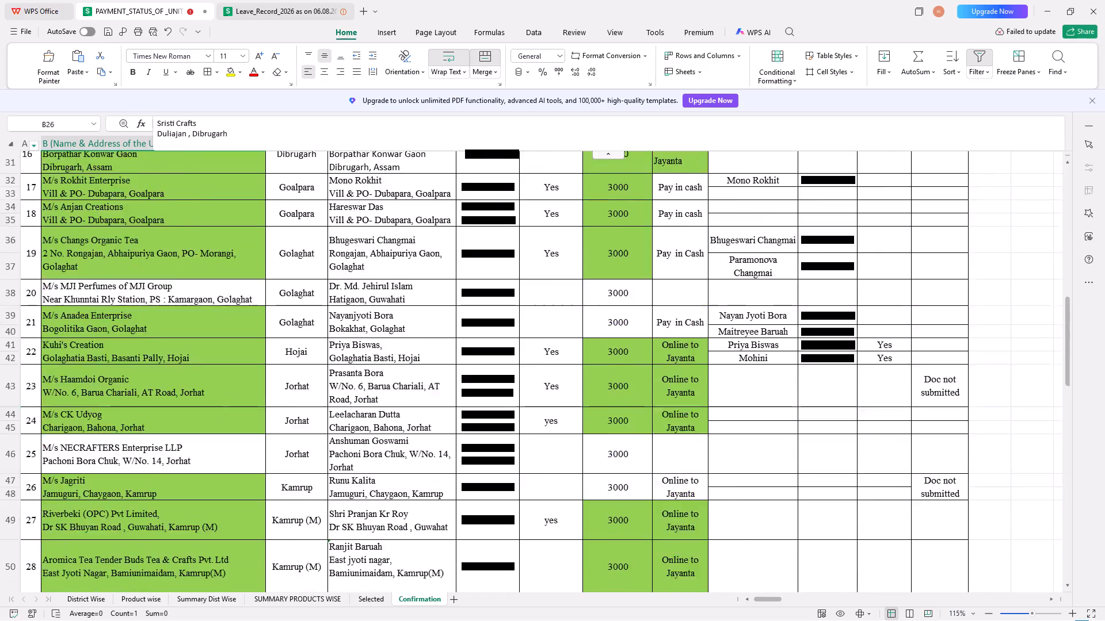
scroll(147, 420, "down", 19)
scroll(147, 452, "down", 18)
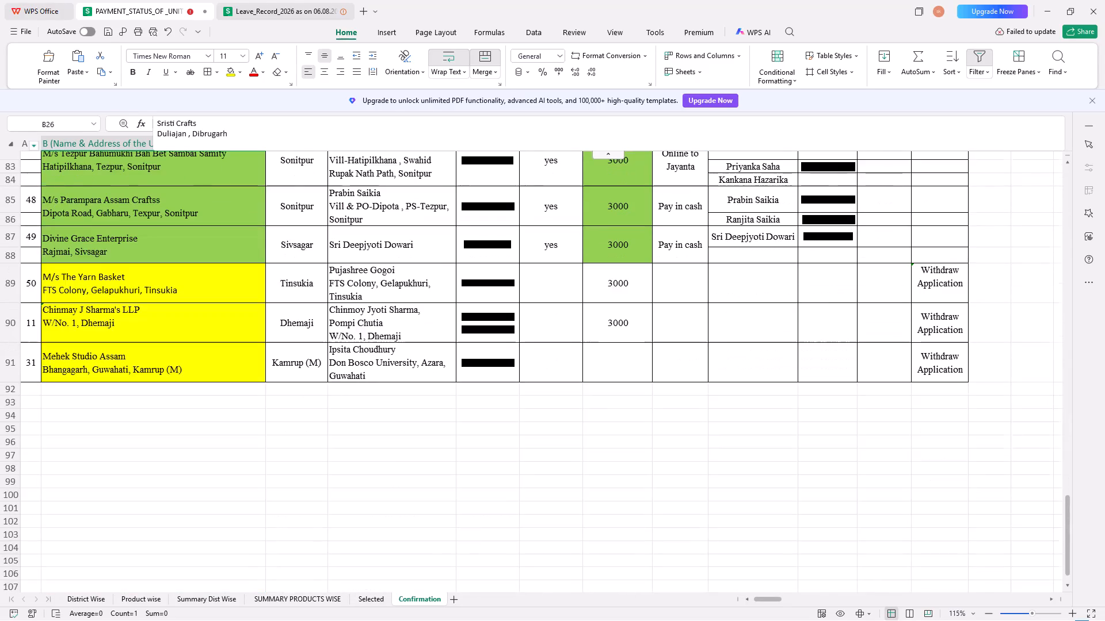
scroll(145, 456, "up", 18)
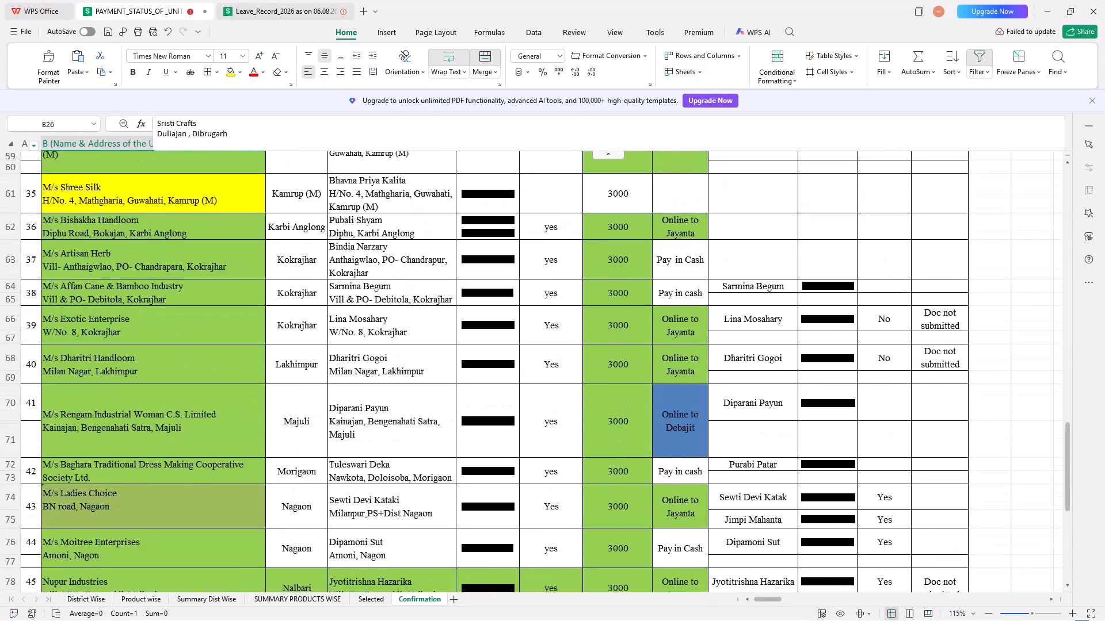
scroll(144, 456, "down", 15)
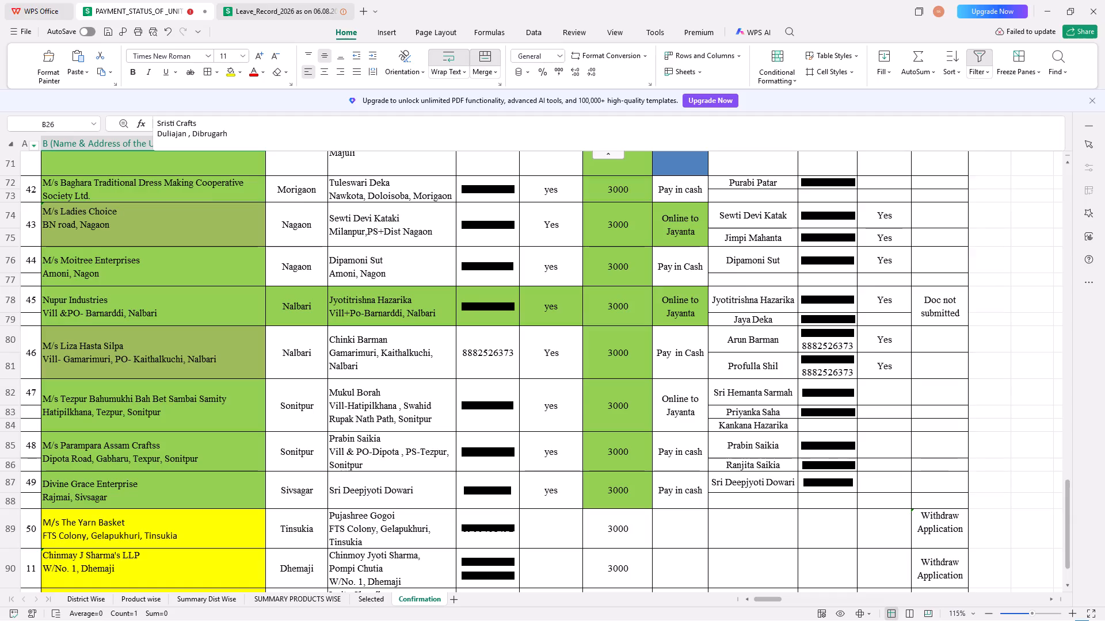
double_click(940, 386)
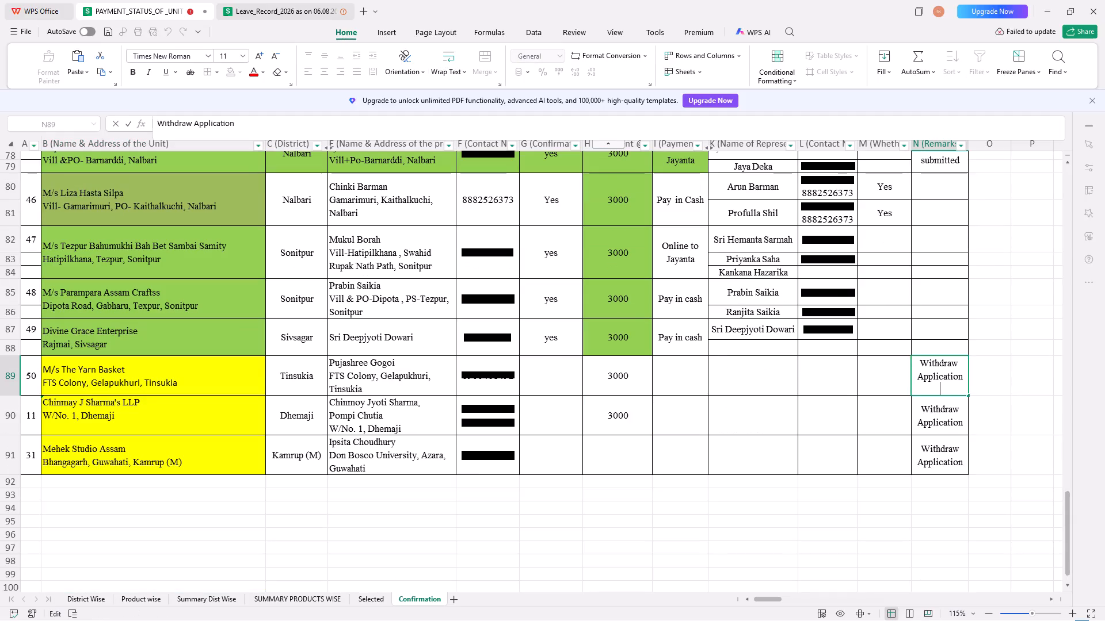
type("Submitted")
left_click(957, 490)
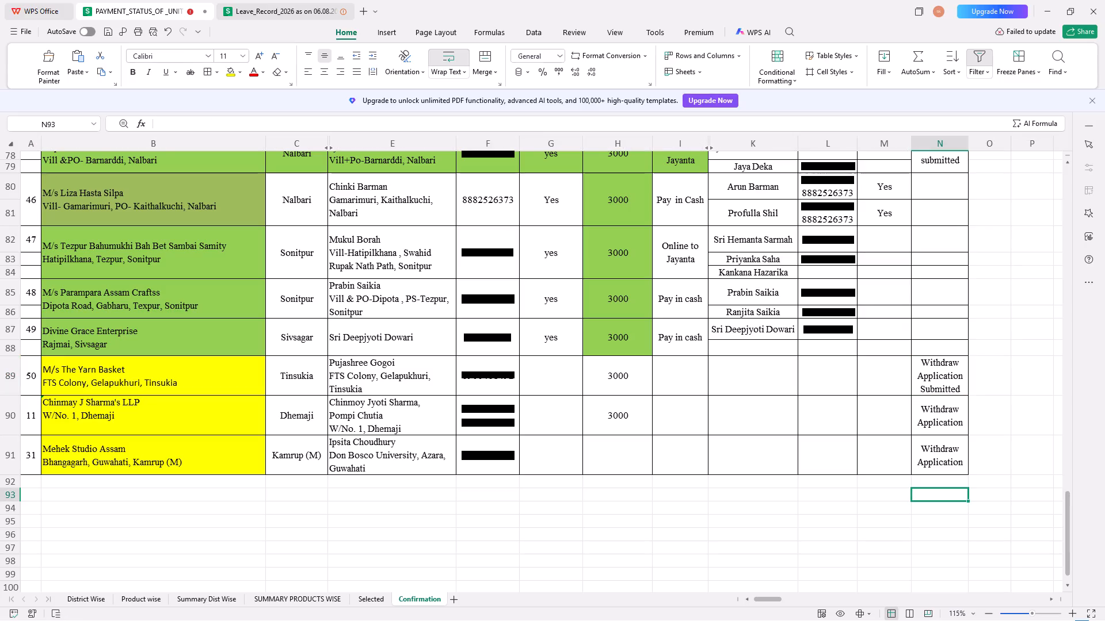
Replace the remarks of entry 11 and Mehek Studio Assam with "Withdraw Application Submitted", copied from M/s The Yarn Basket.
left_click(950, 378)
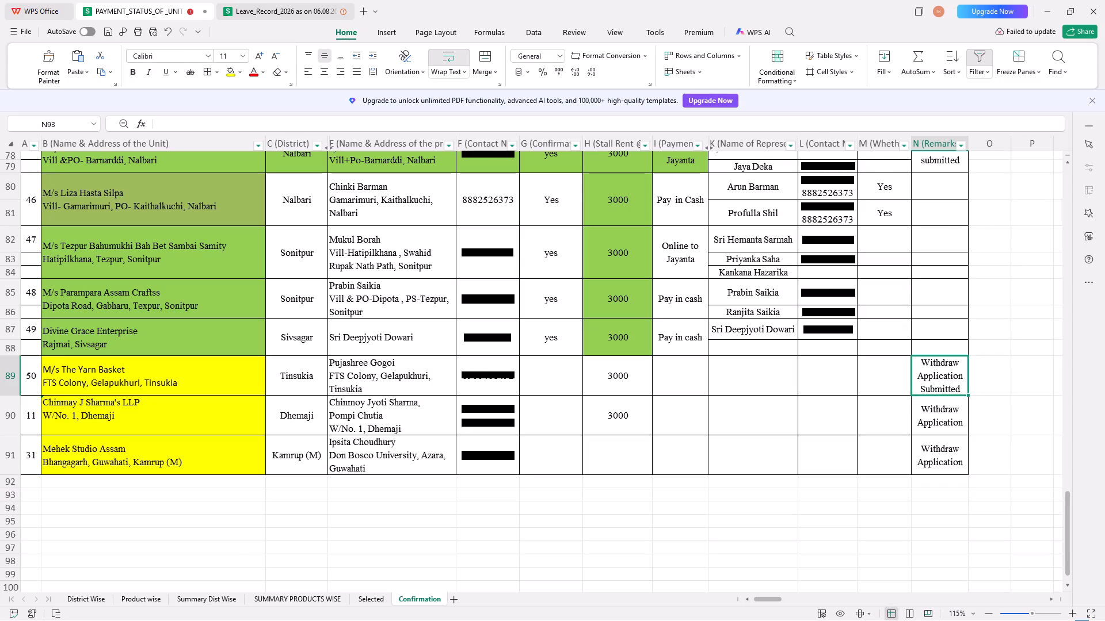
double_click(925, 363)
left_click_drag(921, 363, 960, 391)
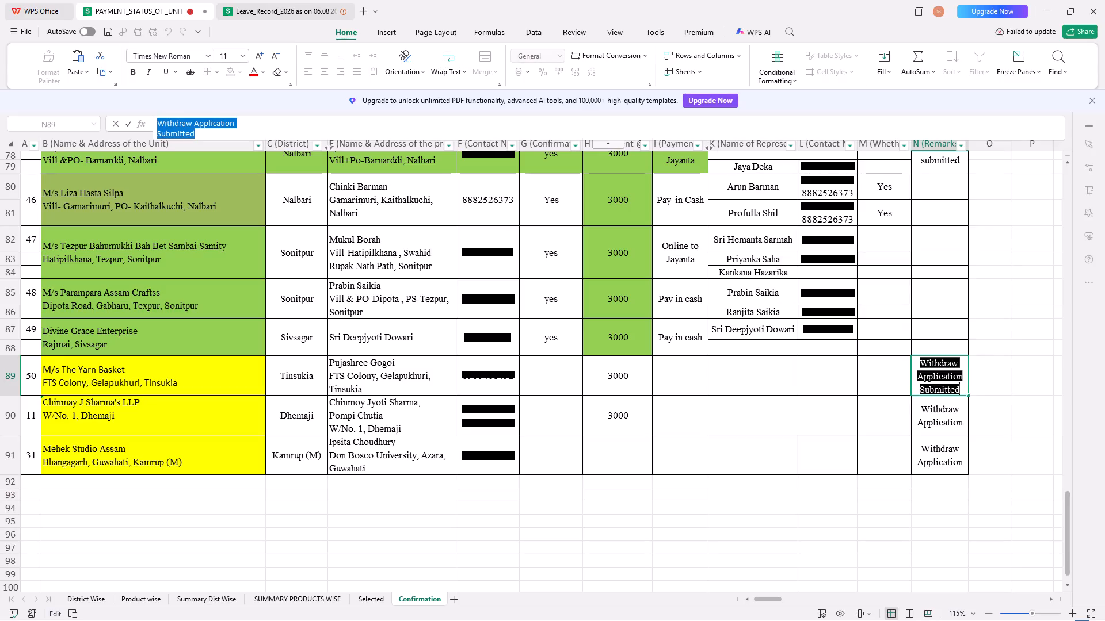
left_click_drag(960, 391, 962, 390)
key("ctrl+c")
double_click(924, 409)
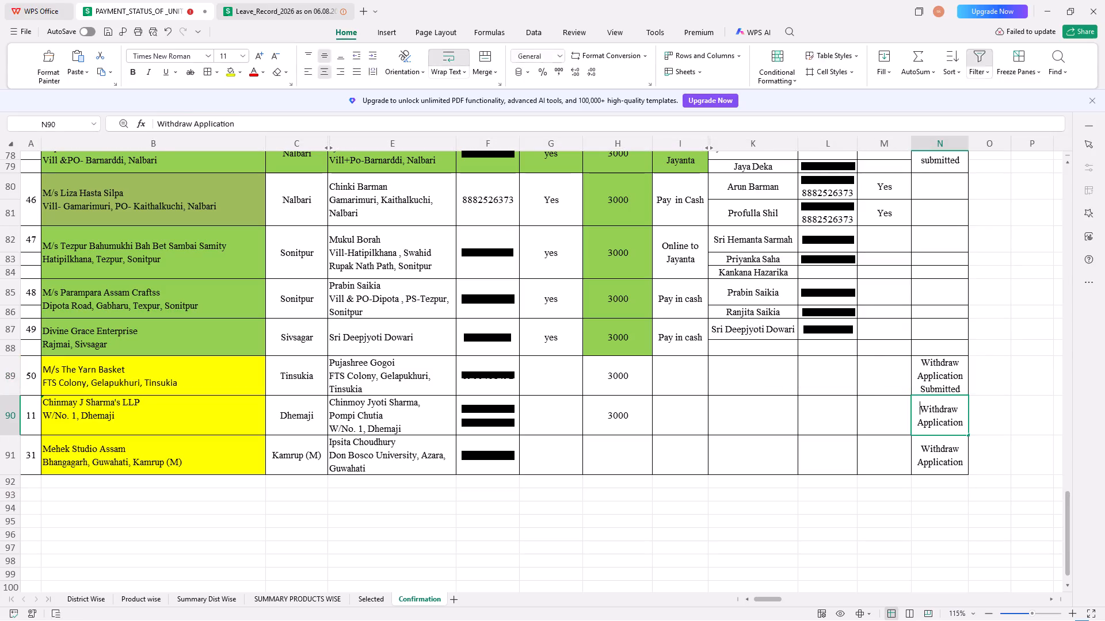
left_click_drag(923, 409, 975, 425)
key("ctrl+v")
double_click(923, 446)
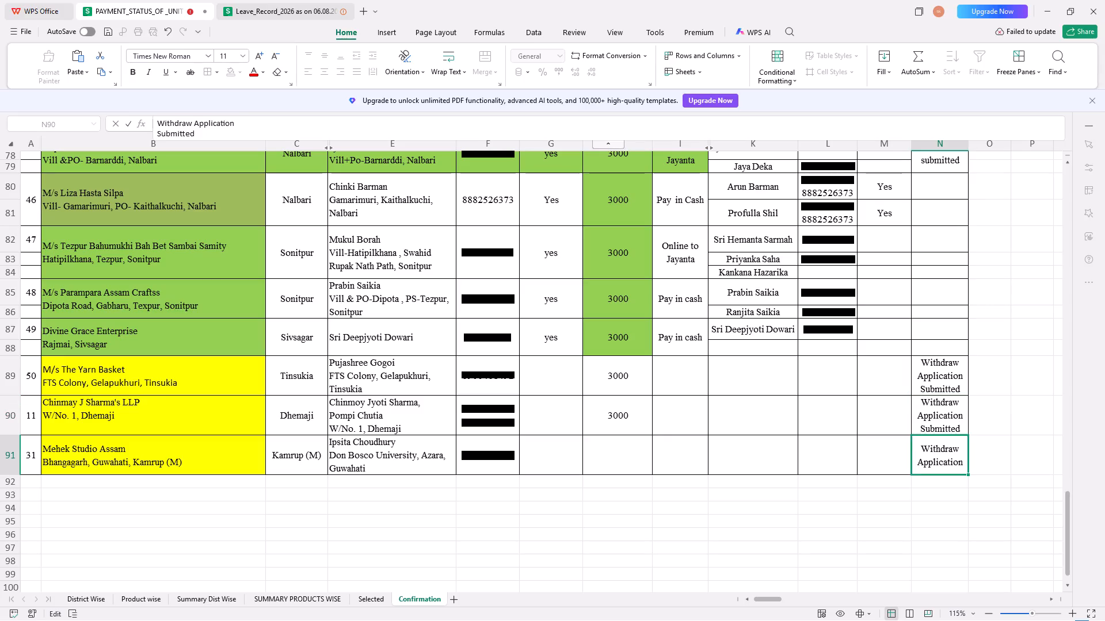
left_click_drag(923, 446, 962, 459)
key("ctrl+v")
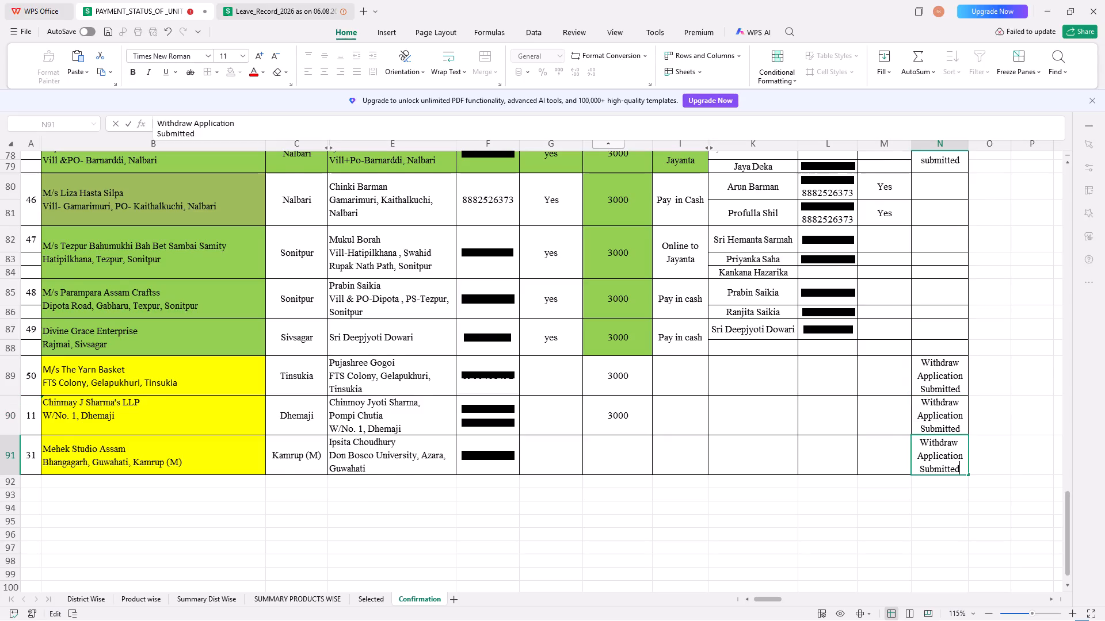
Move the row of M/s The Yarn Basket to row 92, directly below Mehek Studio Assam.
scroll(348, 538, "up", 17)
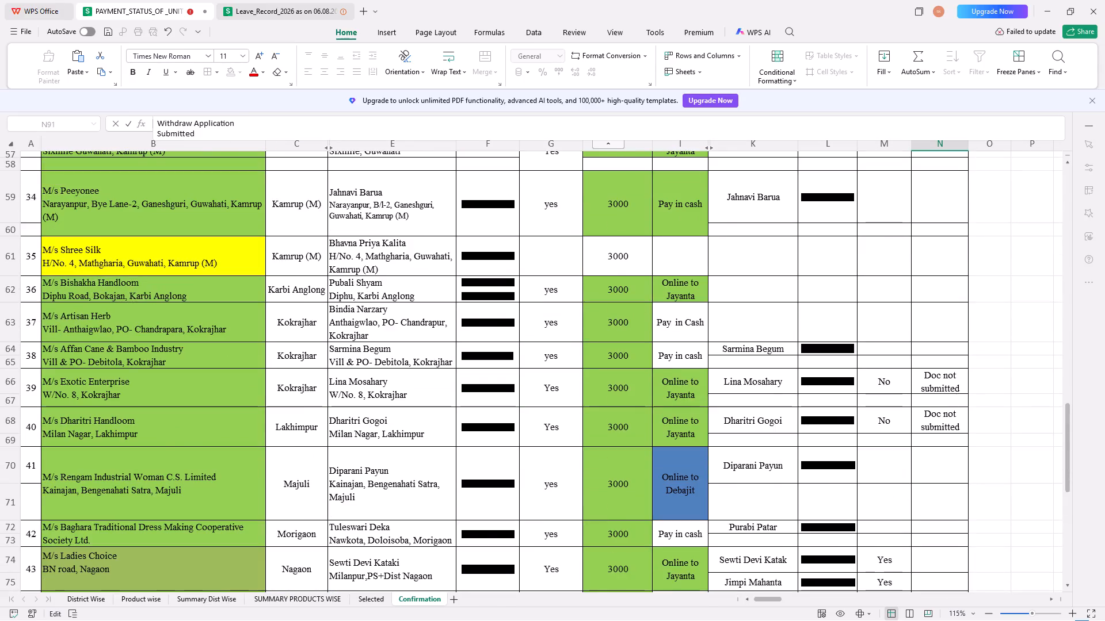
scroll(241, 450, "down", 19)
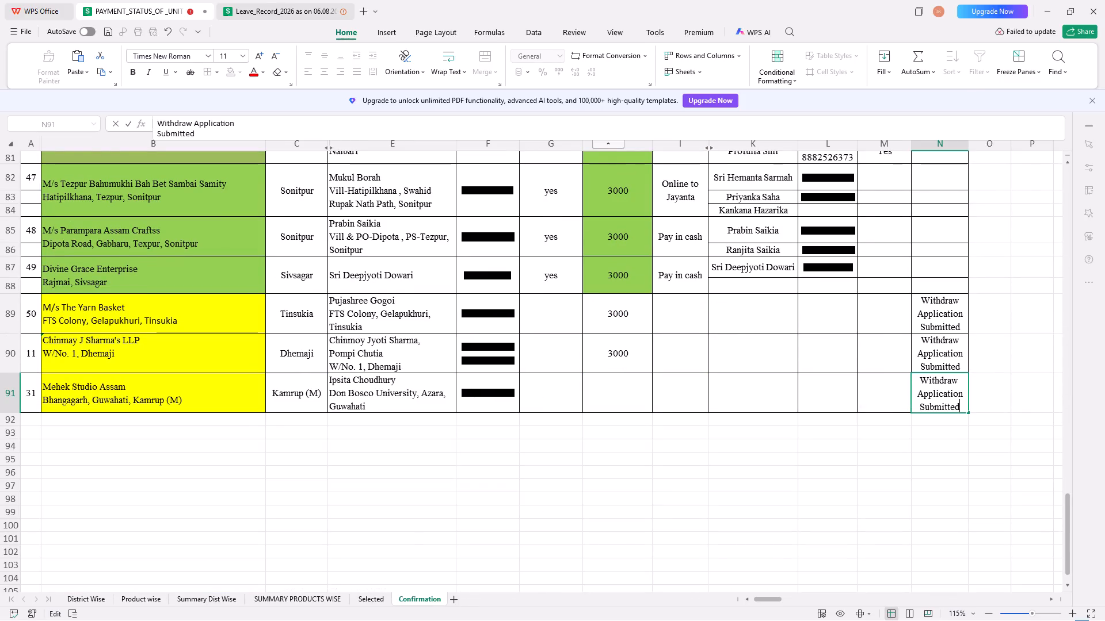
left_click_drag(14, 315, 5, 343)
key("ctrl+x")
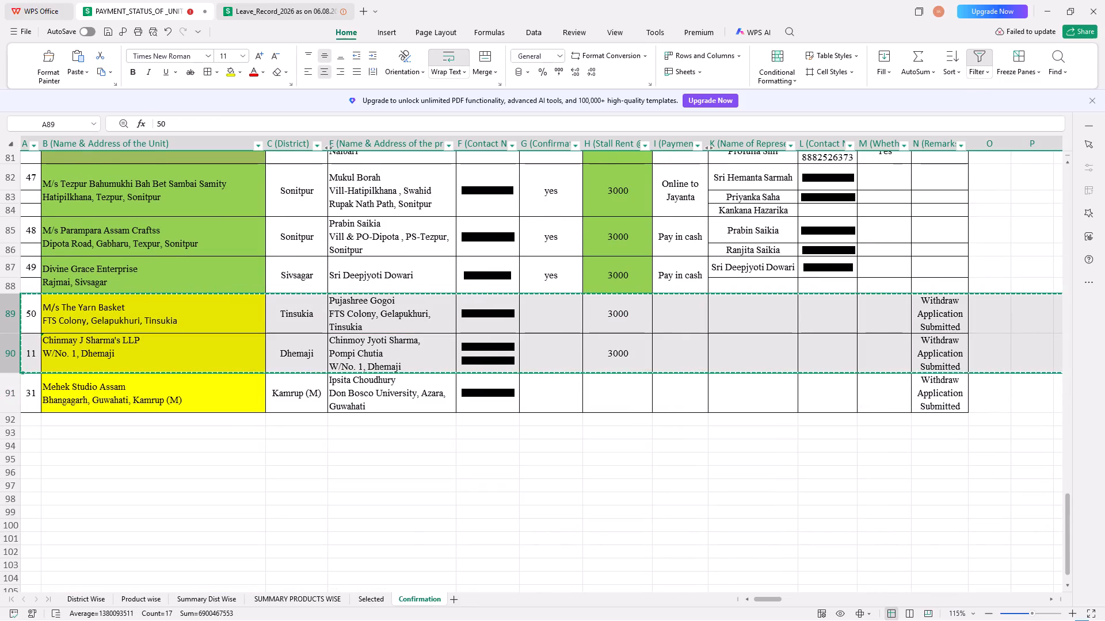
left_click(15, 314)
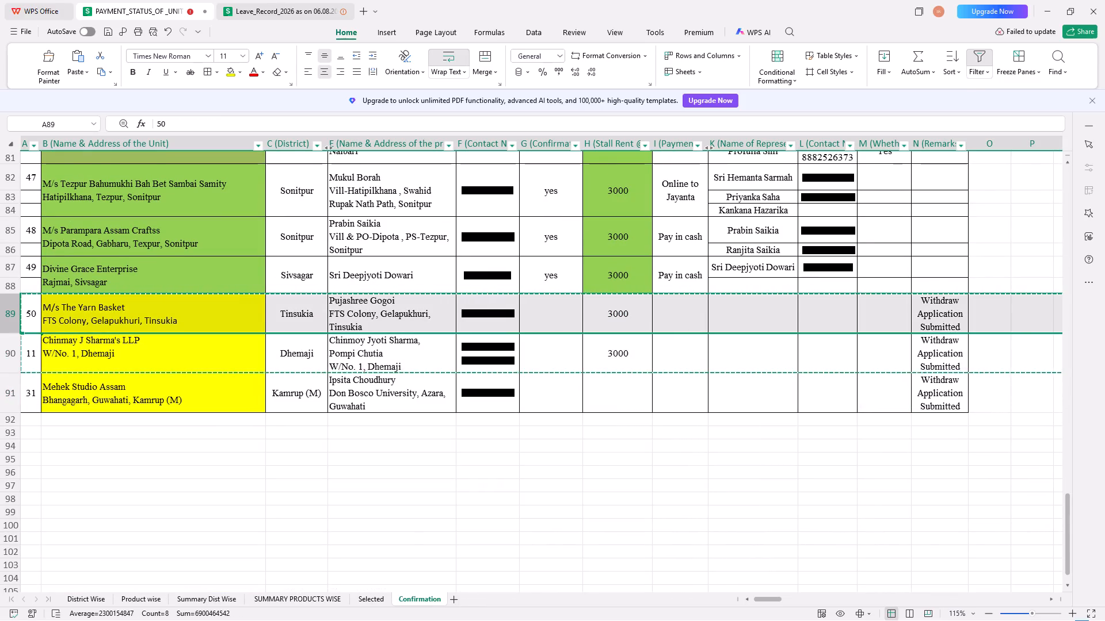
key("ctrl+x")
left_click(17, 422)
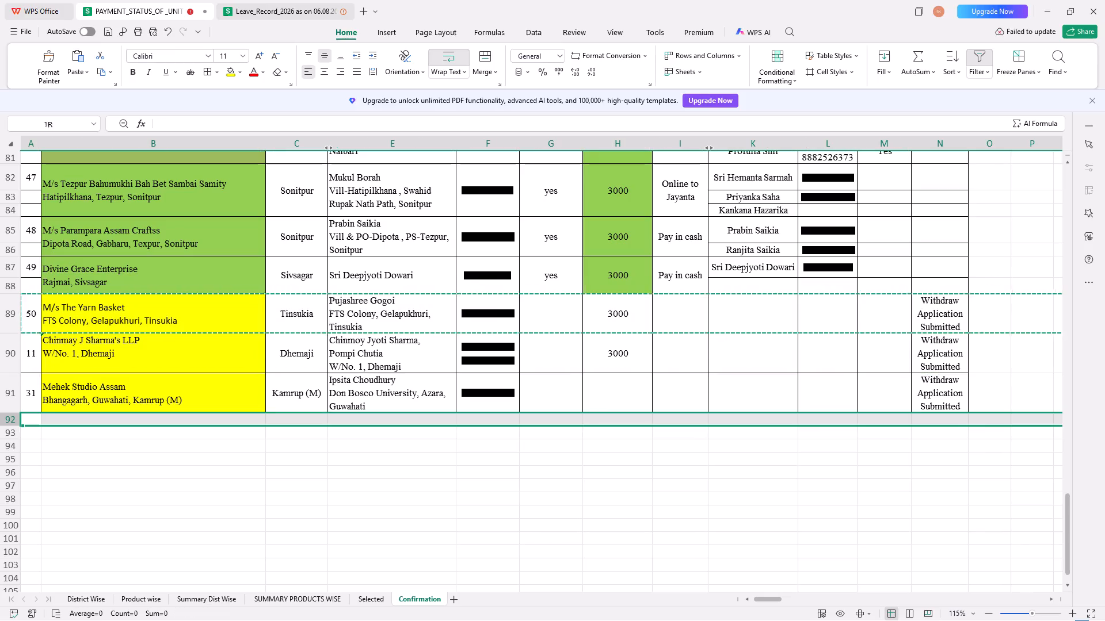
key("ctrl+v")
left_click(195, 463)
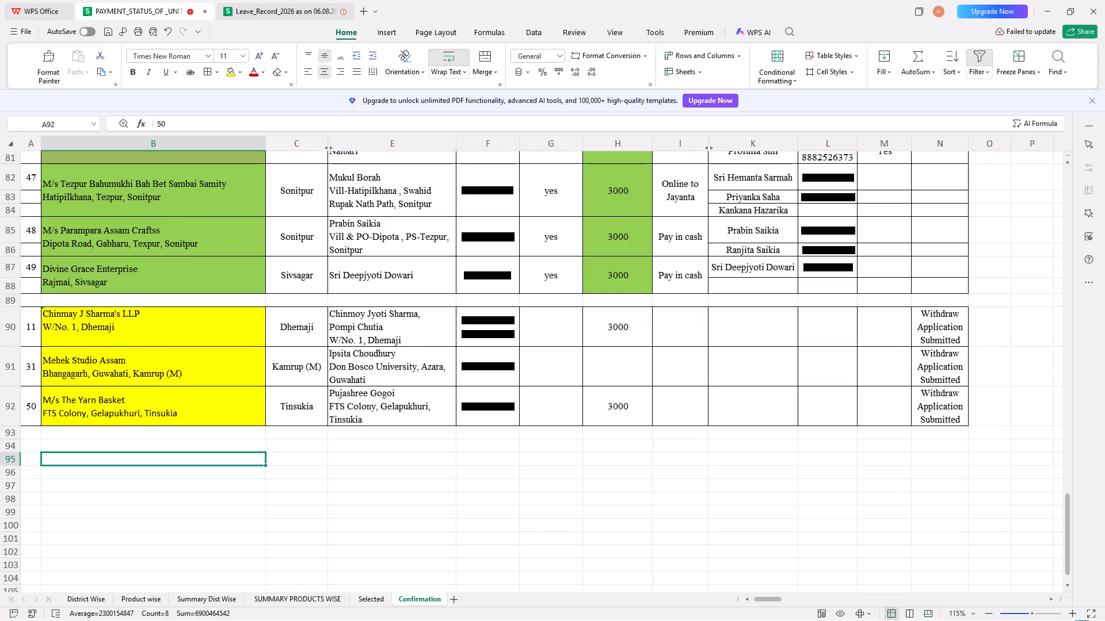
Delete the emptied row 89 between Divine Grace Enterprise and entry 11.
left_click(13, 304)
key("ctrl+minus")
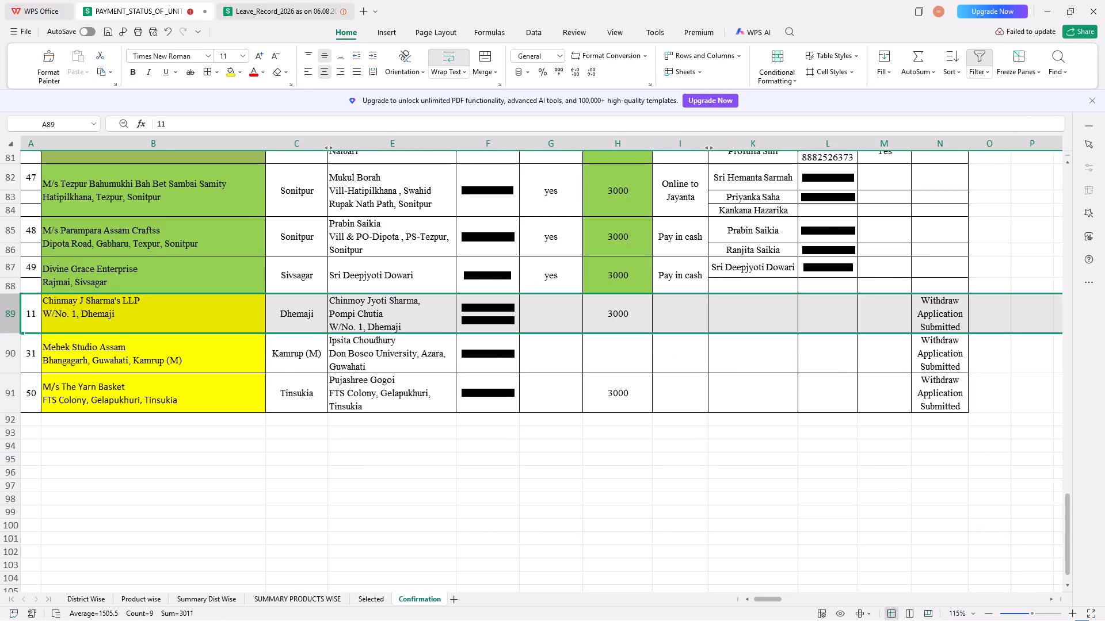
left_click(141, 550)
Review the exhibitor list from the withdrawn units up to the header and back down to the Golaghat and Jorhat units.
scroll(185, 537, "up", 1)
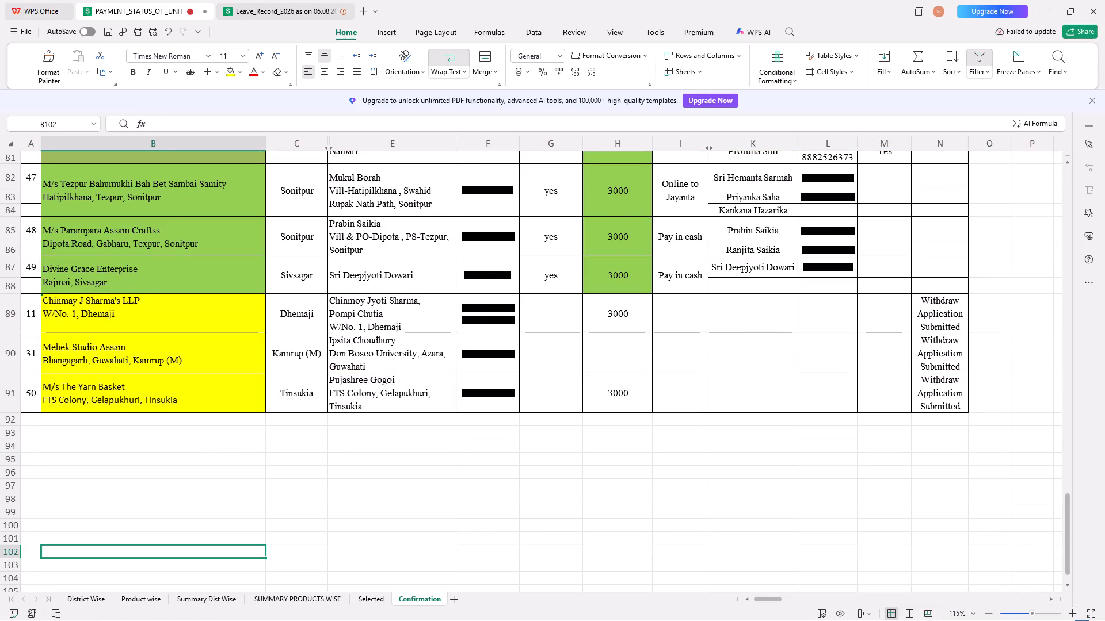
scroll(215, 490, "up", 20)
scroll(215, 490, "up", 3)
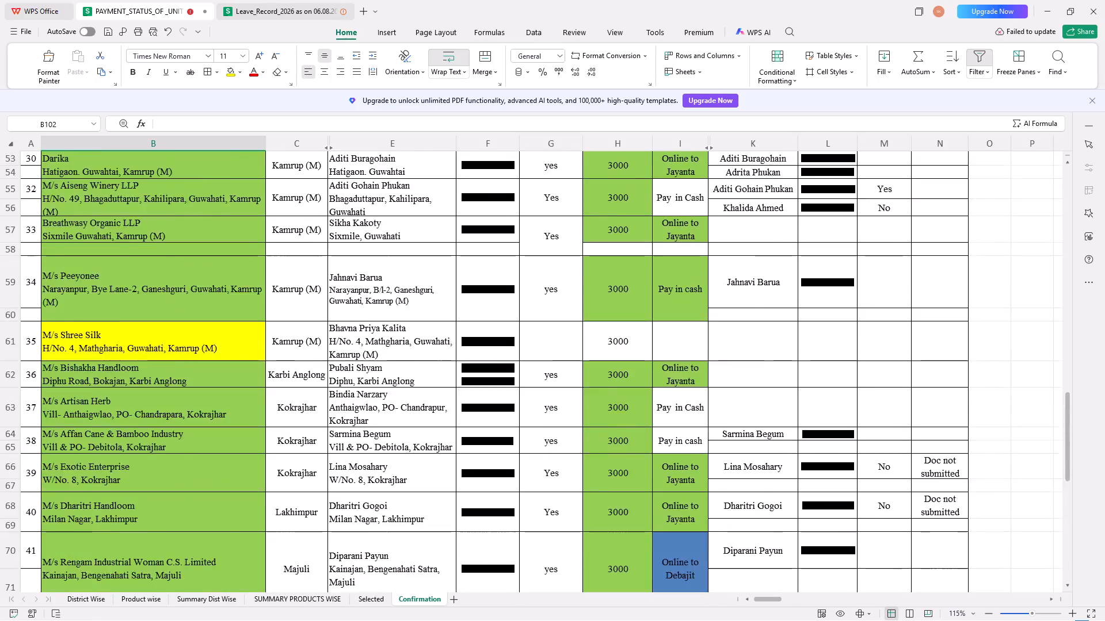
scroll(214, 489, "up", 7)
scroll(70, 460, "down", 2)
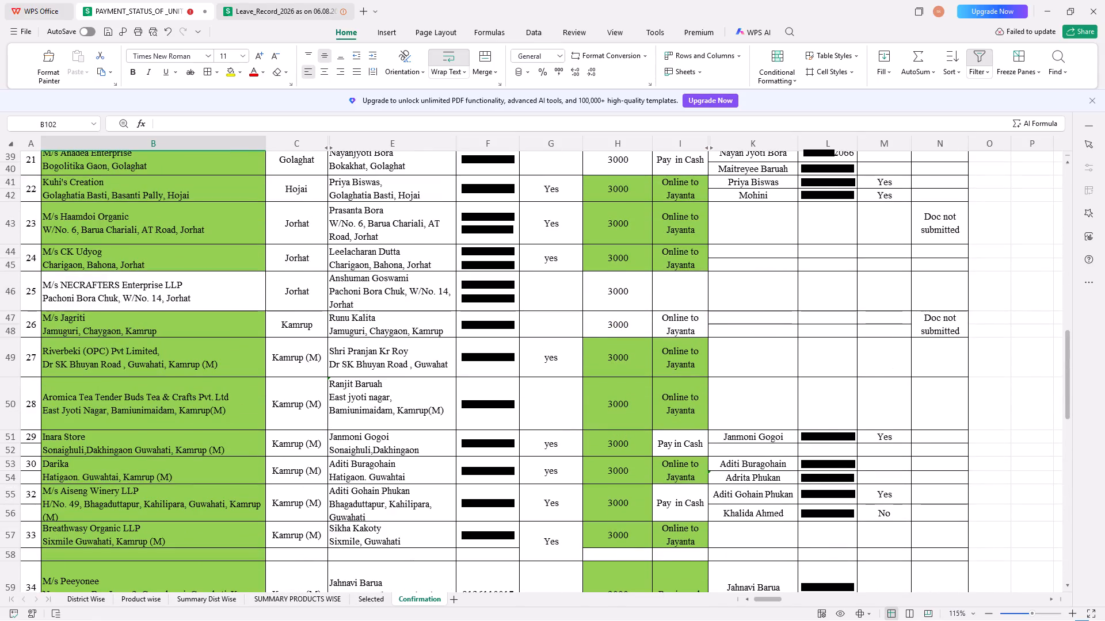
scroll(35, 373, "up", 7)
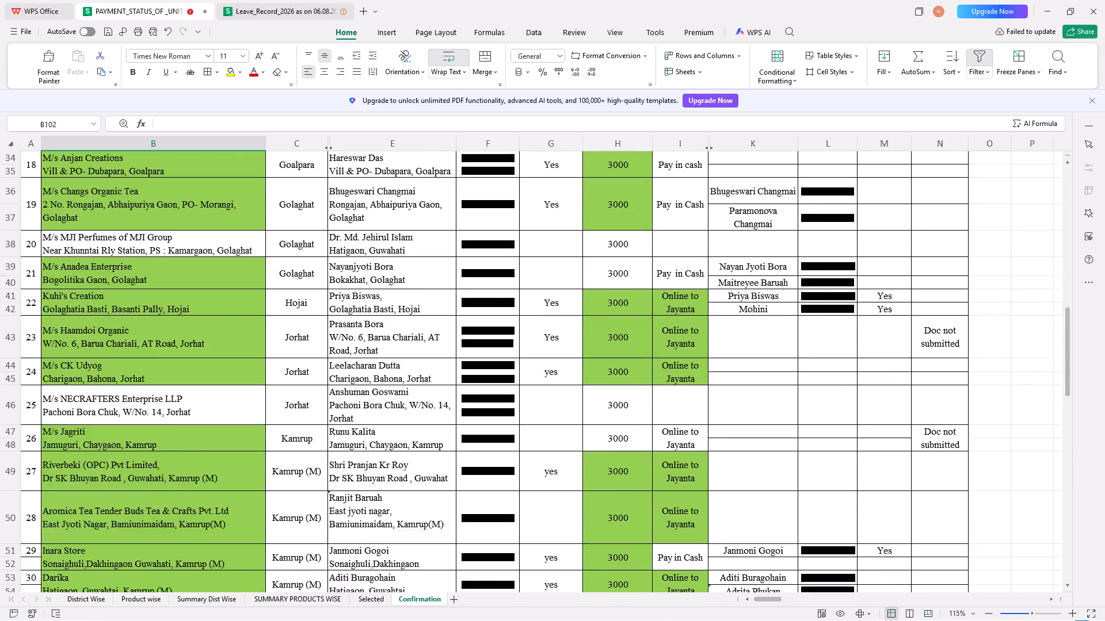
scroll(60, 439, "up", 17)
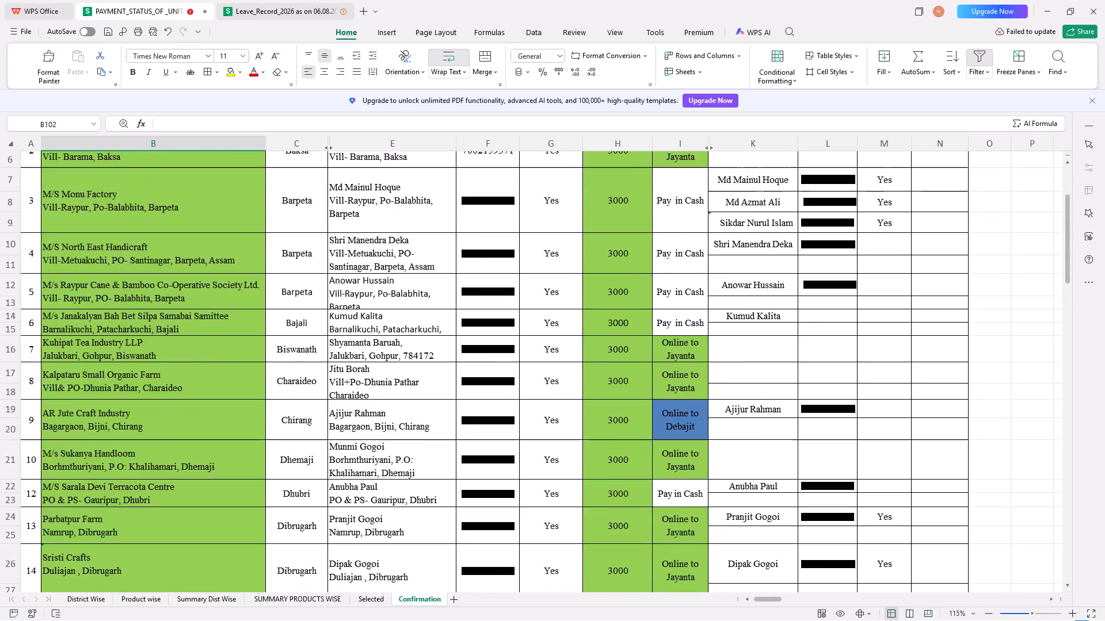
scroll(64, 442, "up", 6)
scroll(64, 442, "down", 3)
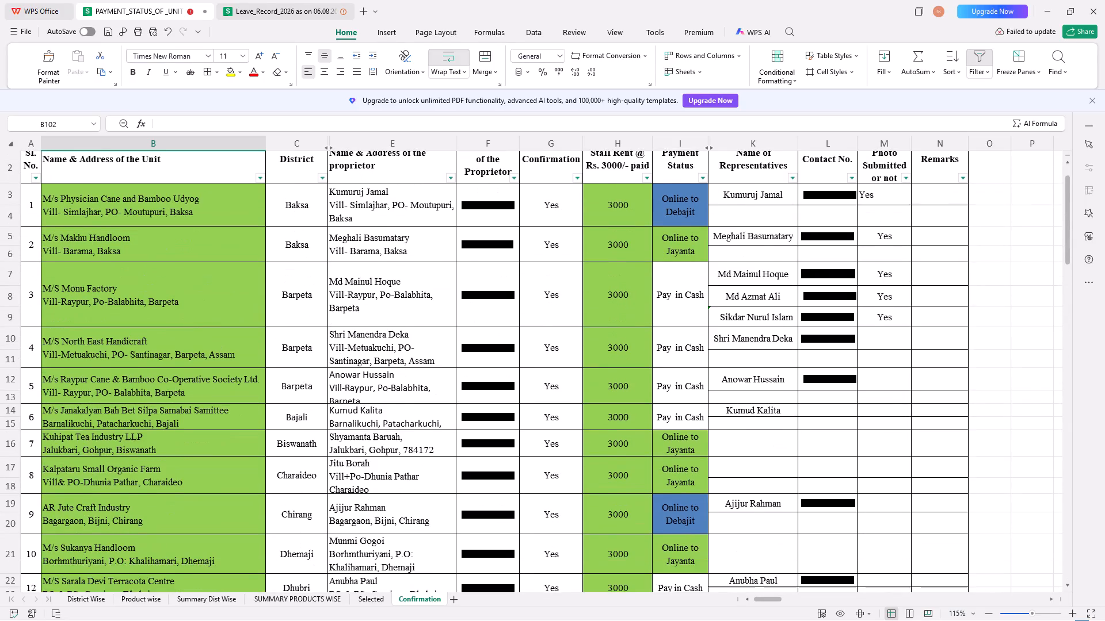
scroll(64, 442, "down", 11)
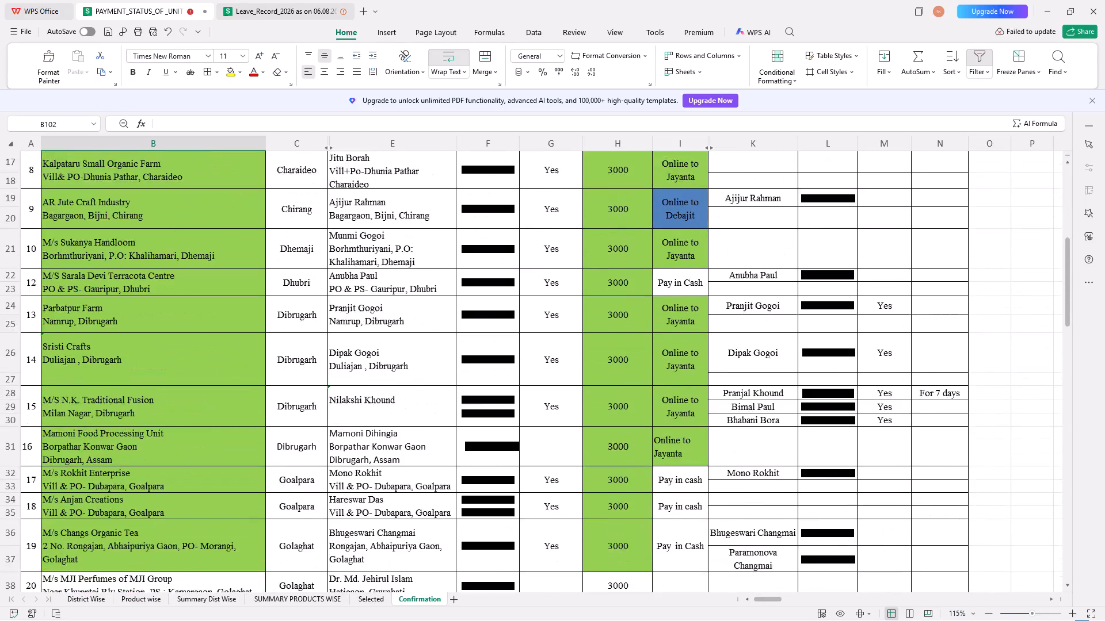
scroll(64, 442, "down", 9)
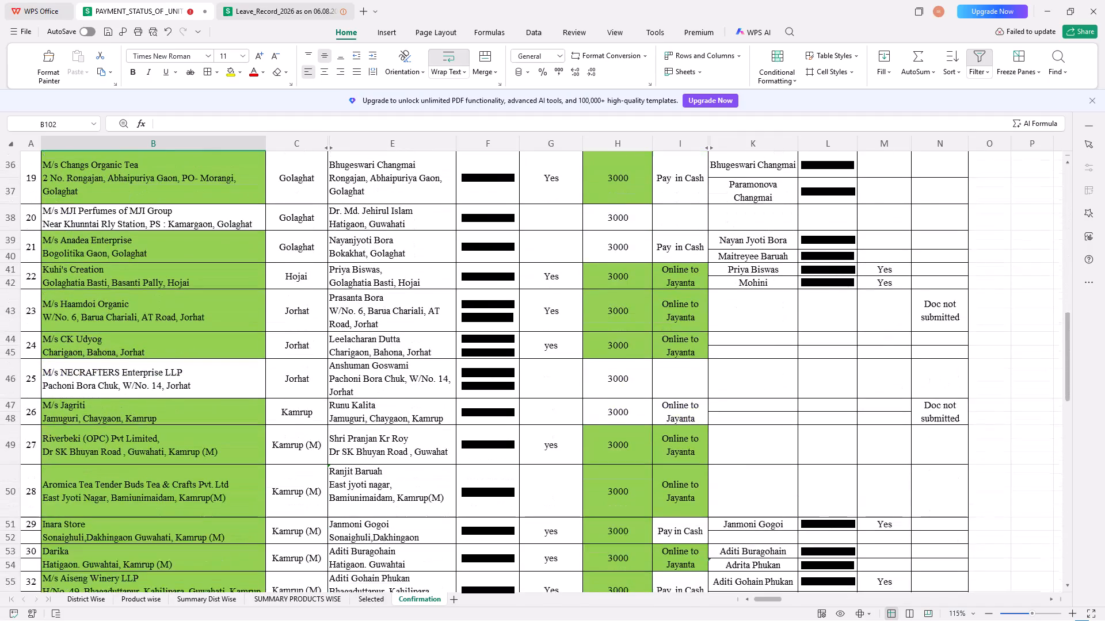
scroll(75, 450, "down", 1)
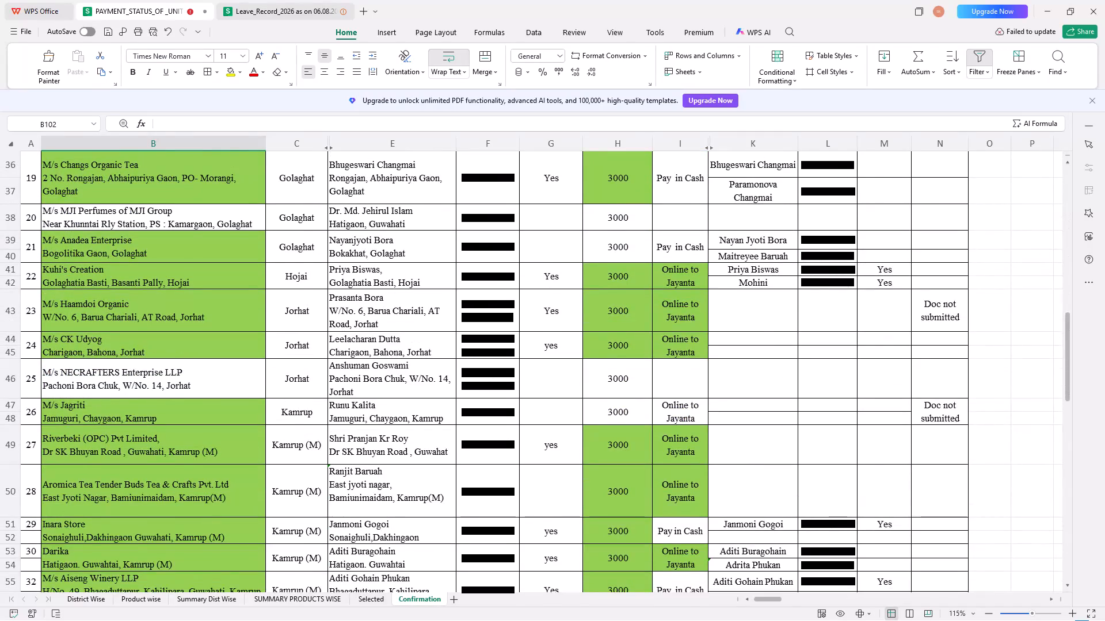
Insert a blank row 44 between M/s Haamdoi Organic and M/s CK Udyog.
left_click(61, 281)
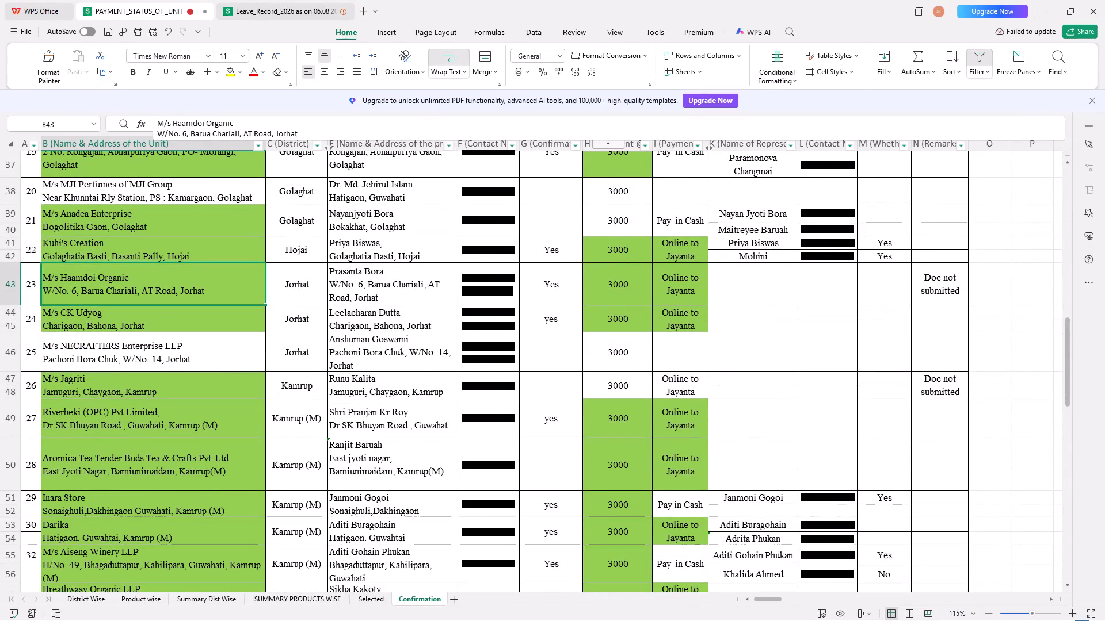
left_click(18, 297)
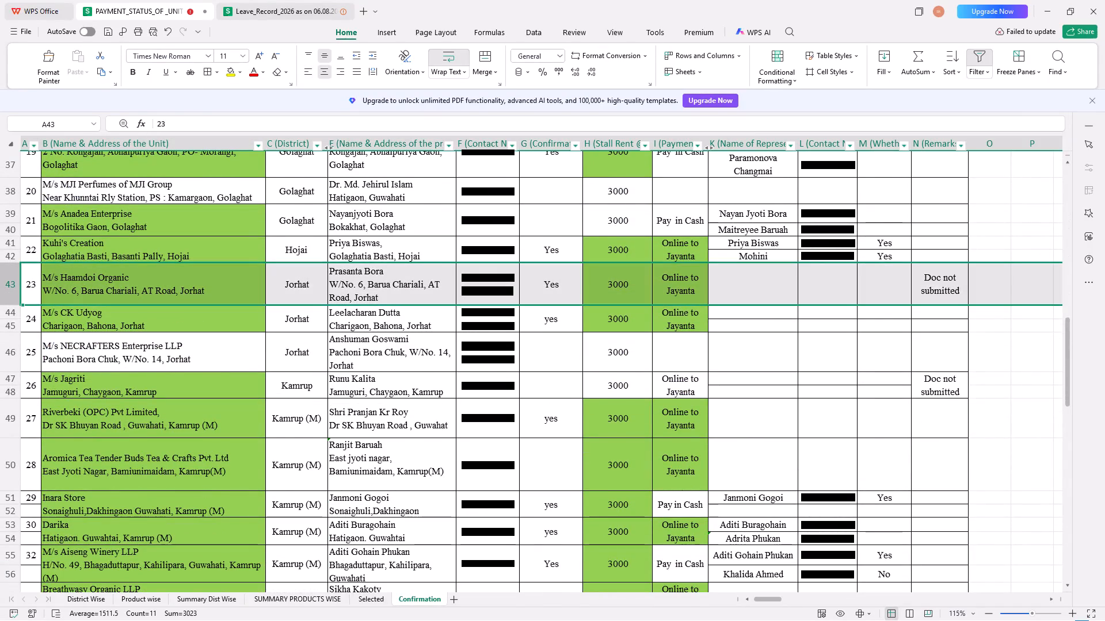
left_click(13, 313)
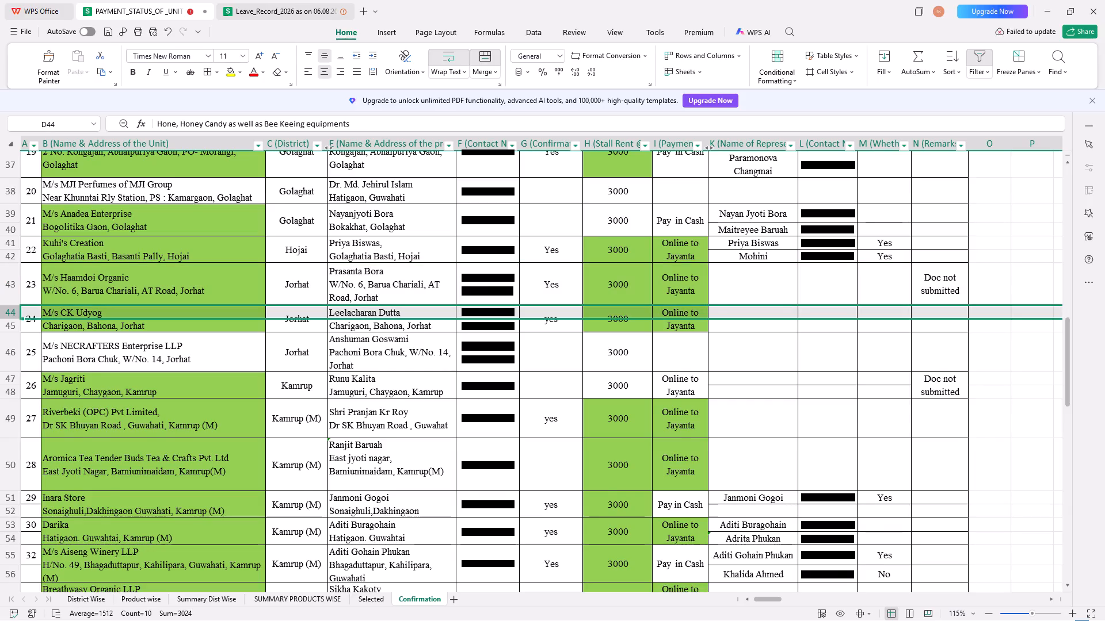
key("ctrl+shift+equal")
left_click(131, 321)
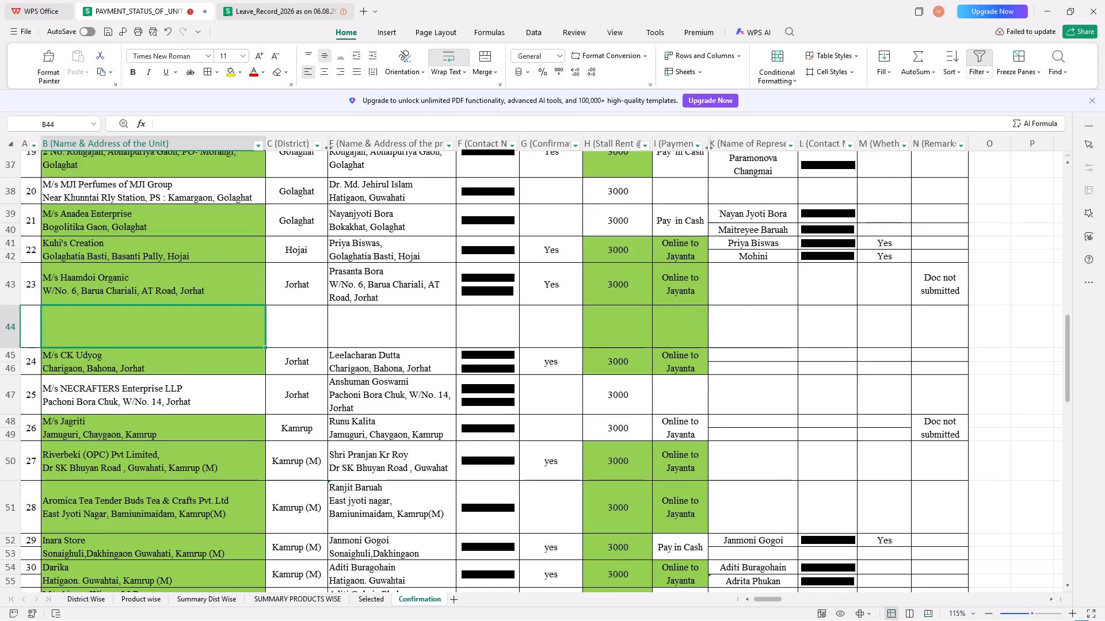
Review the unit rows around blank row 44 and down to the withdrawn units at the list's end.
scroll(145, 339, "up", 6)
scroll(151, 357, "down", 4)
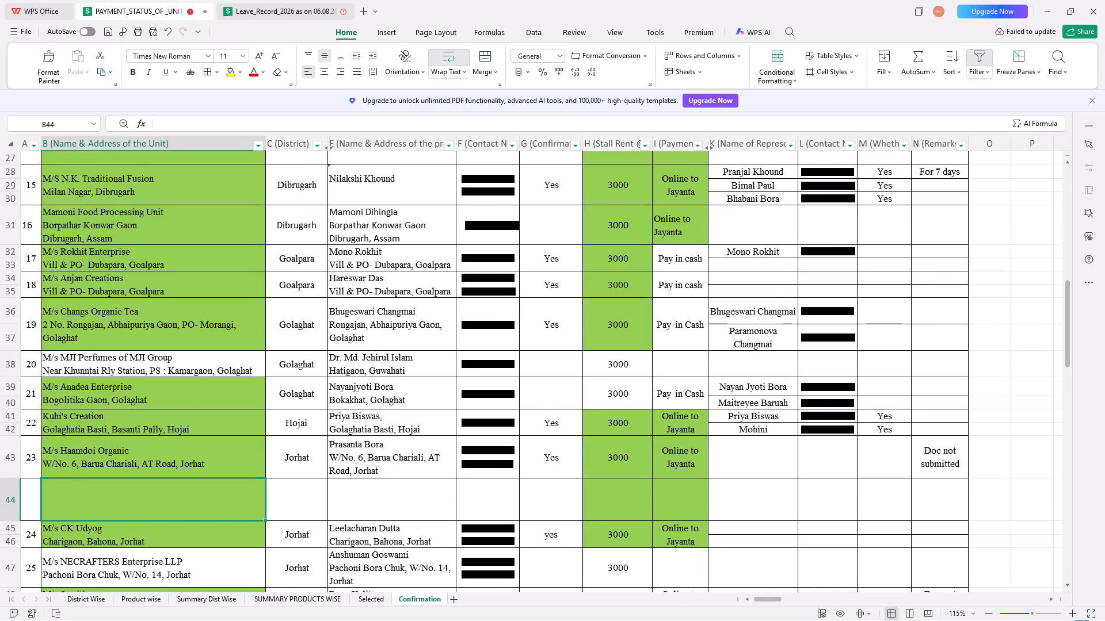
scroll(151, 357, "down", 13)
scroll(134, 381, "up", 10)
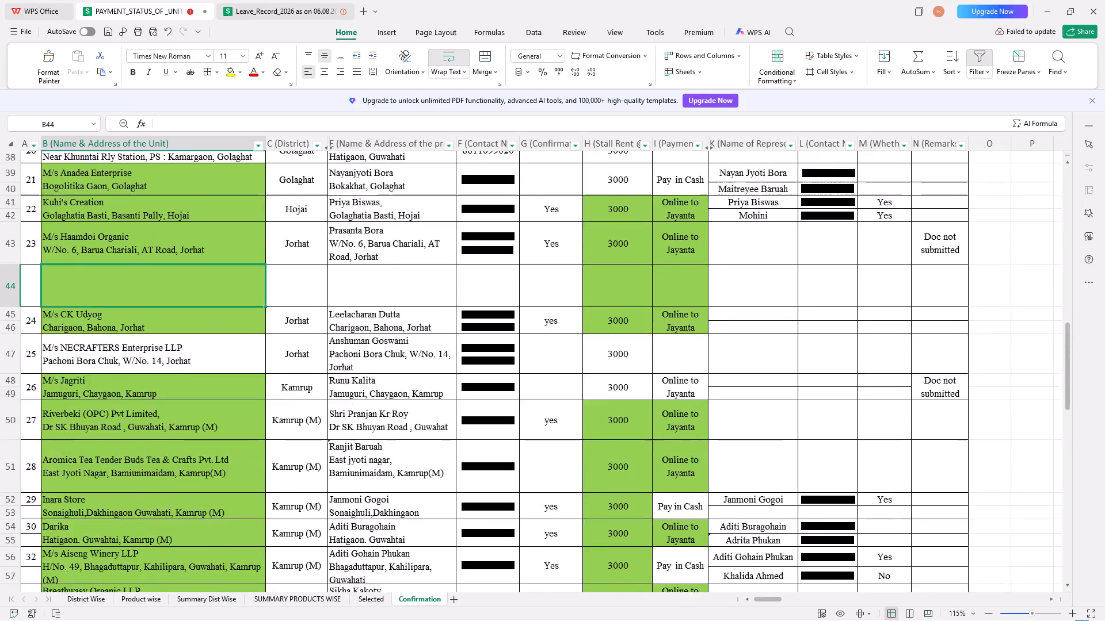
scroll(134, 381, "up", 18)
scroll(134, 379, "down", 9)
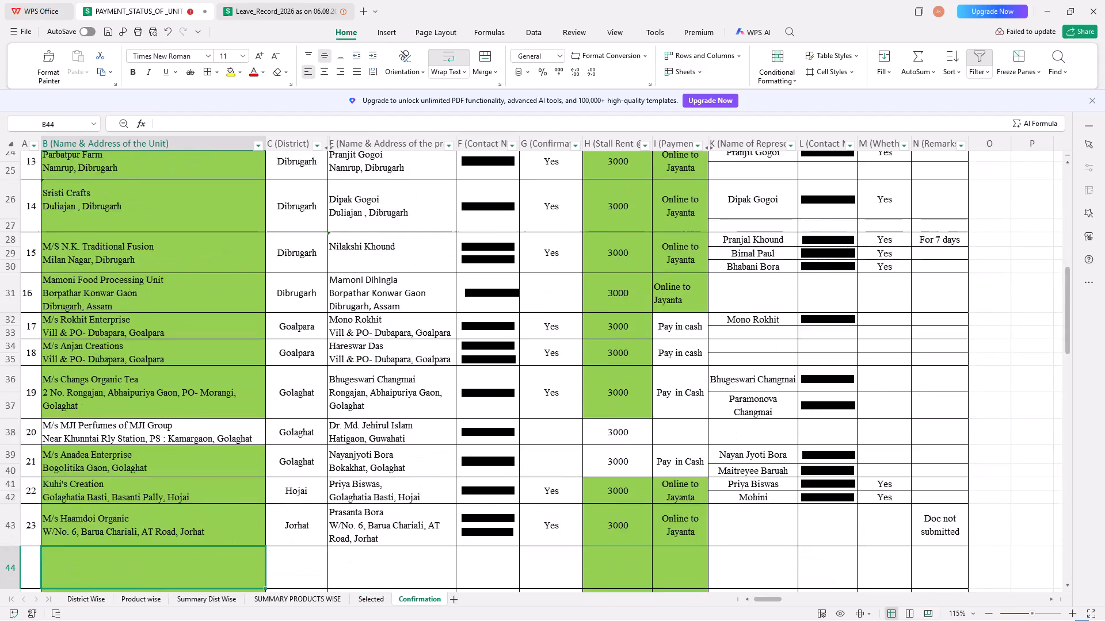
scroll(136, 408, "down", 4)
scroll(132, 421, "down", 20)
scroll(132, 421, "down", 8)
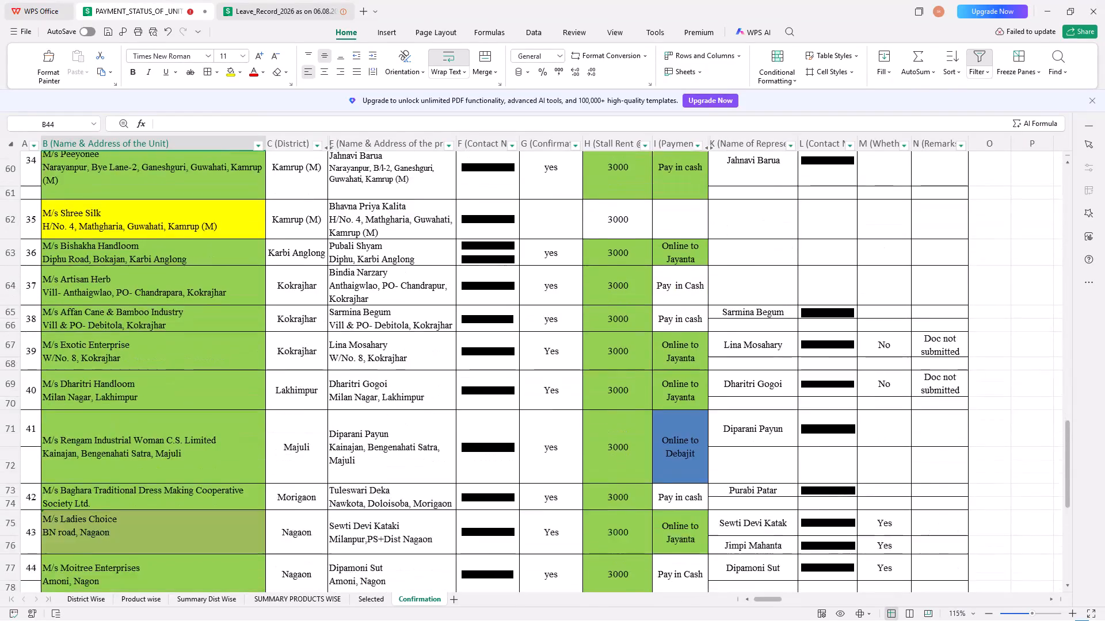
scroll(128, 443, "down", 16)
scroll(123, 466, "up", 9)
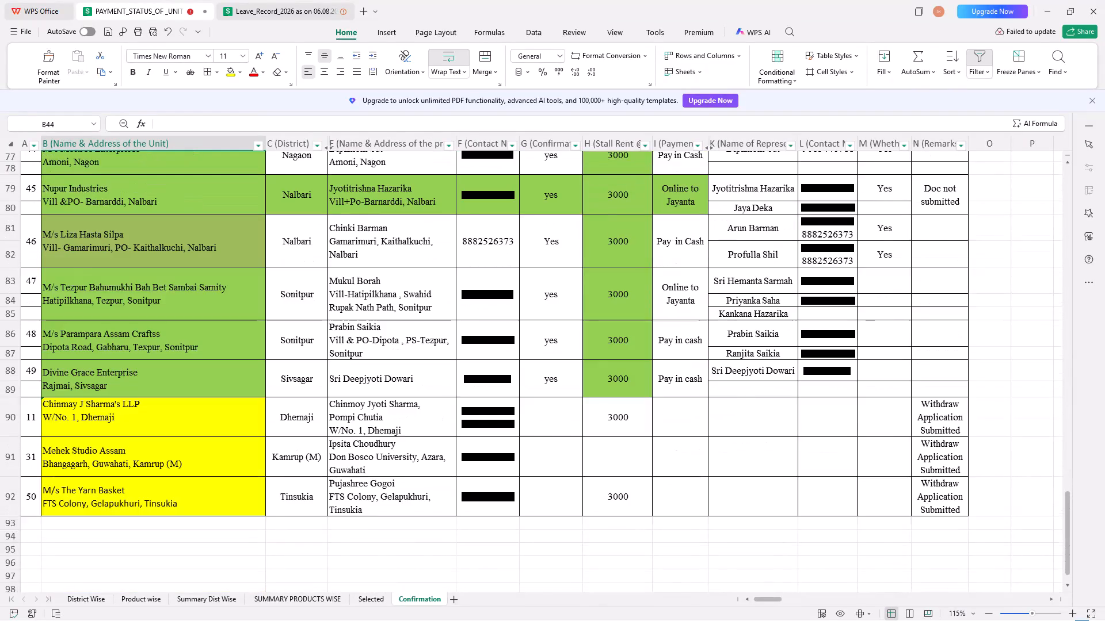
scroll(123, 466, "up", 20)
scroll(123, 466, "up", 8)
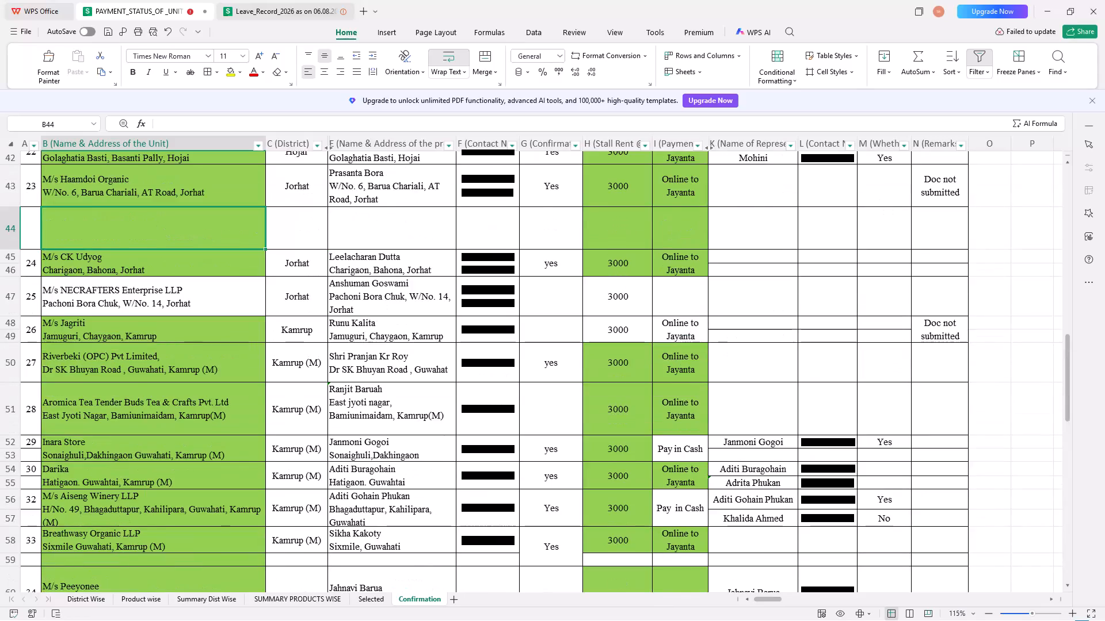
scroll(123, 466, "up", 2)
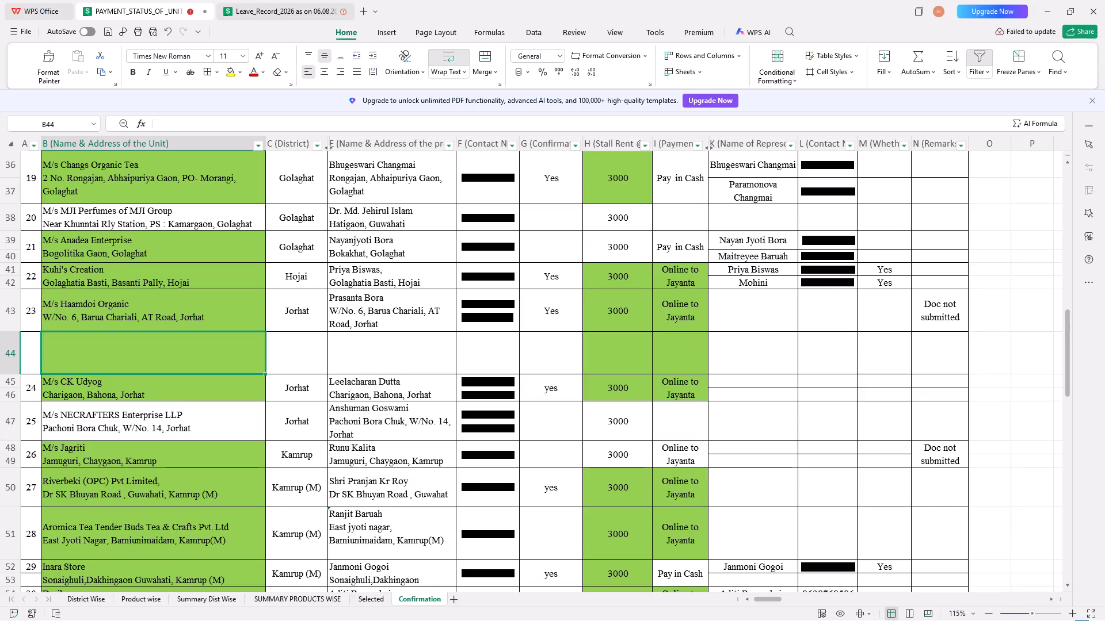
scroll(125, 443, "down", 9)
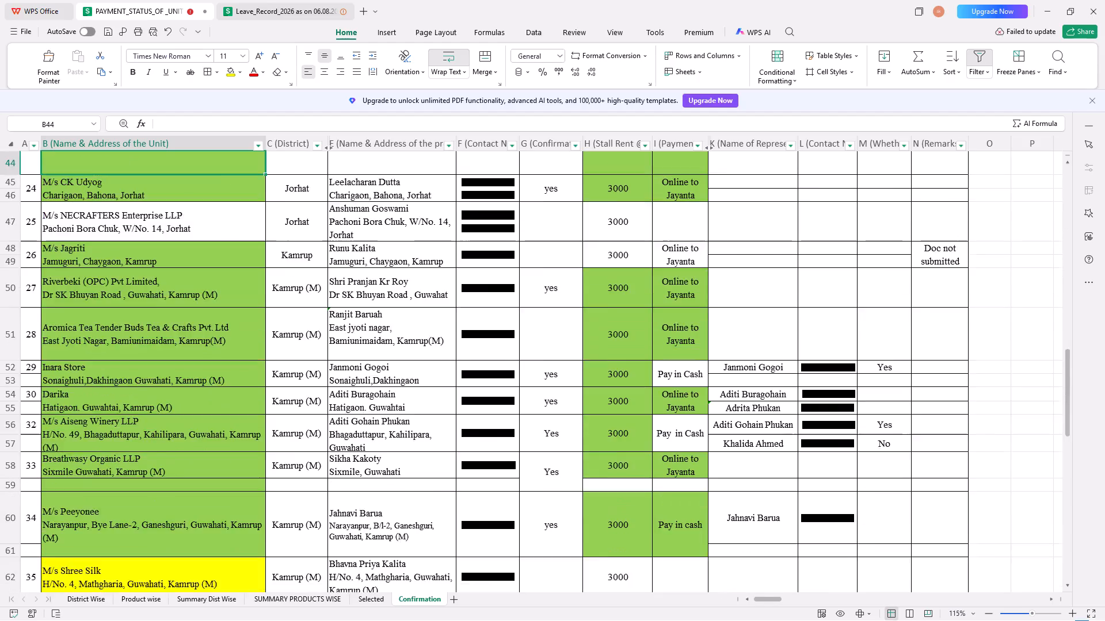
scroll(125, 443, "down", 15)
scroll(115, 466, "down", 6)
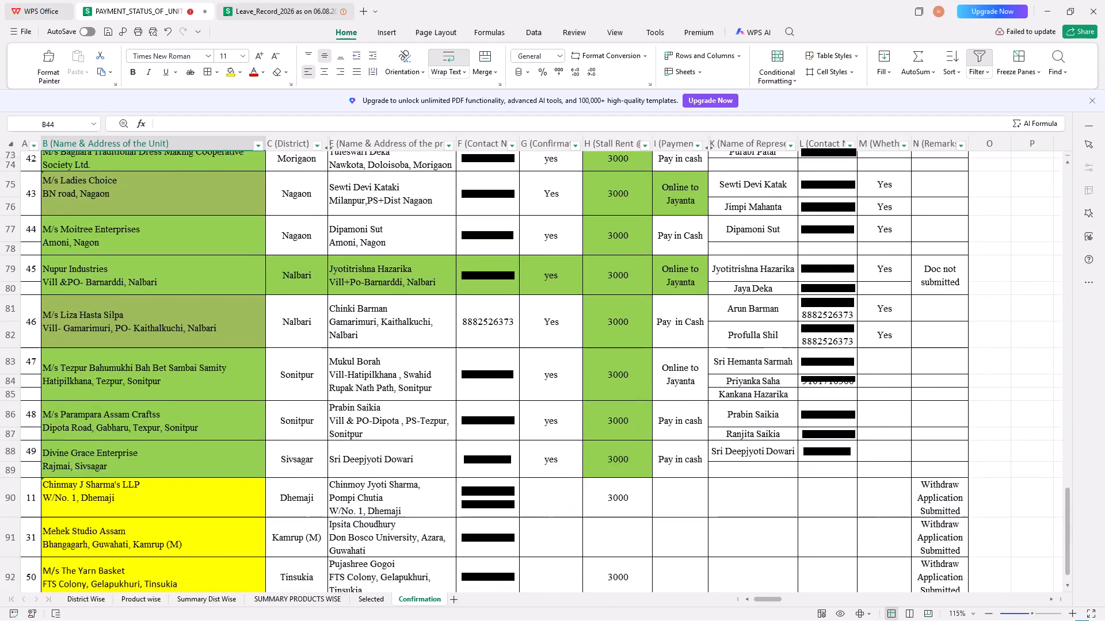
scroll(115, 466, "down", 7)
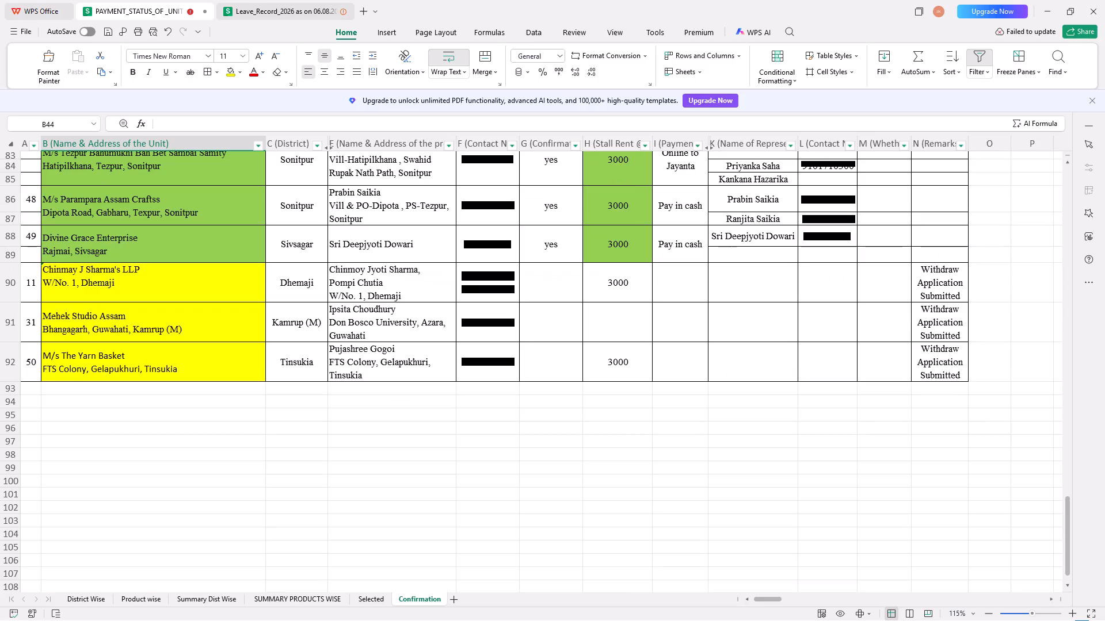
Check the units without a payment status, including M/s Shree Silk and M/s NECRAFTERS Enterprise LLP, against the rest of the list.
scroll(113, 463, "up", 2)
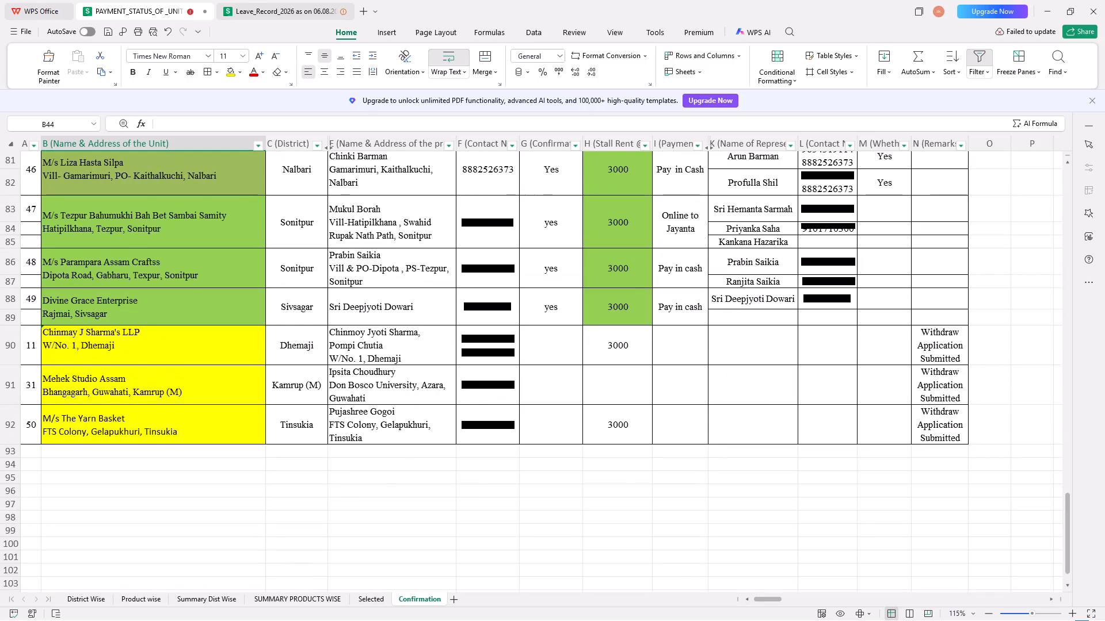
scroll(110, 464, "up", 20)
scroll(110, 464, "up", 2)
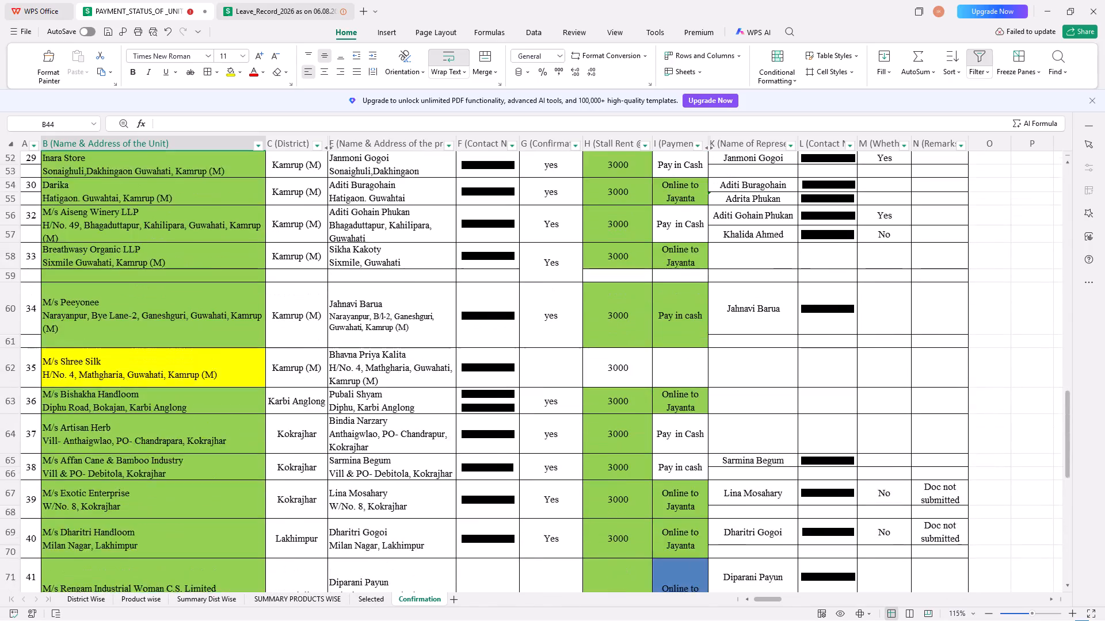
scroll(108, 465, "up", 2)
scroll(108, 465, "down", 4)
left_click(121, 344)
scroll(121, 344, "up", 6)
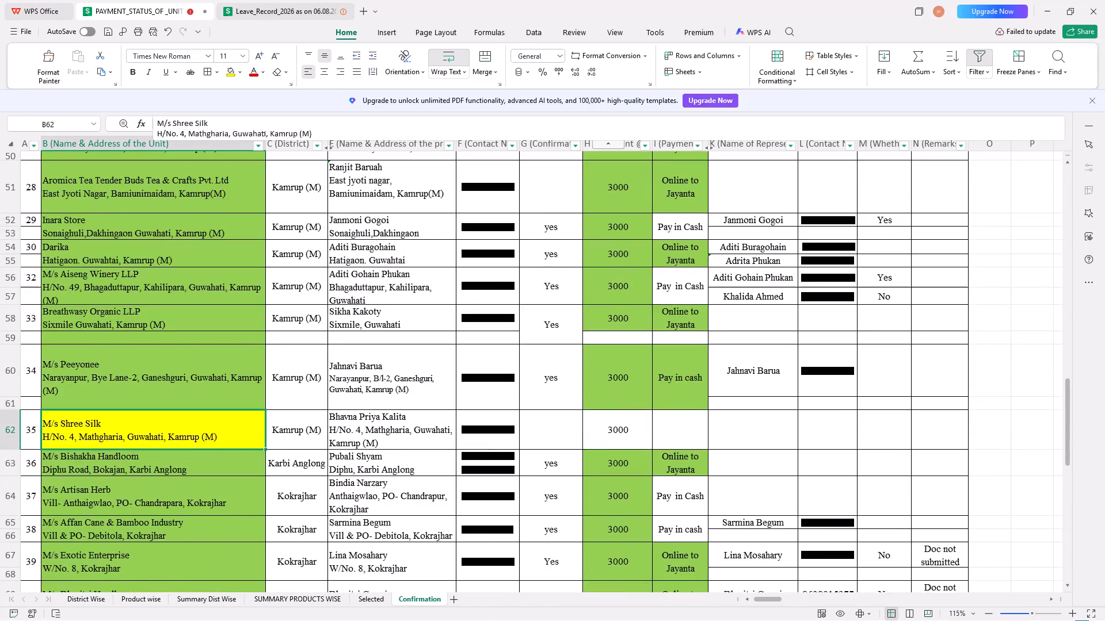
scroll(121, 344, "up", 13)
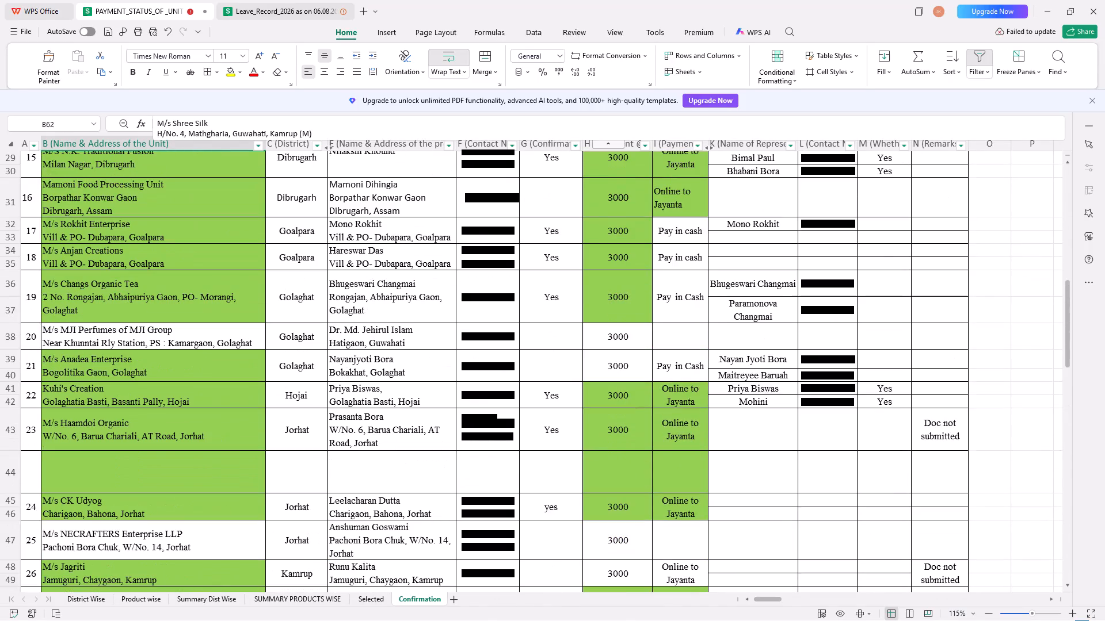
left_click(148, 359)
scroll(128, 484, "down", 2)
left_click(112, 504)
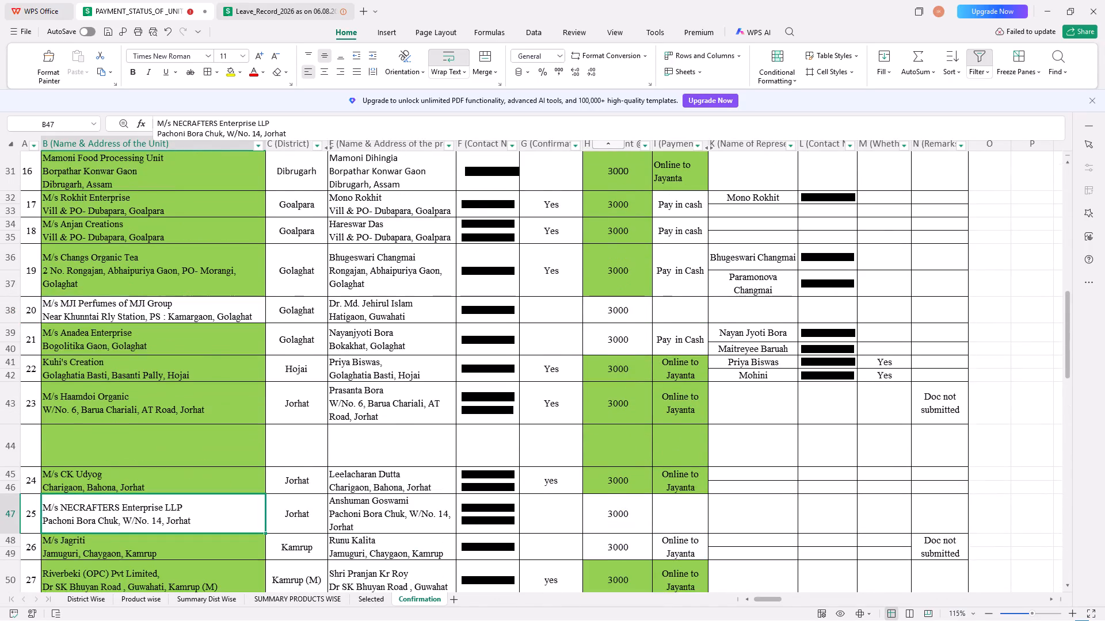
scroll(113, 526, "down", 20)
scroll(113, 526, "down", 15)
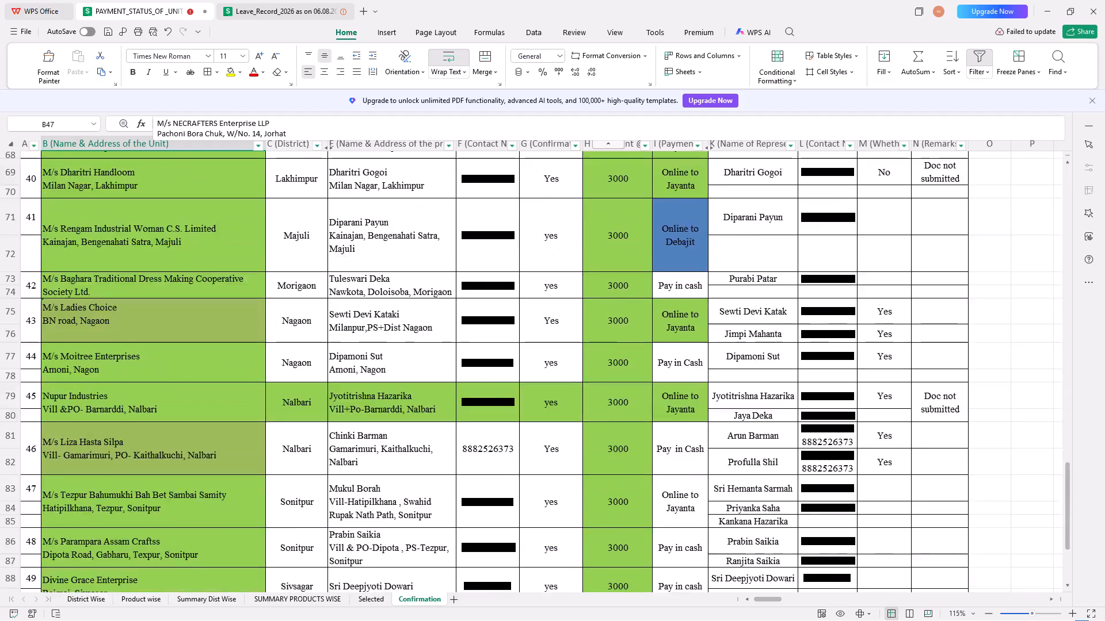
scroll(109, 568, "down", 9)
Review the rows from the withdrawn units up to the Golaghat and Jorhat units and back down.
scroll(170, 472, "up", 3)
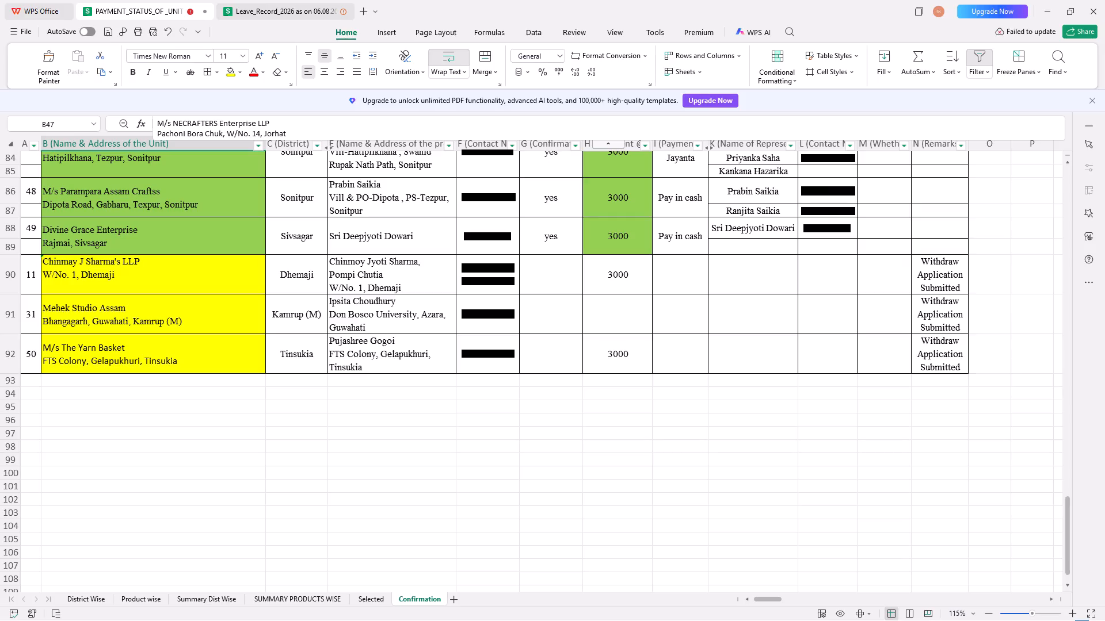
scroll(605, 580, "up", 8)
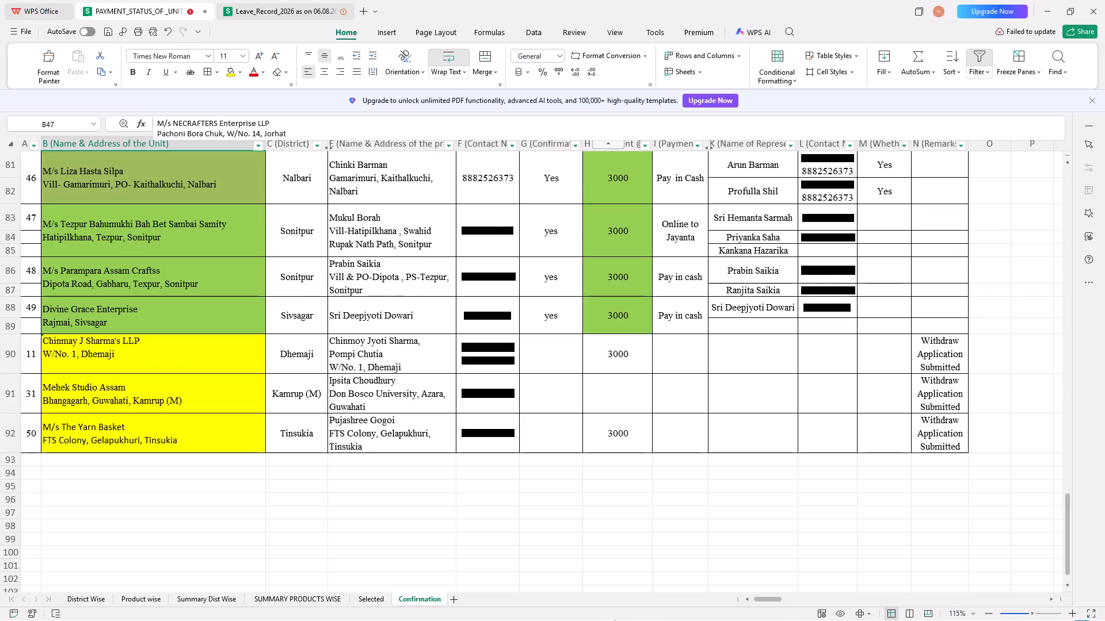
scroll(615, 620, "up", 5)
scroll(32, 358, "up", 12)
scroll(119, 314, "up", 1)
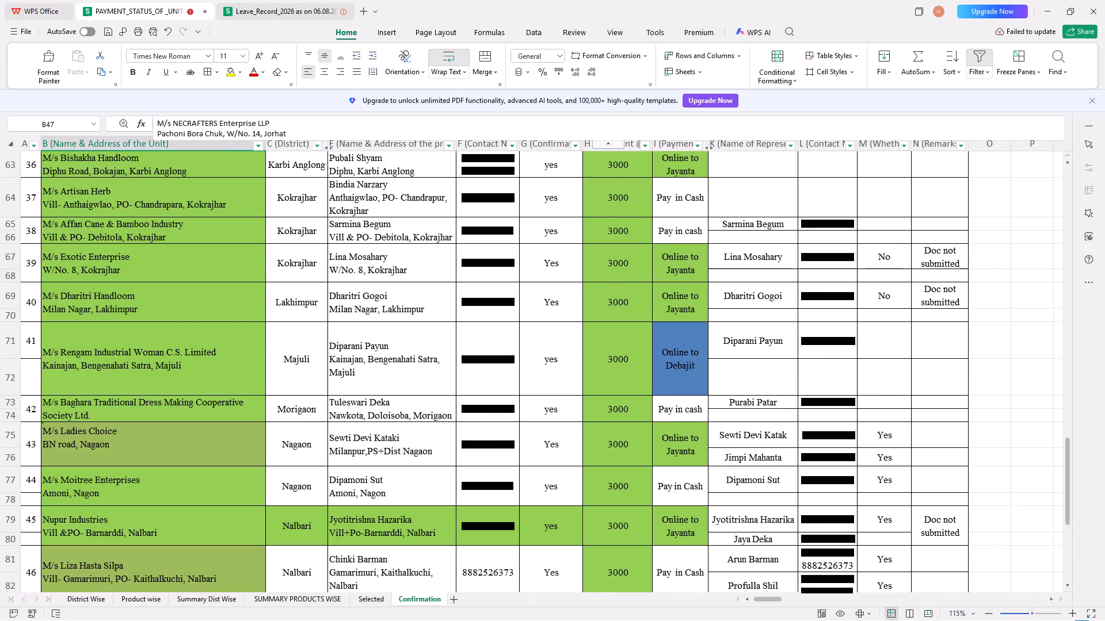
scroll(185, 289, "up", 14)
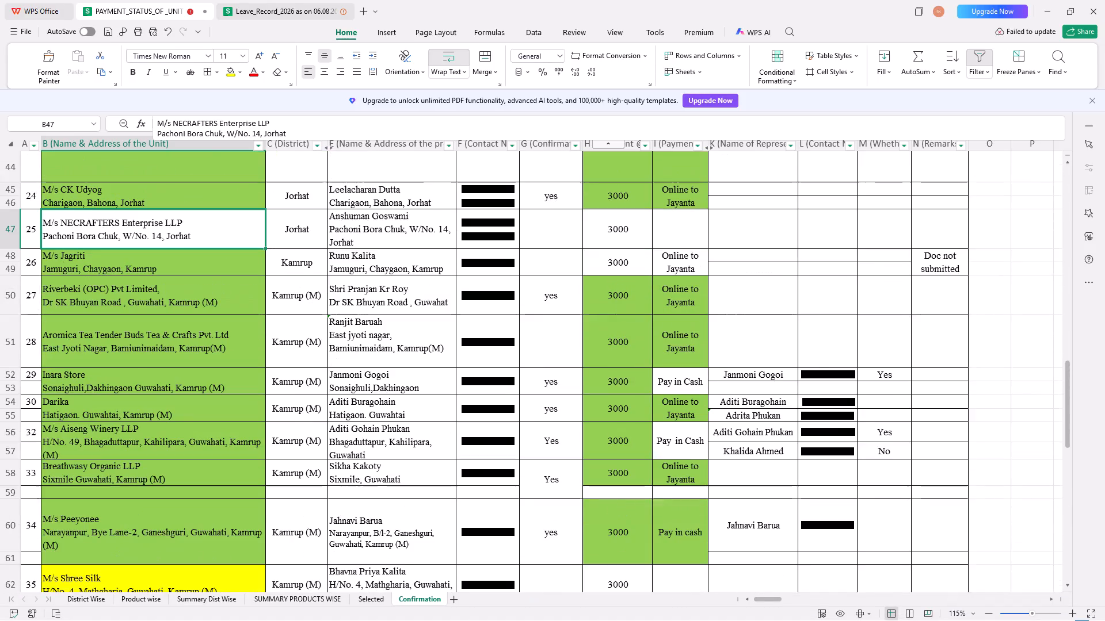
scroll(70, 277, "up", 7)
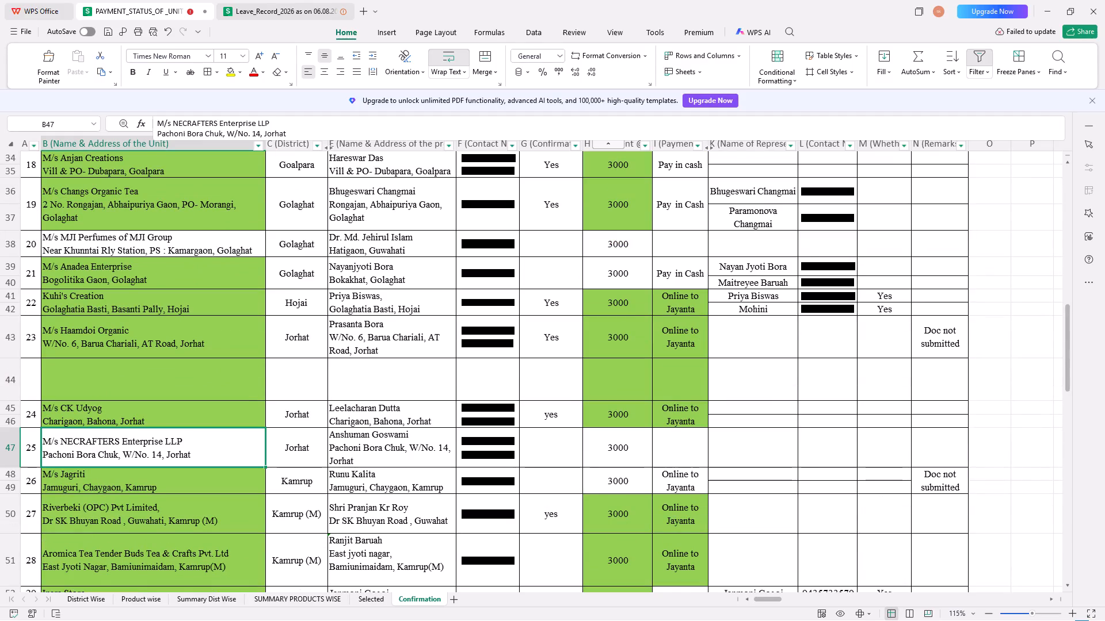
scroll(194, 461, "down", 8)
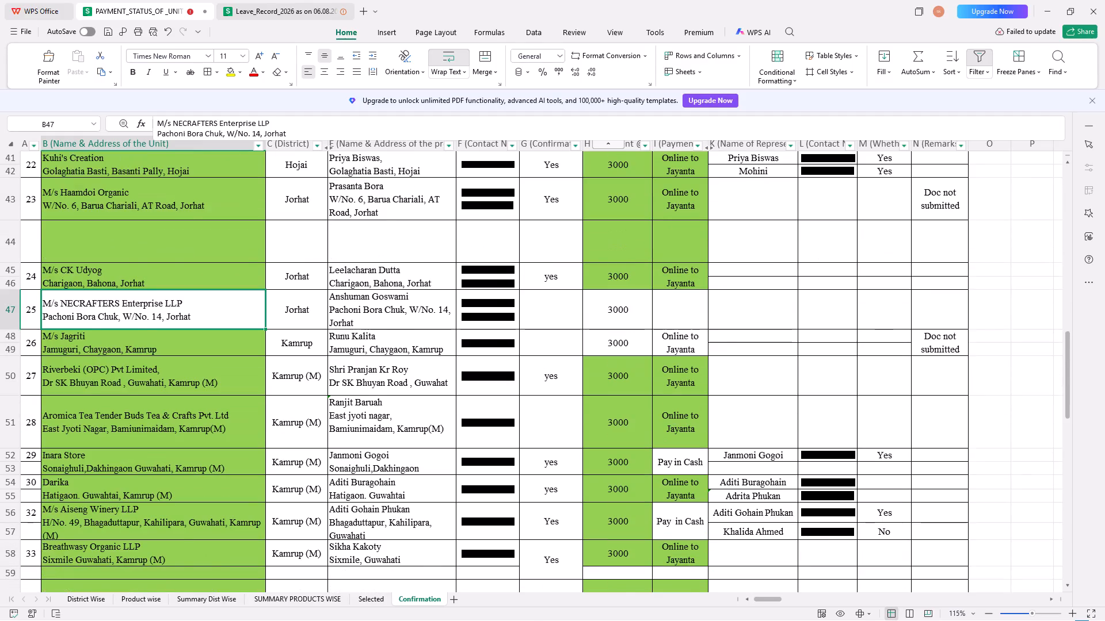
scroll(194, 459, "down", 13)
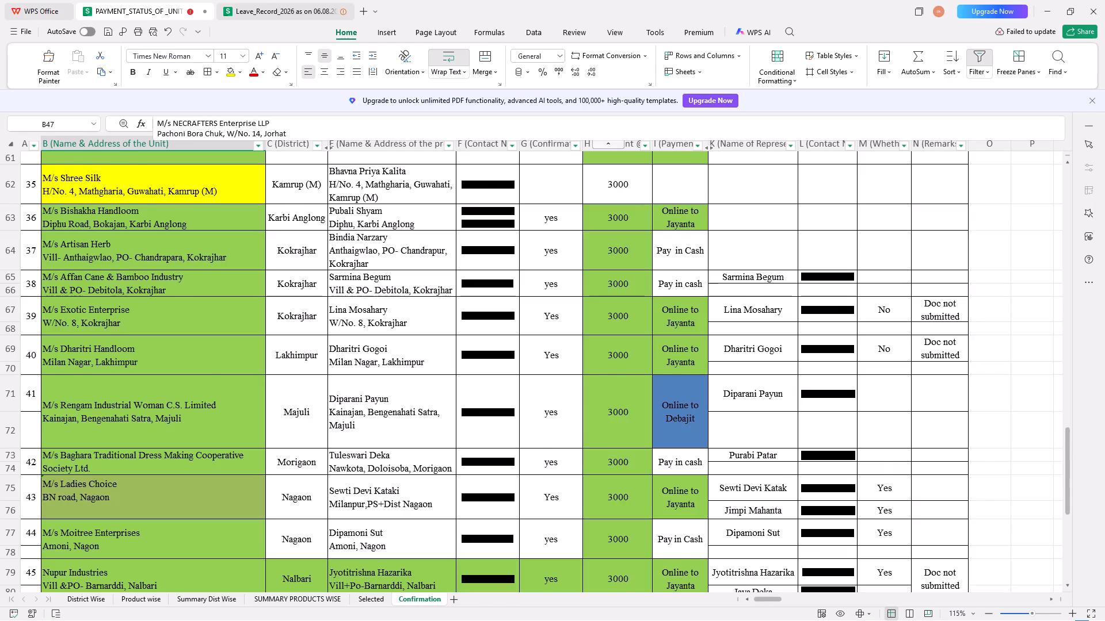
scroll(350, 419, "down", 17)
scroll(443, 457, "up", 4)
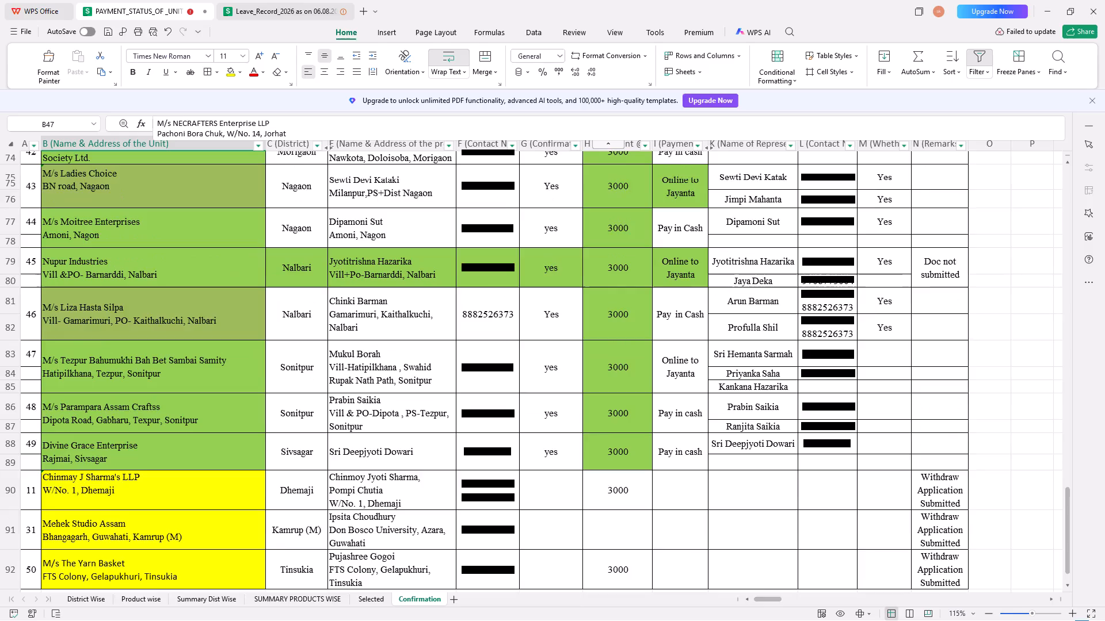
scroll(443, 457, "up", 6)
Examine the whole confirmation list from the header row down to the withdrawn units, and return to the top.
left_click_drag(1068, 480, 1051, 163)
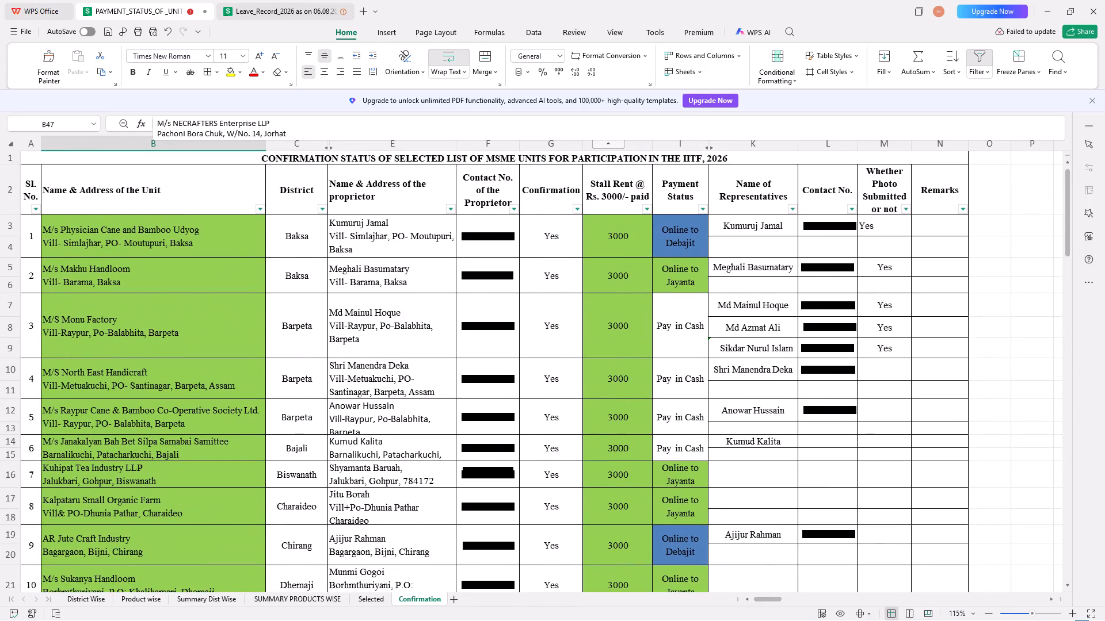
scroll(288, 359, "down", 18)
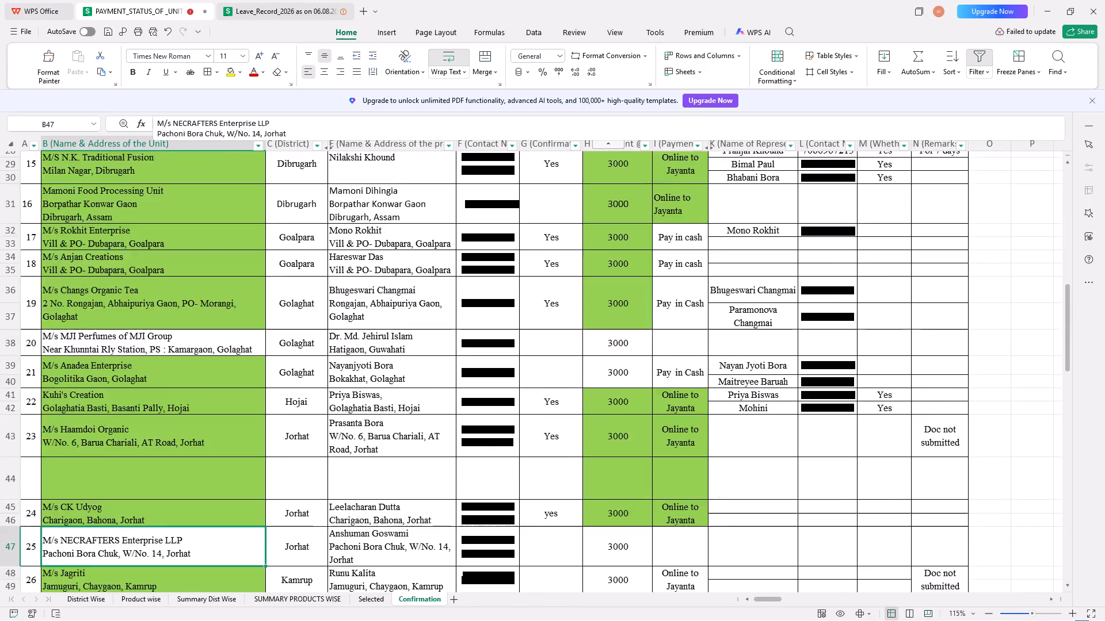
scroll(289, 384, "down", 20)
scroll(289, 384, "down", 14)
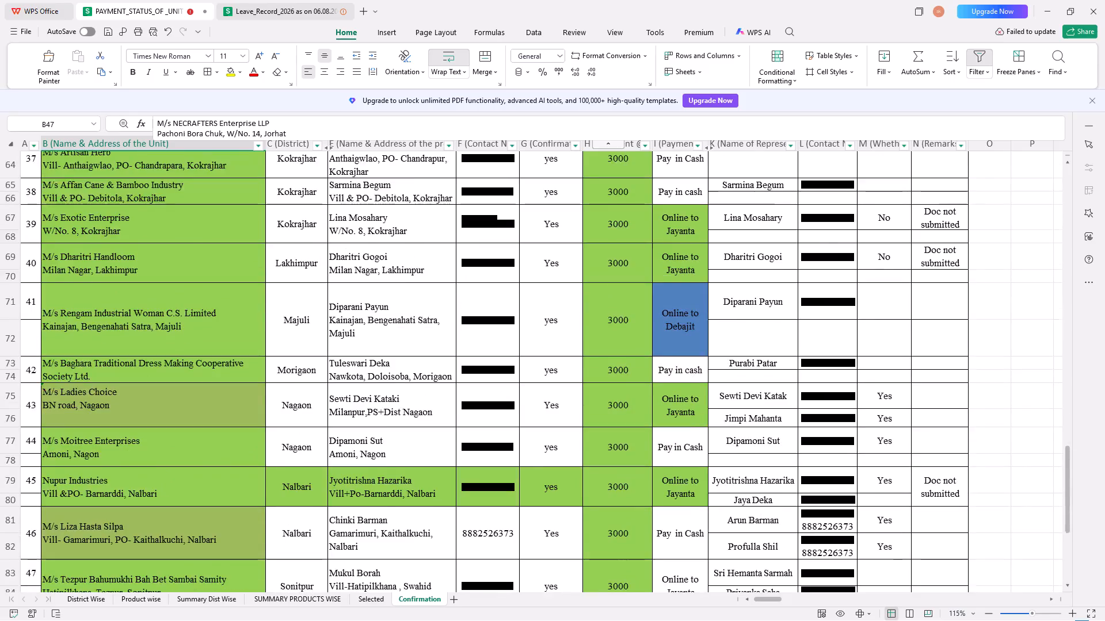
scroll(296, 425, "down", 9)
scroll(298, 432, "up", 7)
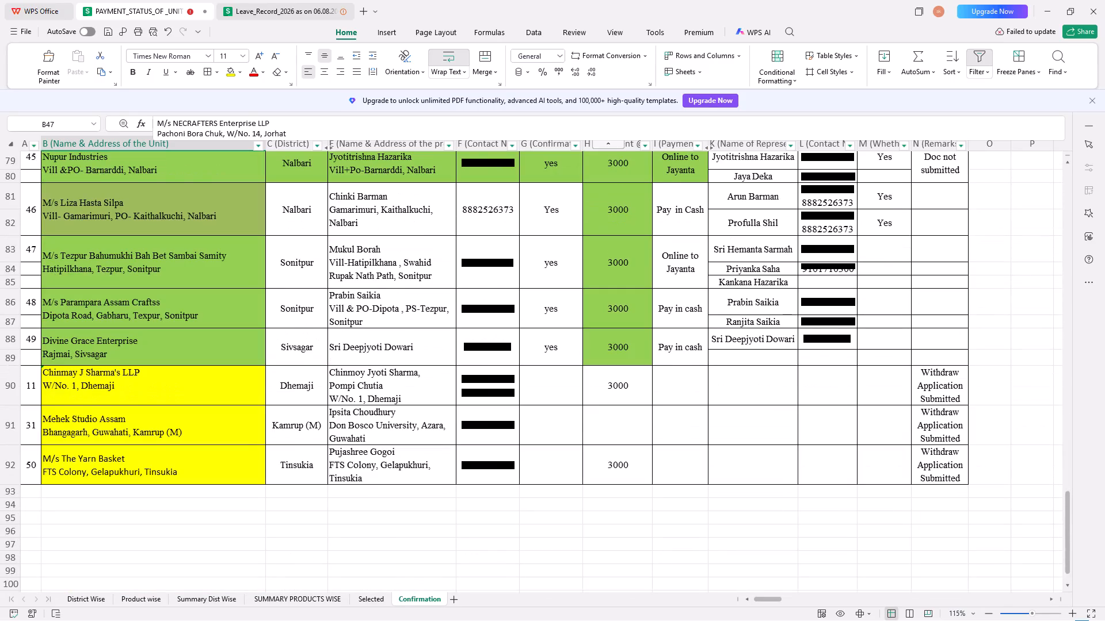
left_click_drag(1068, 507, 1062, 217)
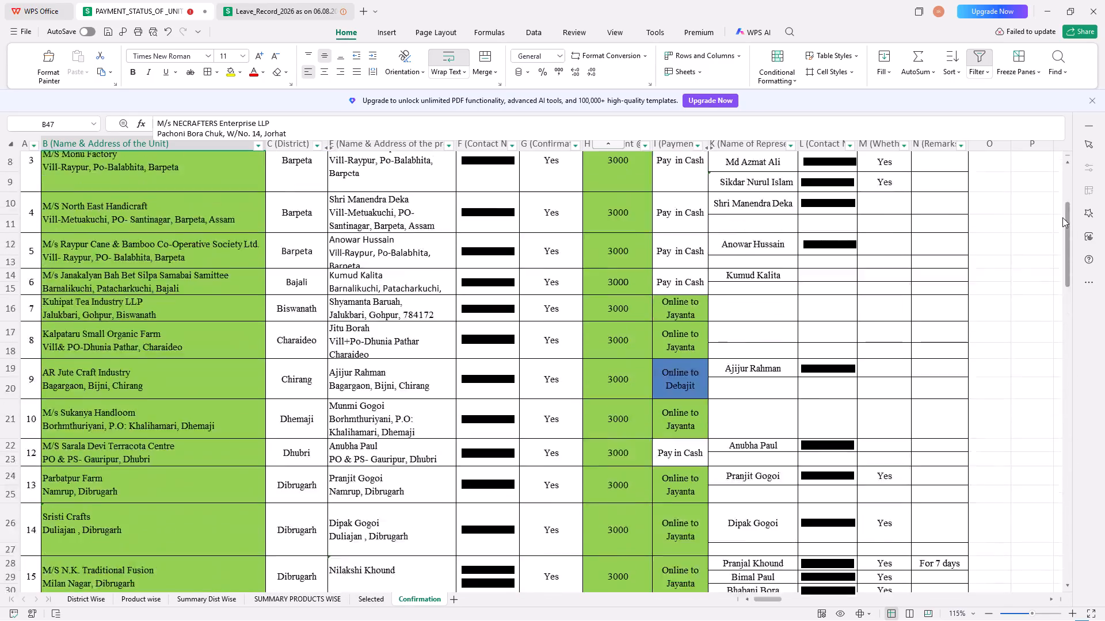
left_click_drag(1062, 217, 1056, 131)
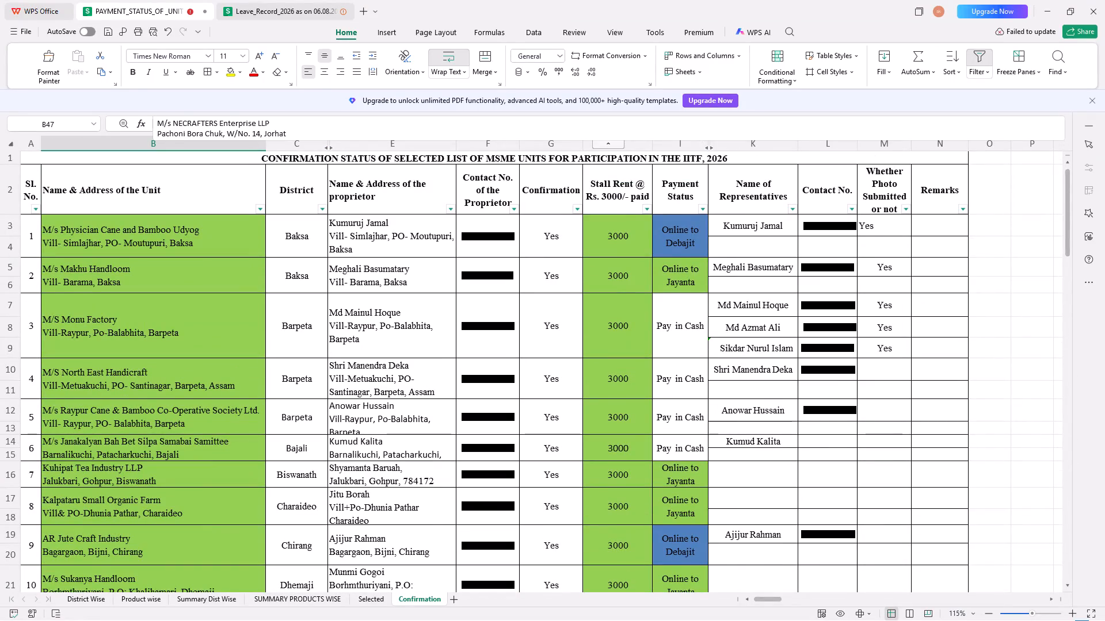
scroll(223, 418, "down", 12)
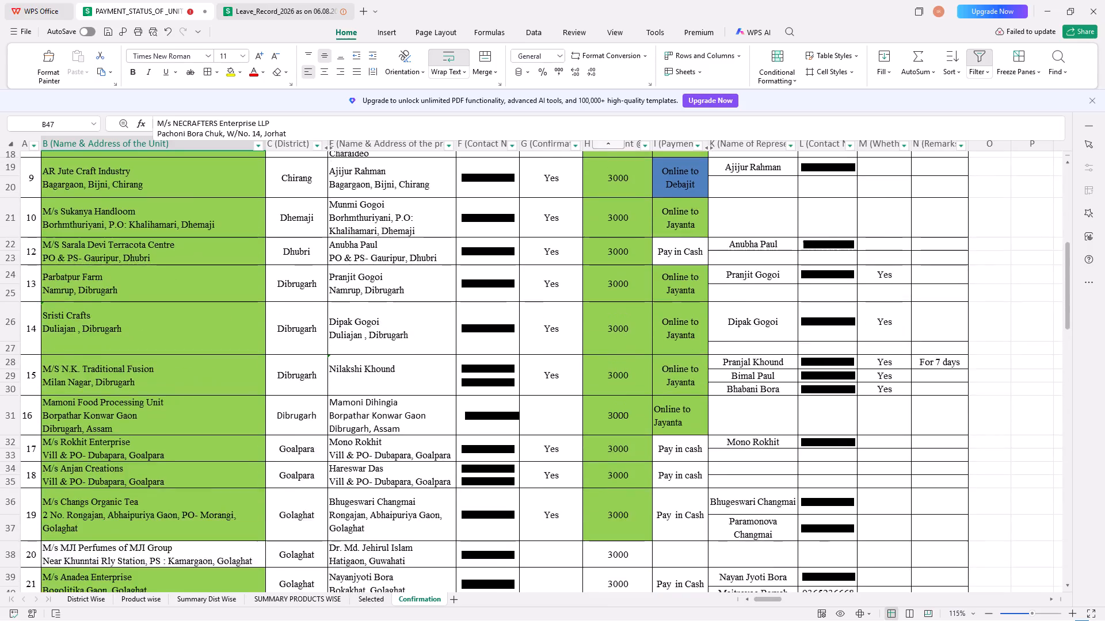
scroll(208, 421, "down", 20)
scroll(208, 421, "down", 3)
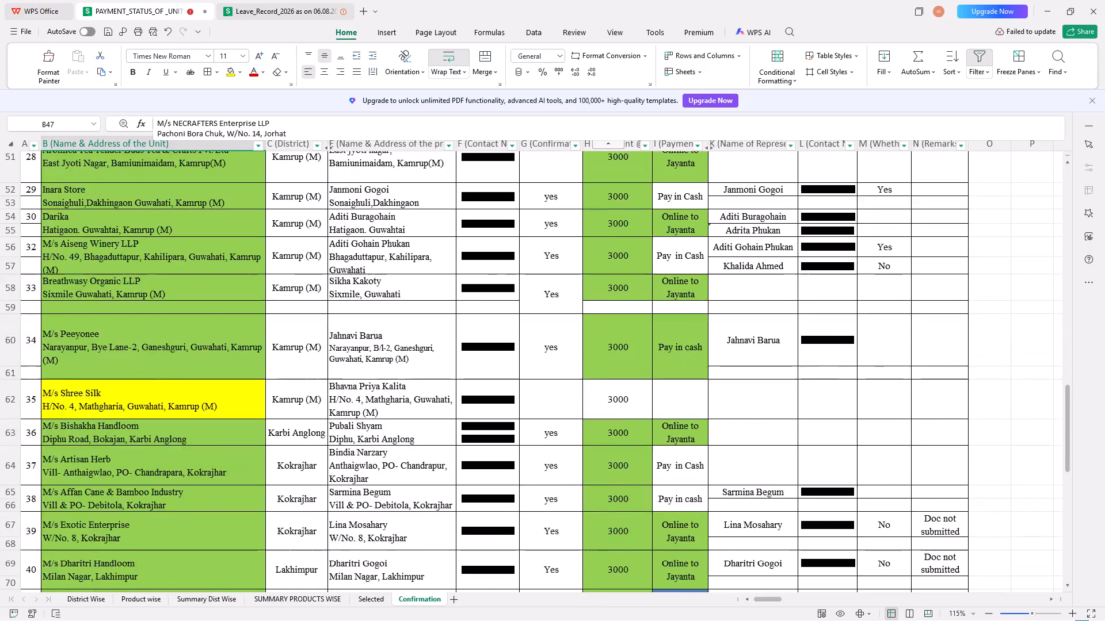
scroll(199, 431, "down", 20)
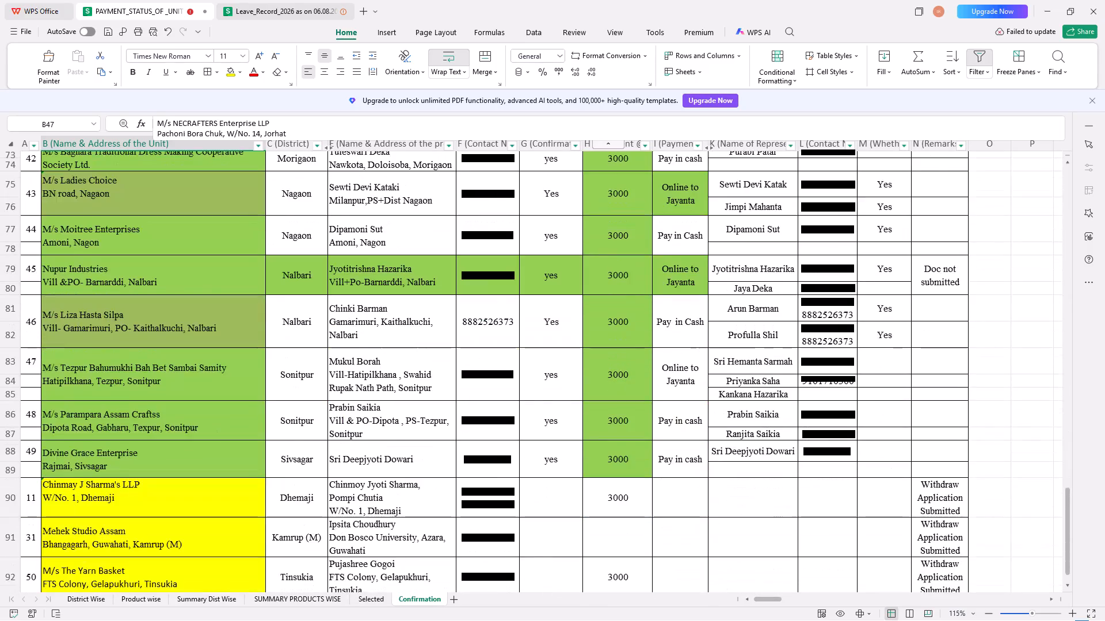
scroll(198, 435, "down", 3)
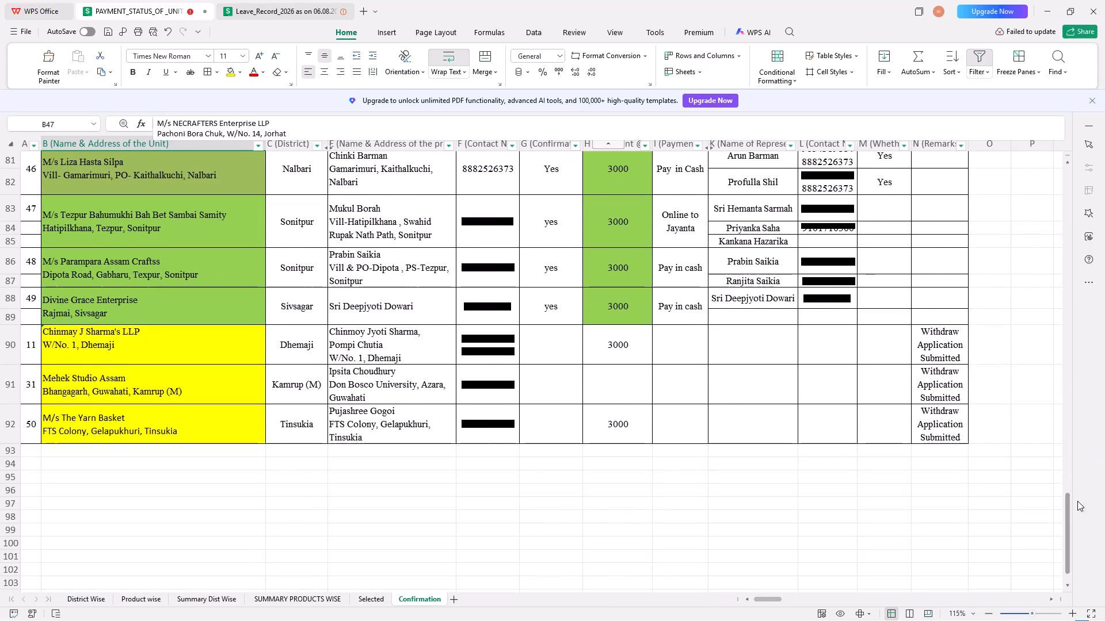
left_click_drag(1070, 508, 1038, 154)
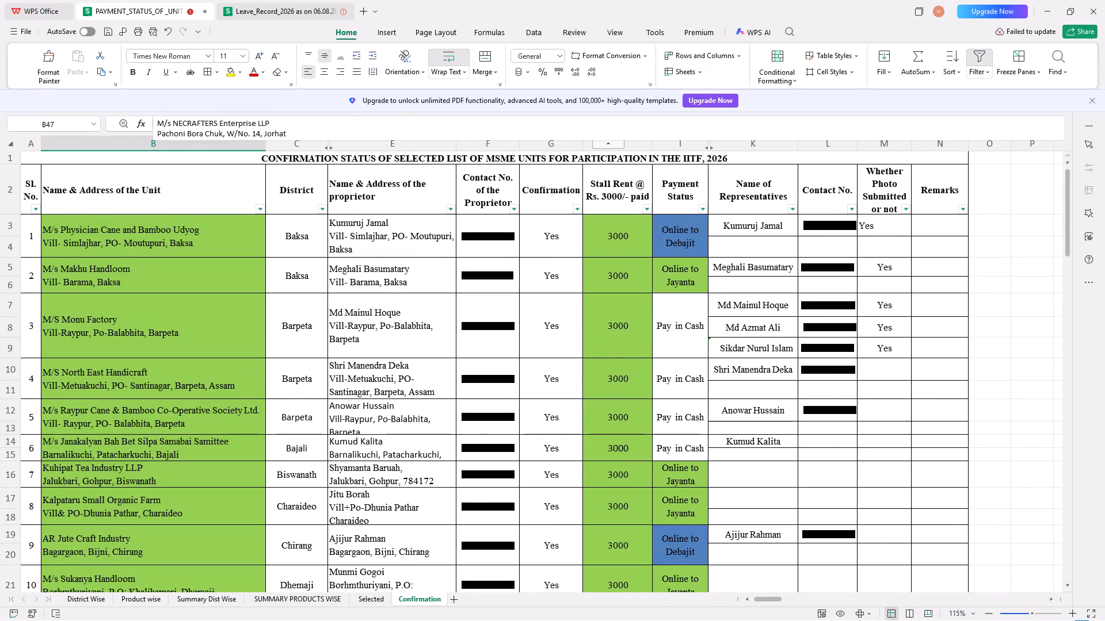
Merge the unit name cell of M/s Haamdoi Organic in row 43 with the blank cell below it in row 44.
scroll(269, 382, "down", 19)
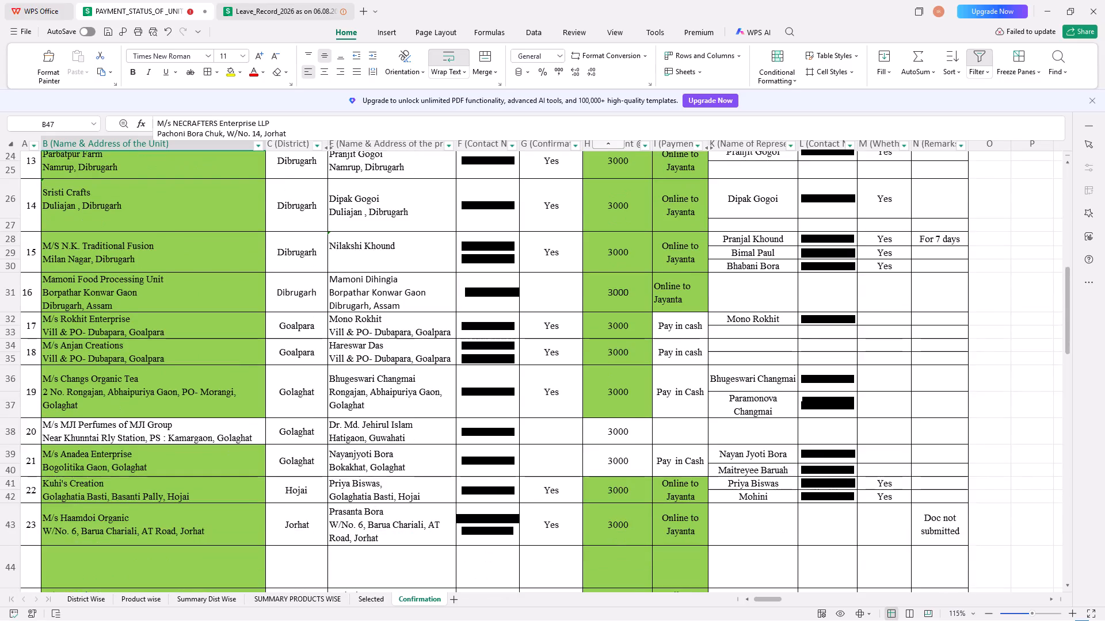
scroll(128, 449, "down", 6)
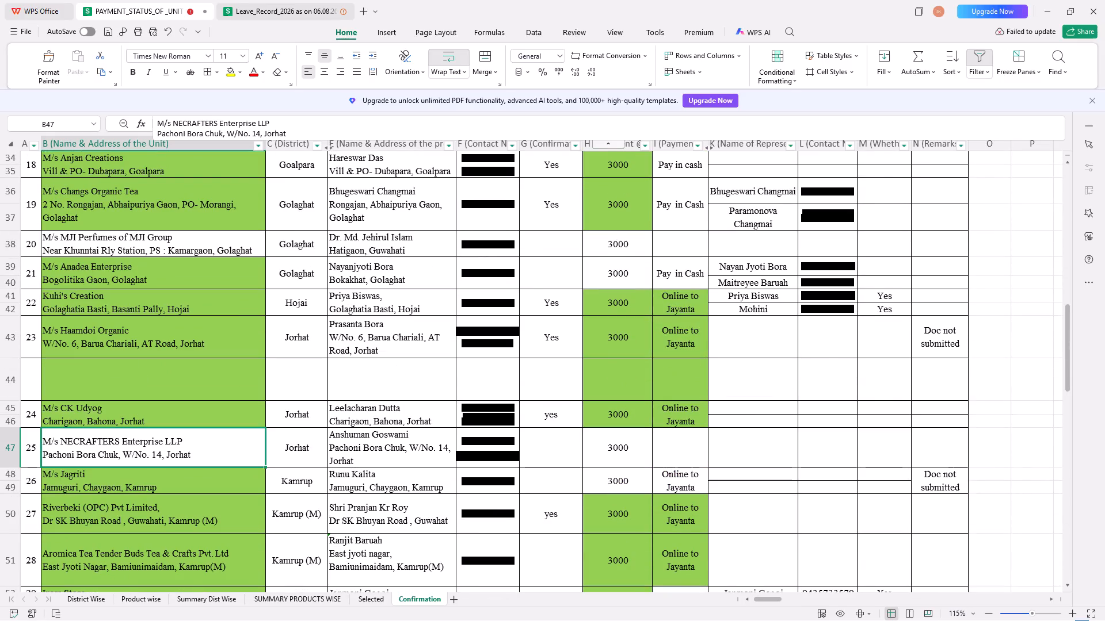
left_click(677, 362)
left_click(755, 360)
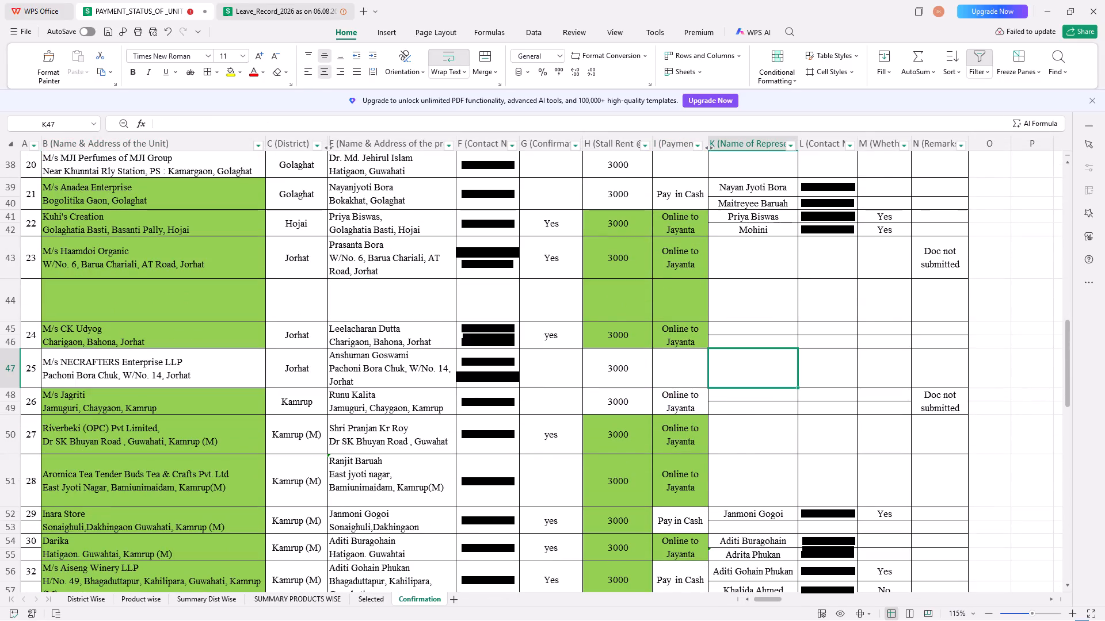
left_click(16, 347)
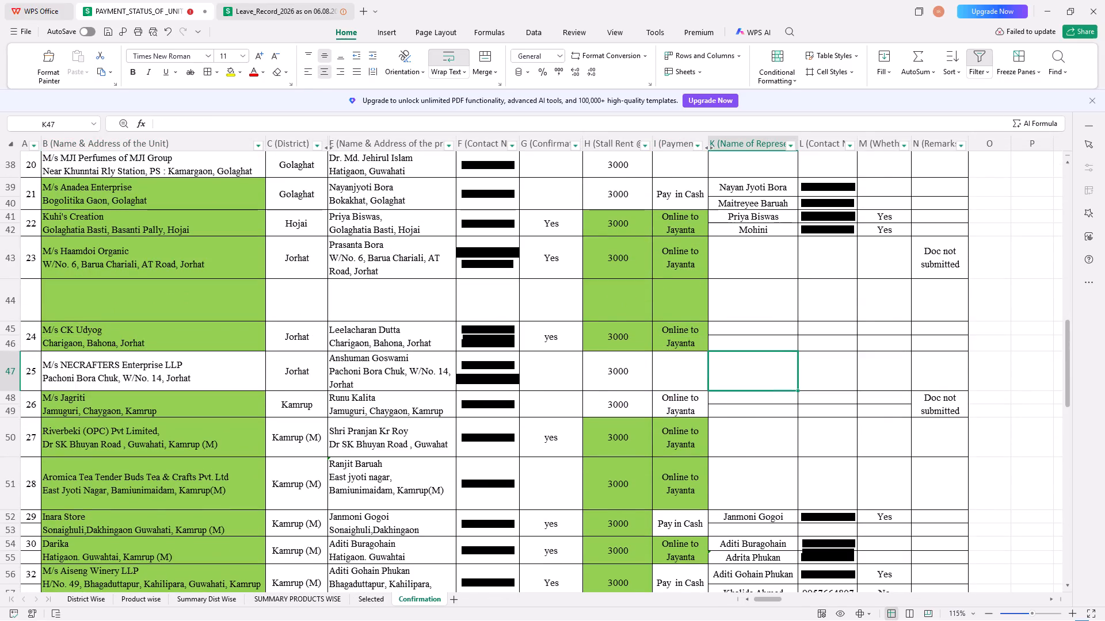
left_click(110, 333)
left_click(58, 294)
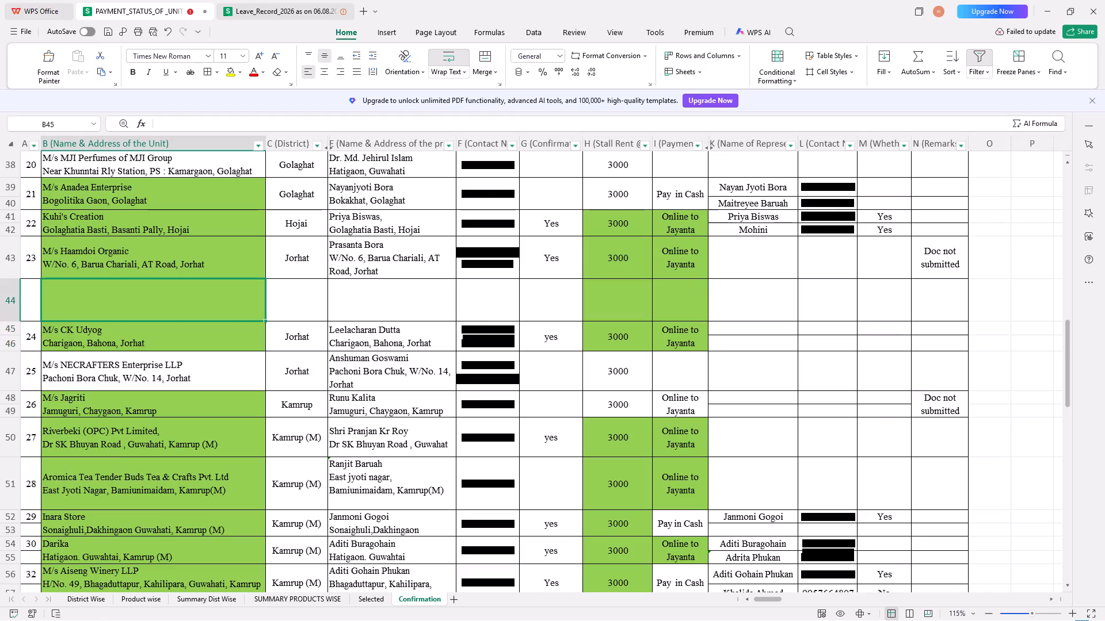
left_click_drag(89, 249, 119, 293)
left_click(484, 56)
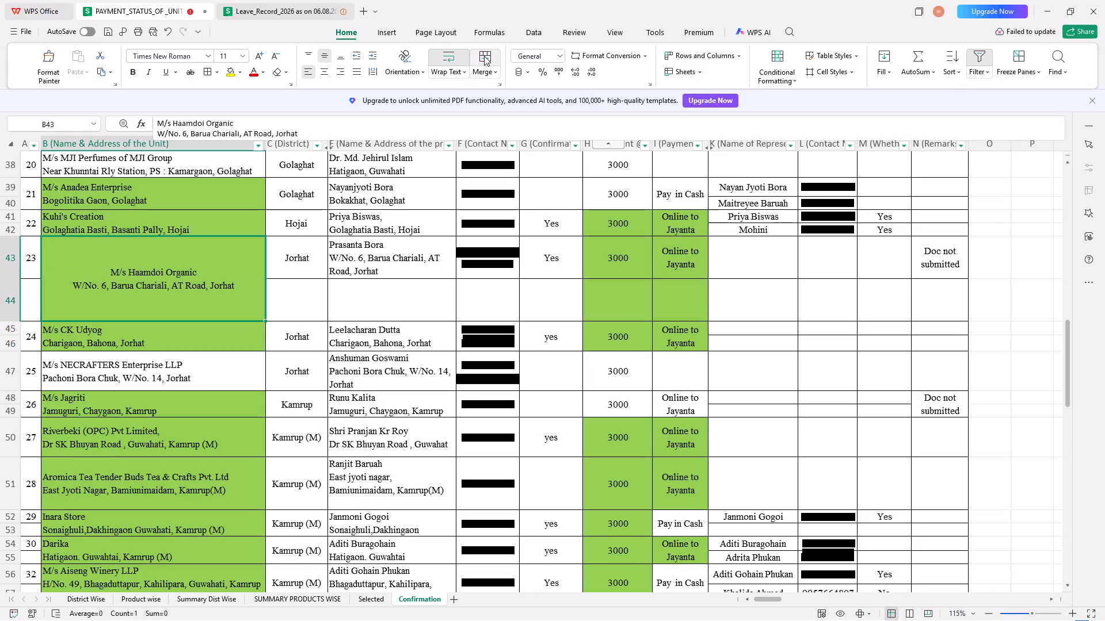
Merge the unit's district cell across rows 43 and 44, and copy its format to the proprietor through payment status cells.
left_click_drag(299, 256, 299, 292)
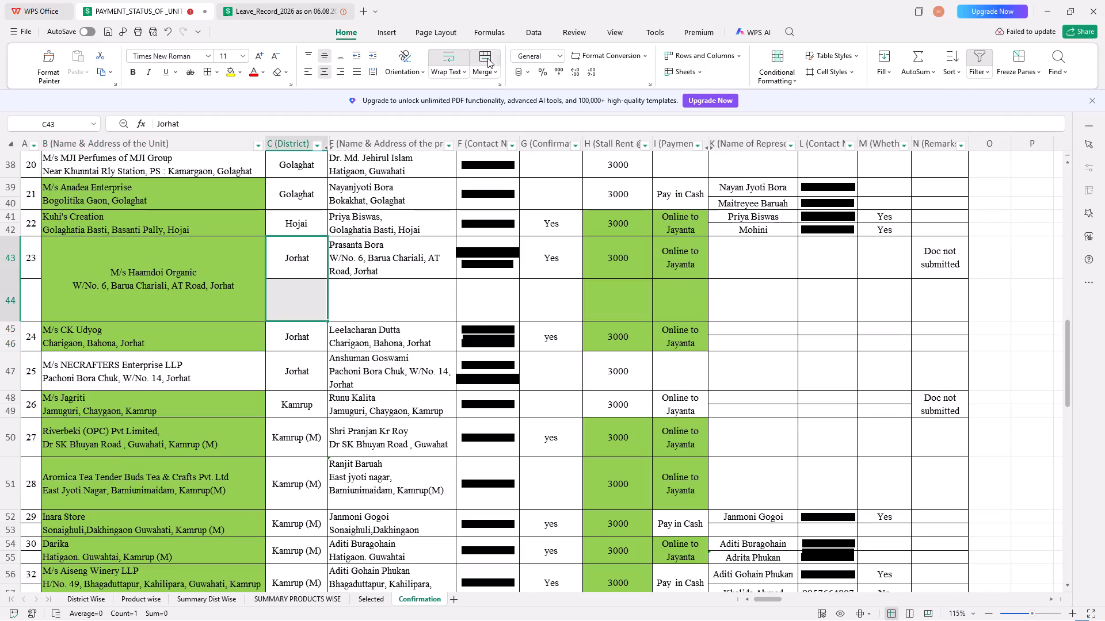
left_click(487, 58)
left_click(290, 263)
left_click(50, 76)
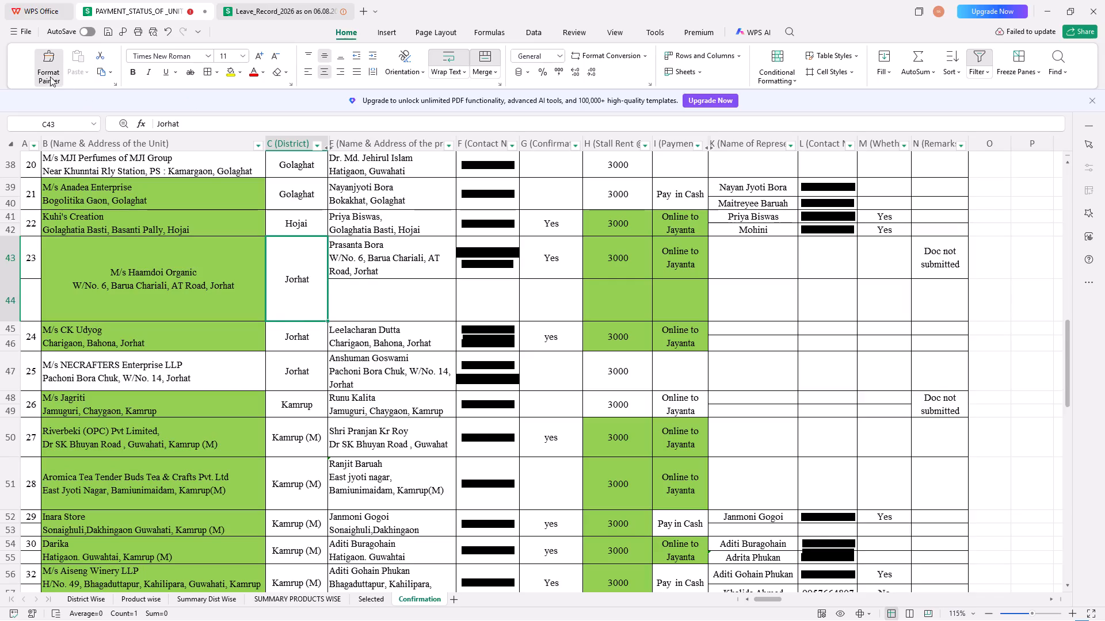
left_click_drag(364, 251, 683, 303)
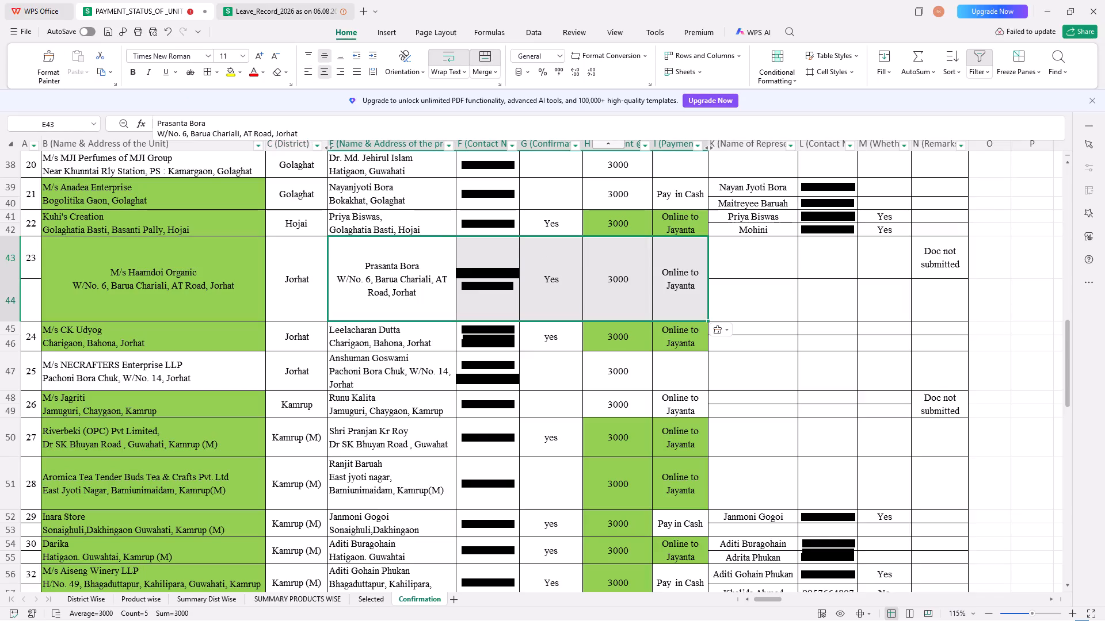
left_click(231, 280)
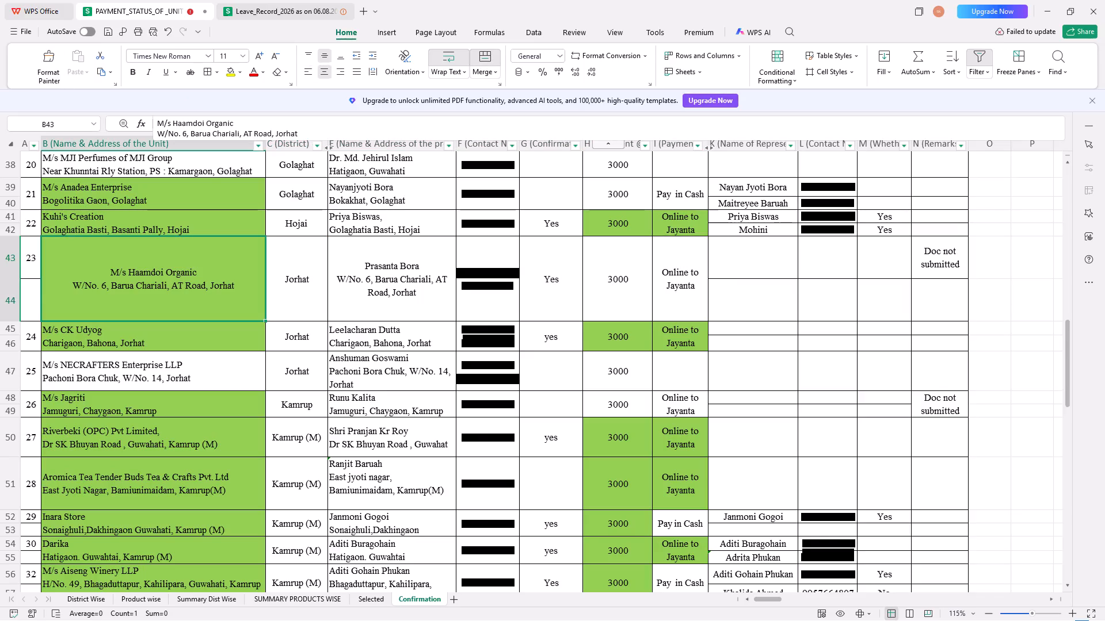
Merge the serial number cell of M/s Haamdoi Organic across rows 43 and 44.
left_click_drag(31, 257, 35, 299)
left_click(47, 72)
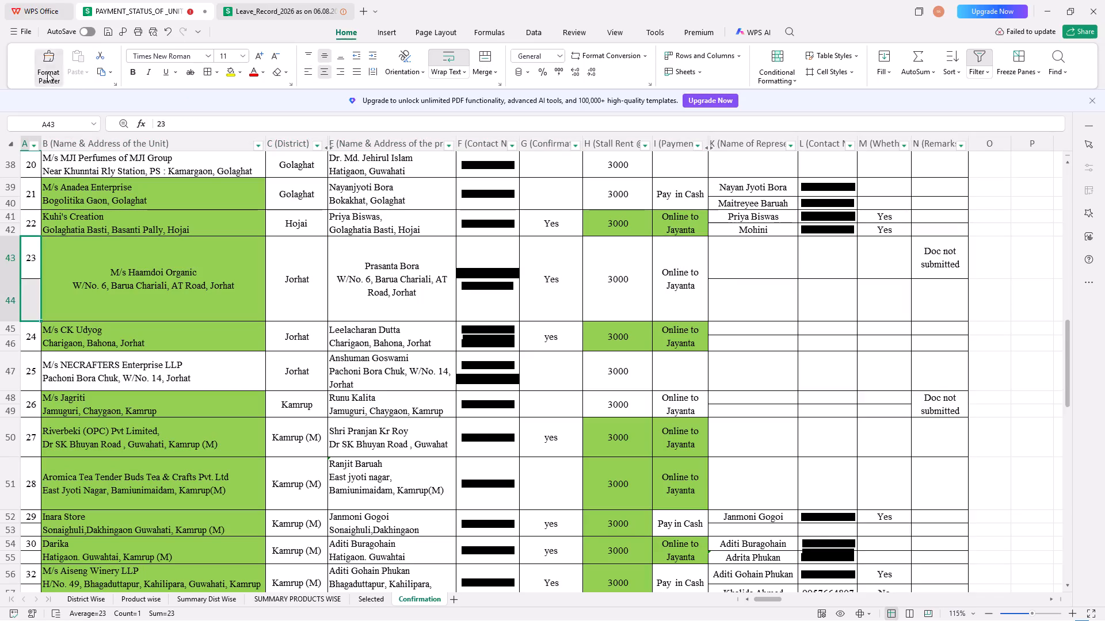
left_click(485, 59)
left_click(175, 272)
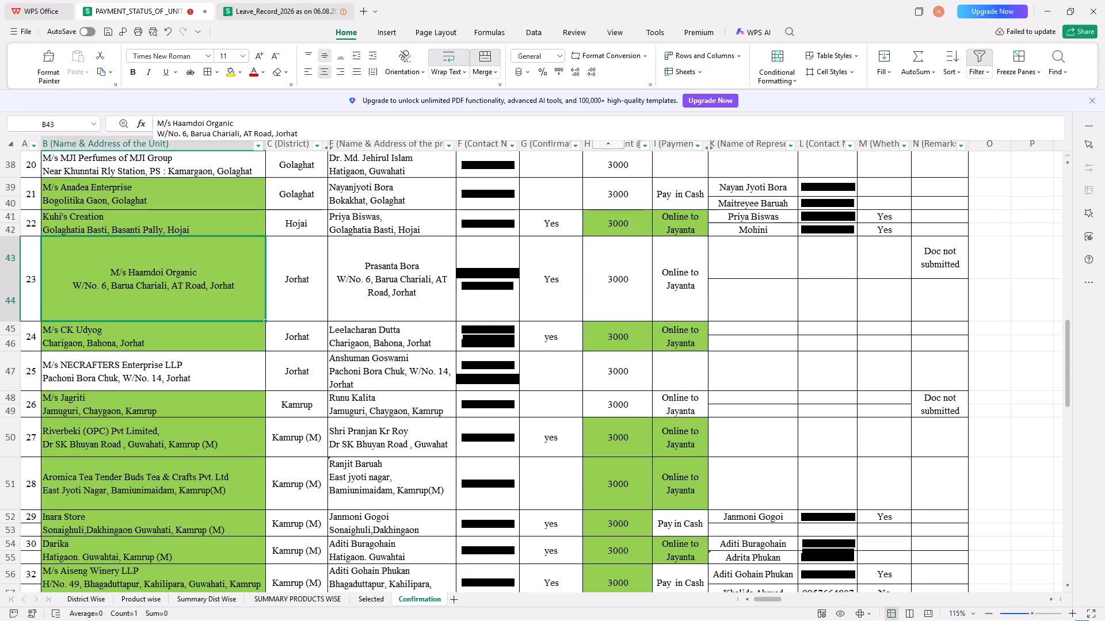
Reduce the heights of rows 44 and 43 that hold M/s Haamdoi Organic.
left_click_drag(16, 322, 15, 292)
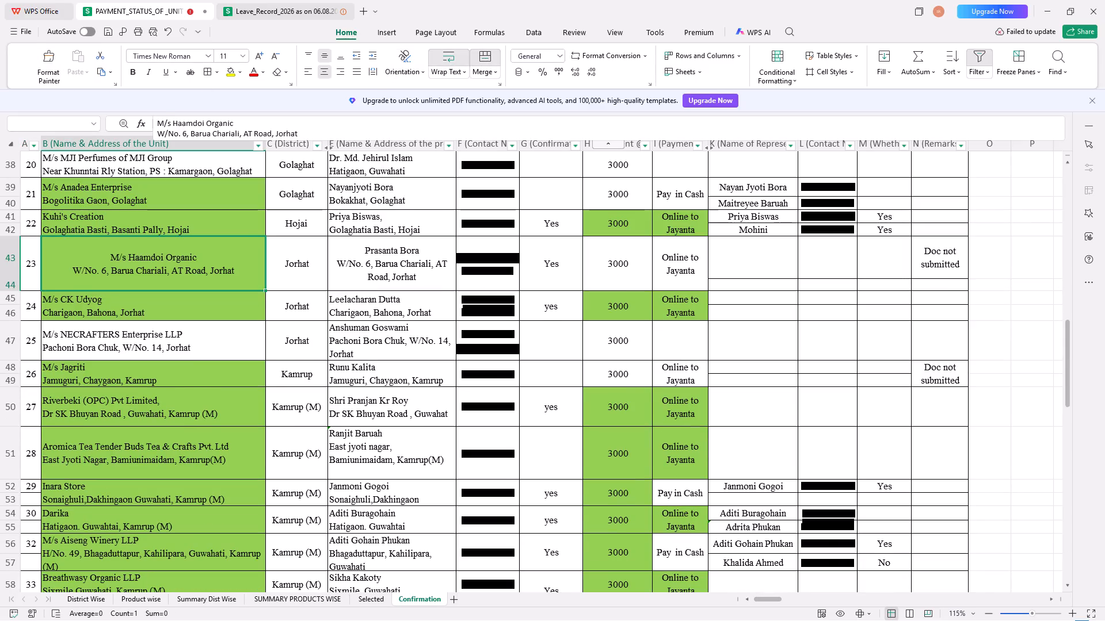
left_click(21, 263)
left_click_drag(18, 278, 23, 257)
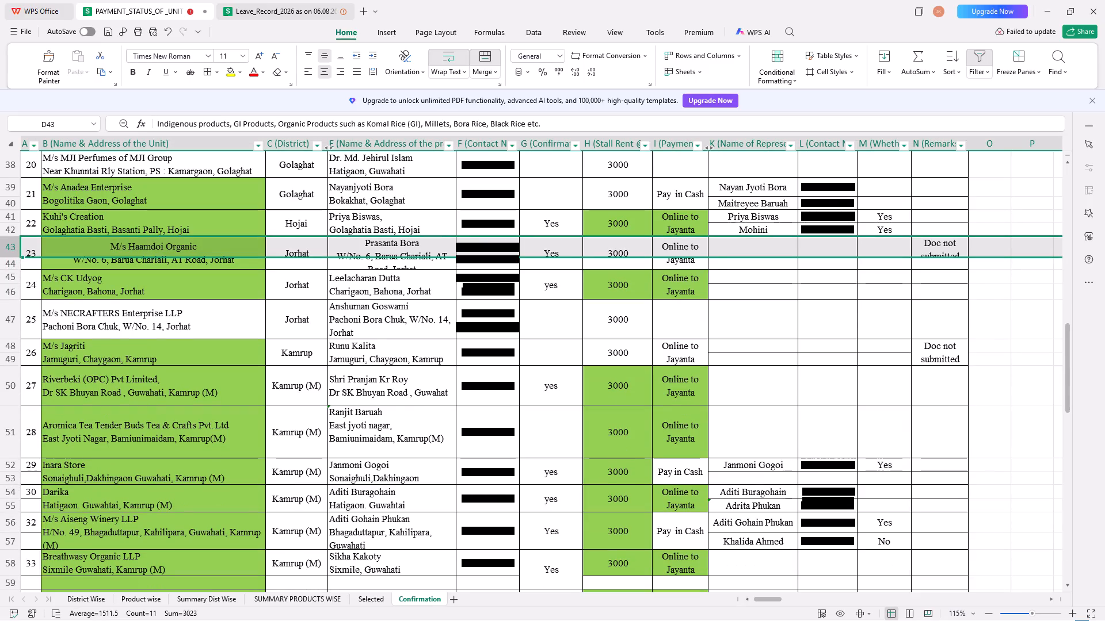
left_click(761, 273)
Fill the payment status and stall rent cells of M/s Haamdoi Organic with the olive green theme colour.
left_click(678, 253)
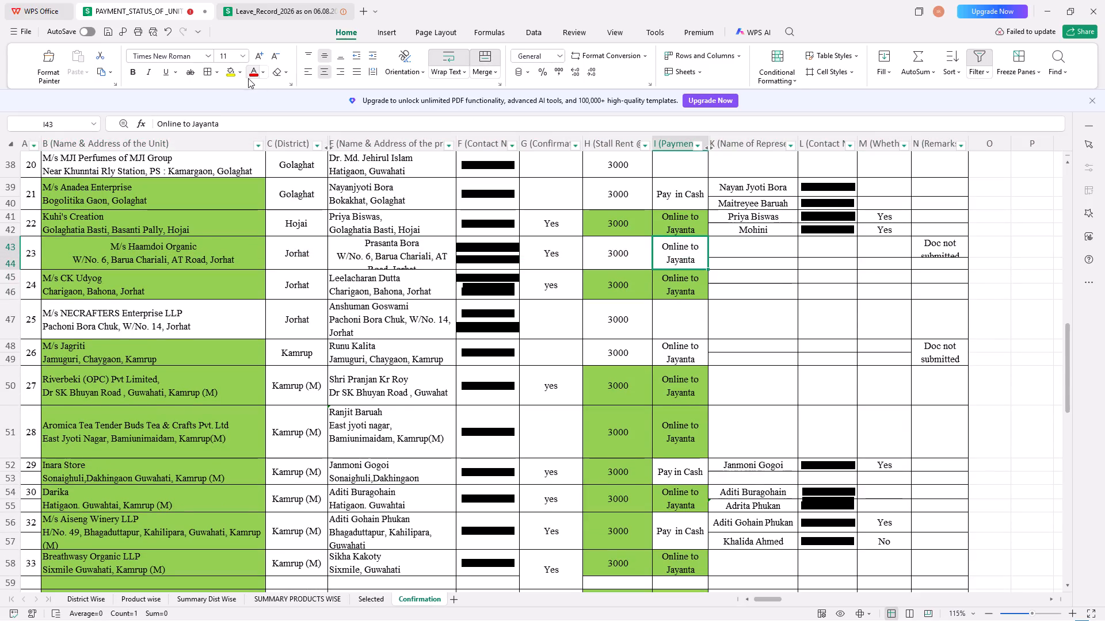
left_click(240, 75)
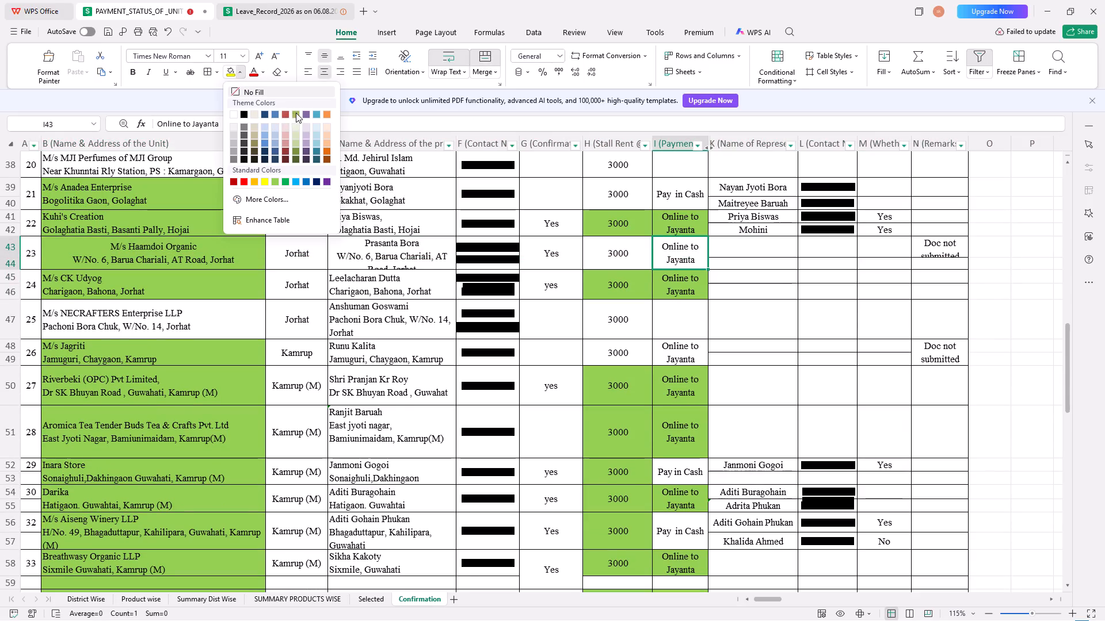
left_click(296, 113)
left_click(627, 260)
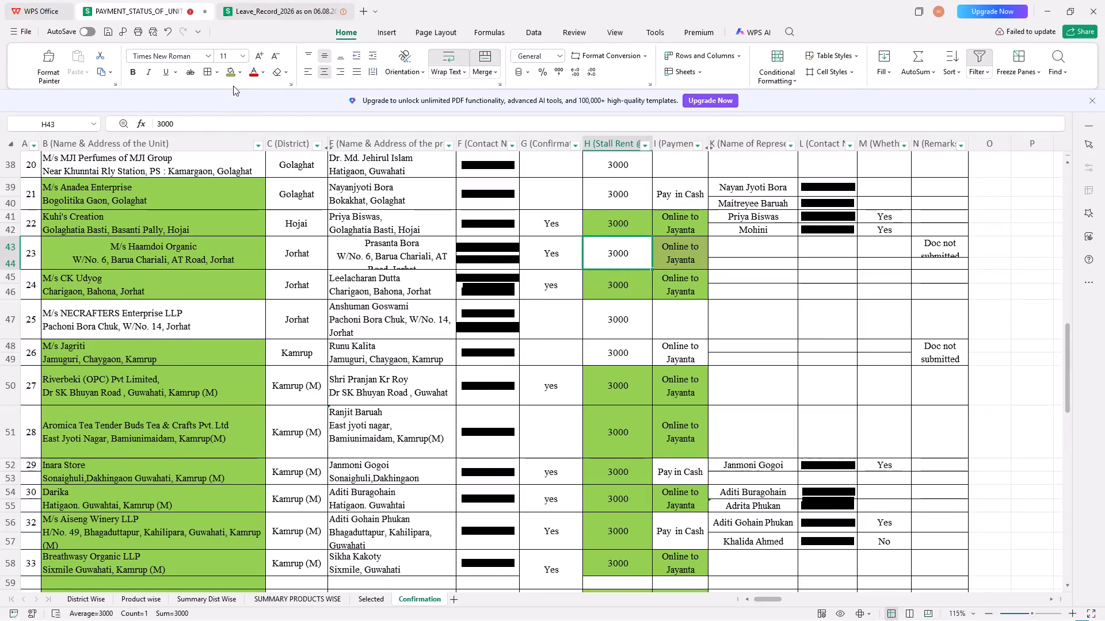
left_click(232, 74)
left_click(652, 290)
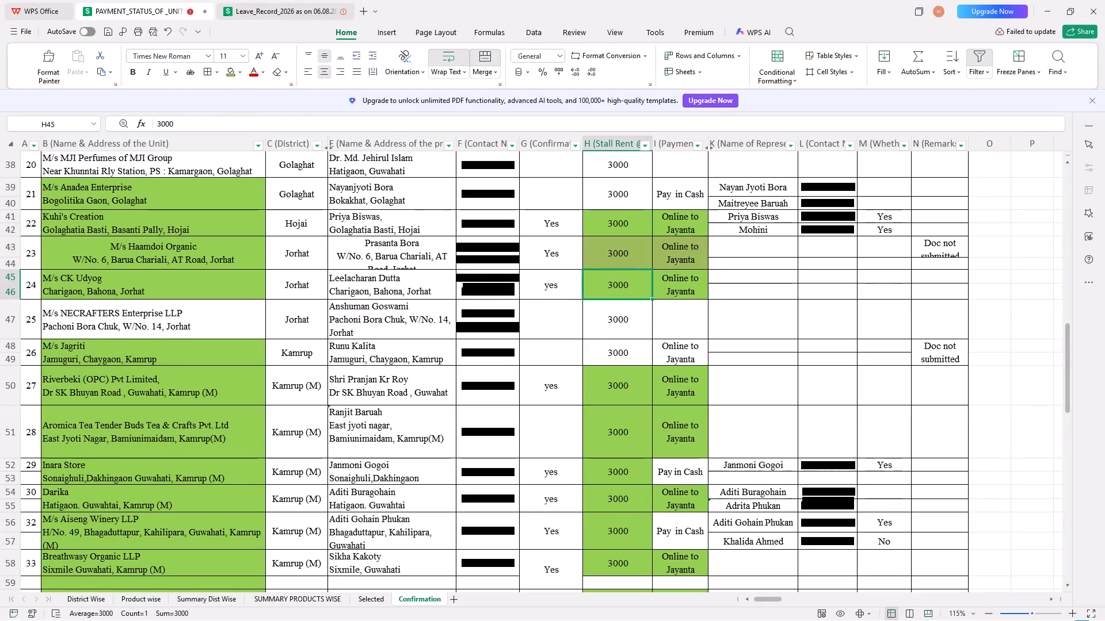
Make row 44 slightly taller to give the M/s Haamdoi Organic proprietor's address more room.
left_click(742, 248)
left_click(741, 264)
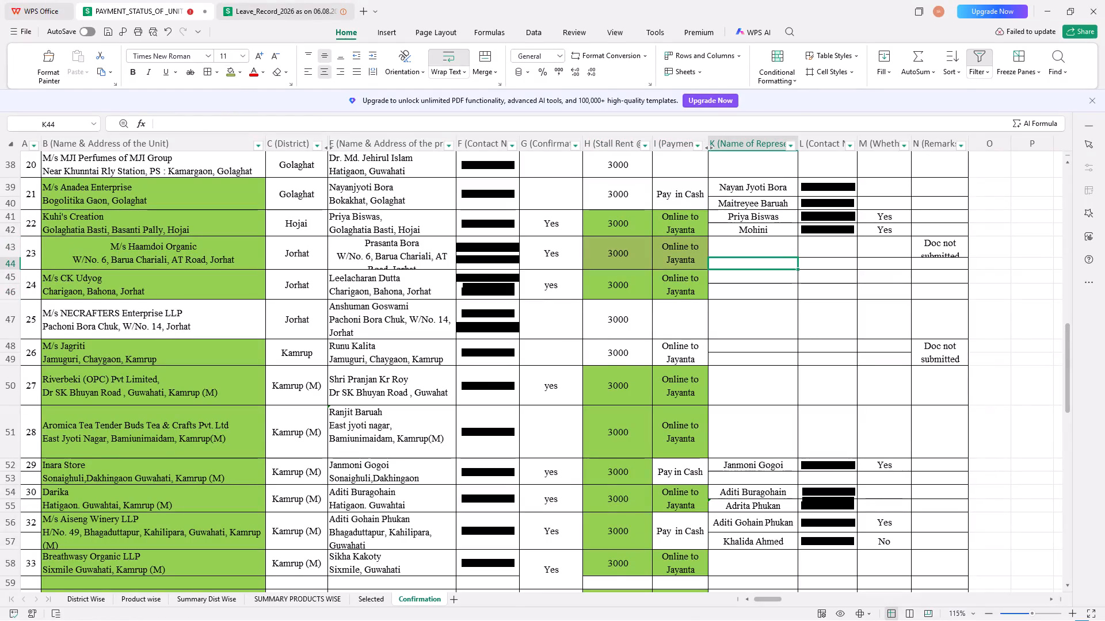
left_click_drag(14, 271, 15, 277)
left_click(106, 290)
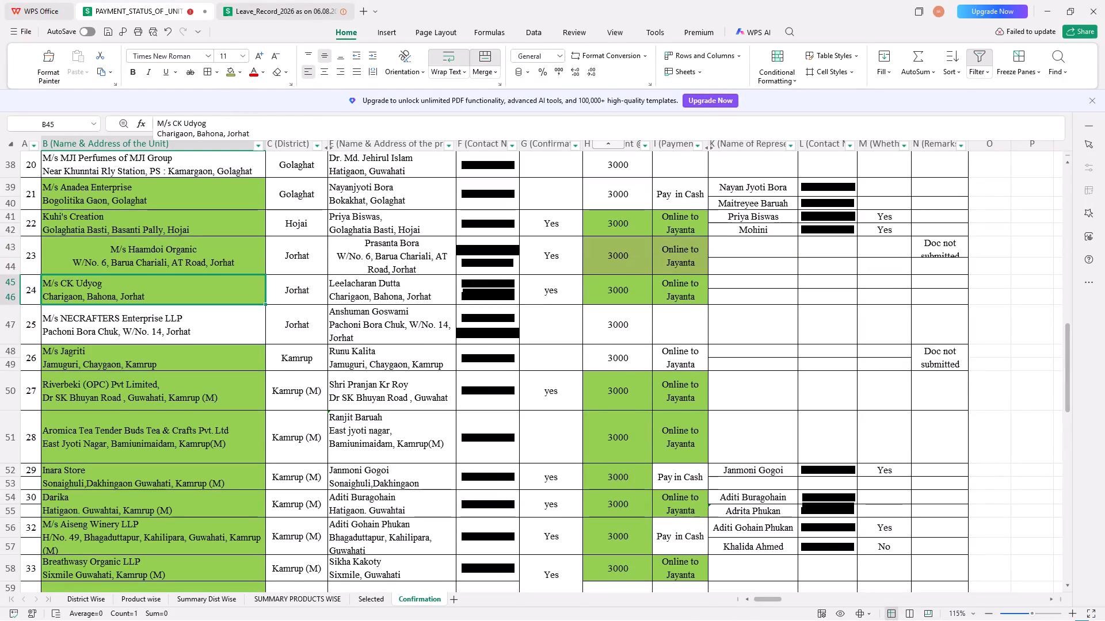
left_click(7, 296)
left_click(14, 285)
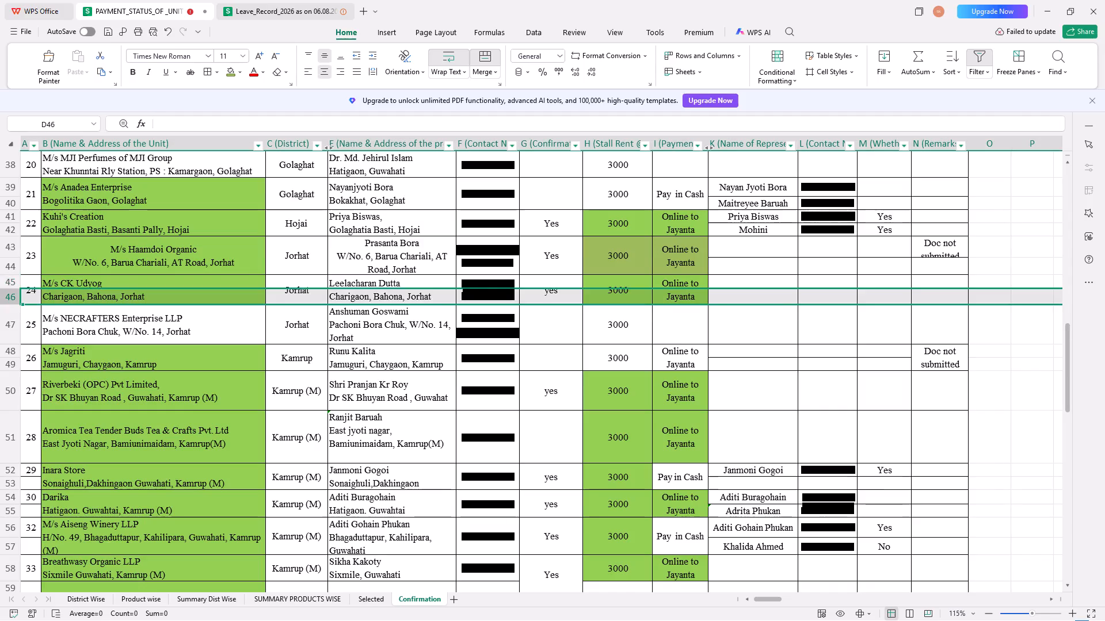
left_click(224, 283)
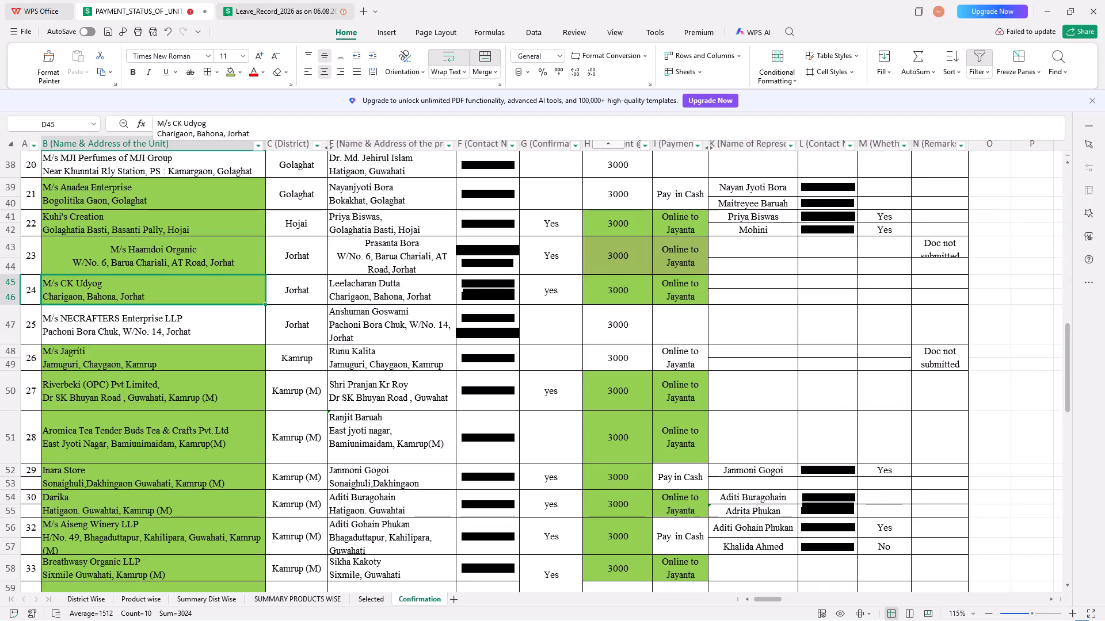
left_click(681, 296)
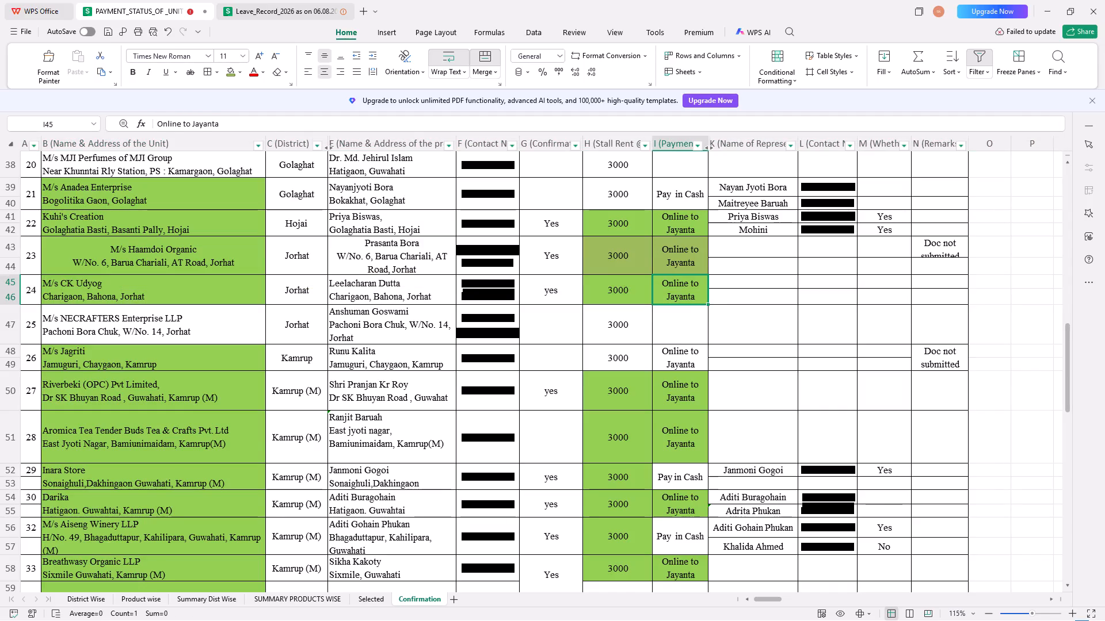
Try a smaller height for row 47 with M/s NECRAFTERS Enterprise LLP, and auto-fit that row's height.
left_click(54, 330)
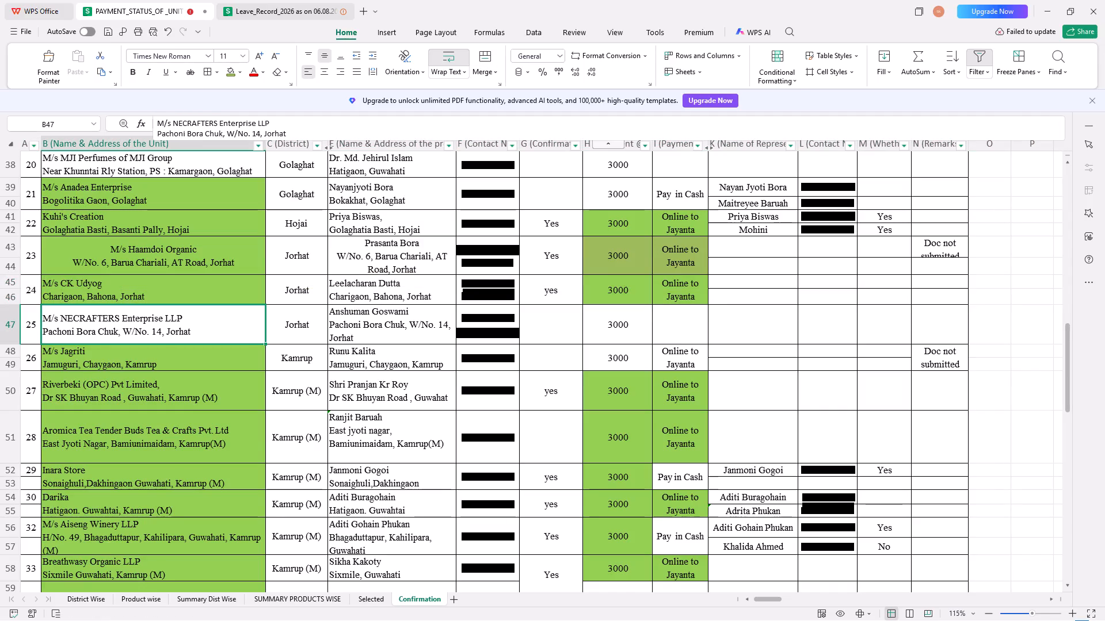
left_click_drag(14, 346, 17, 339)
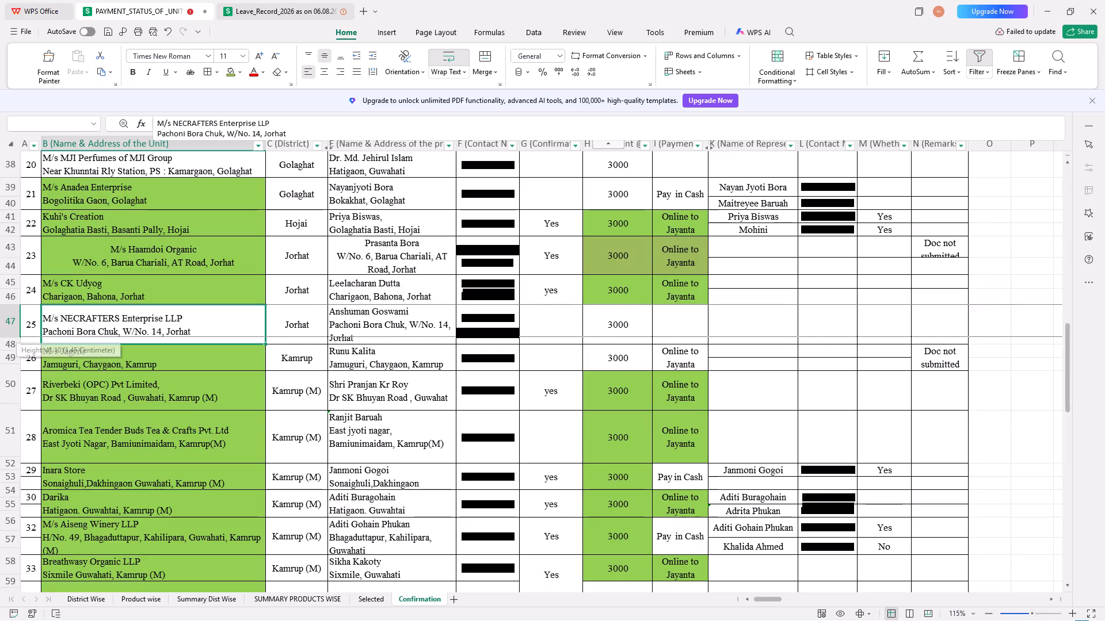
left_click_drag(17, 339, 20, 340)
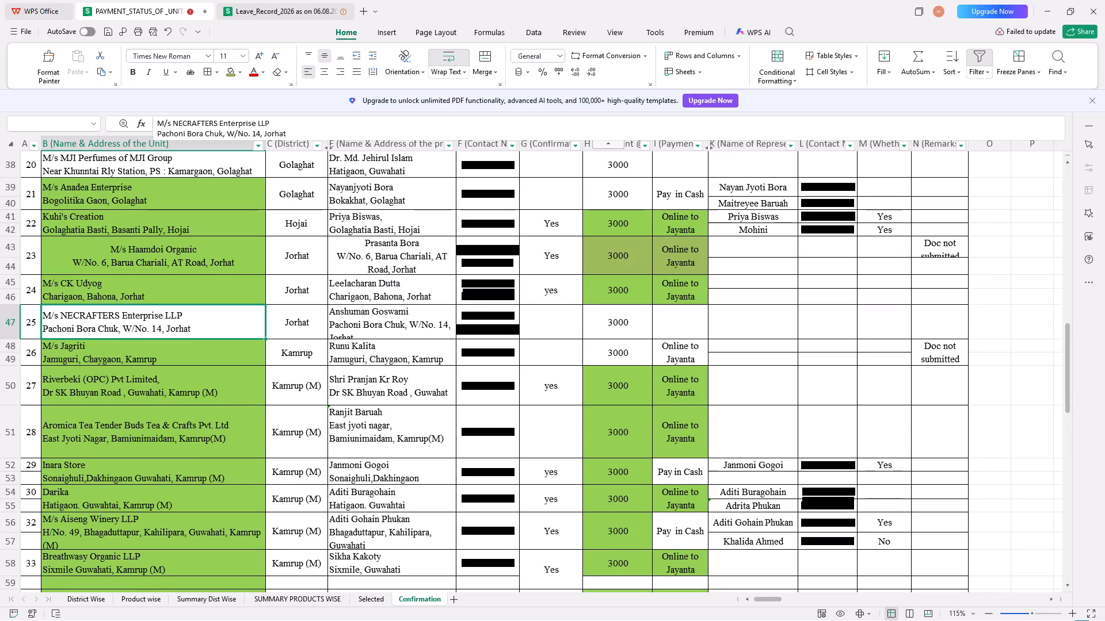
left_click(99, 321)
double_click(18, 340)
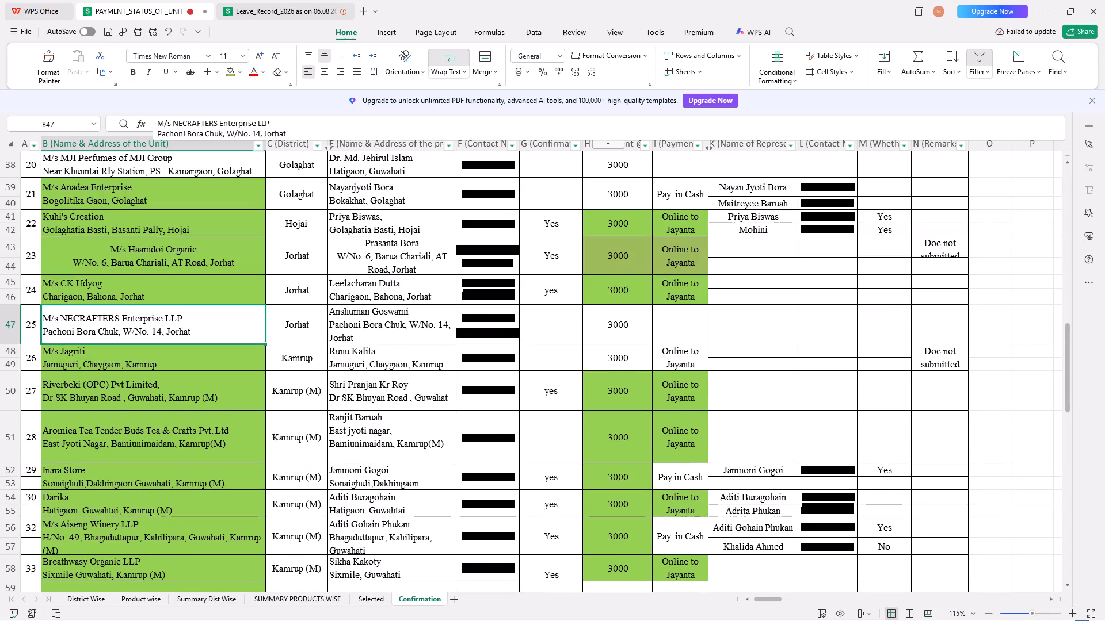
Auto-fit rows 44 and 43 of M/s Haamdoi Organic, and shrink row 43 to about one text line's height.
double_click(18, 276)
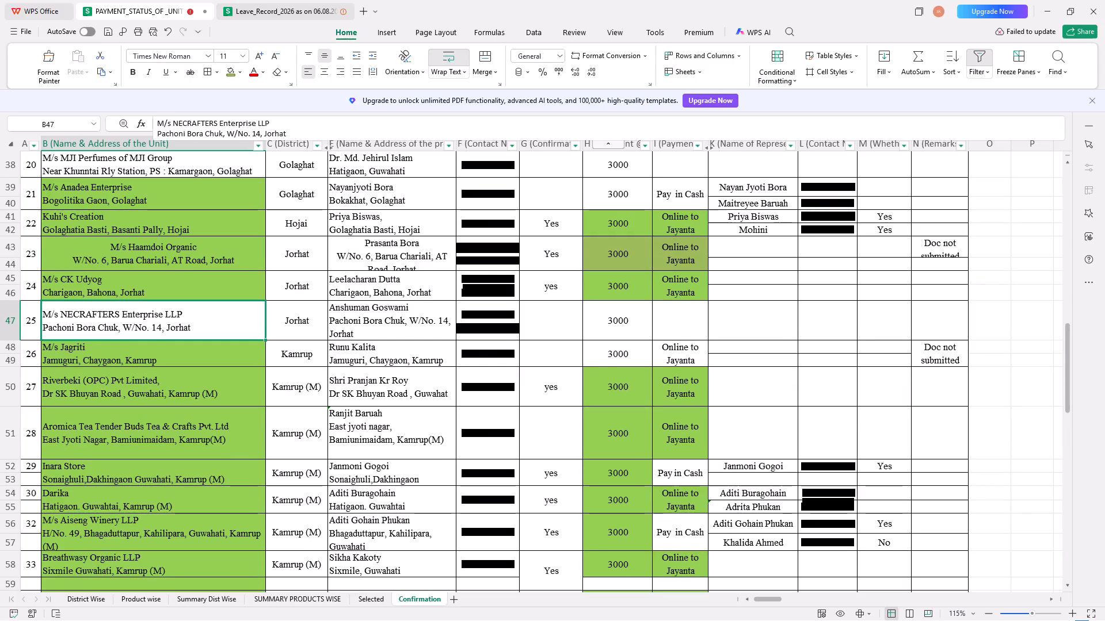
double_click(15, 258)
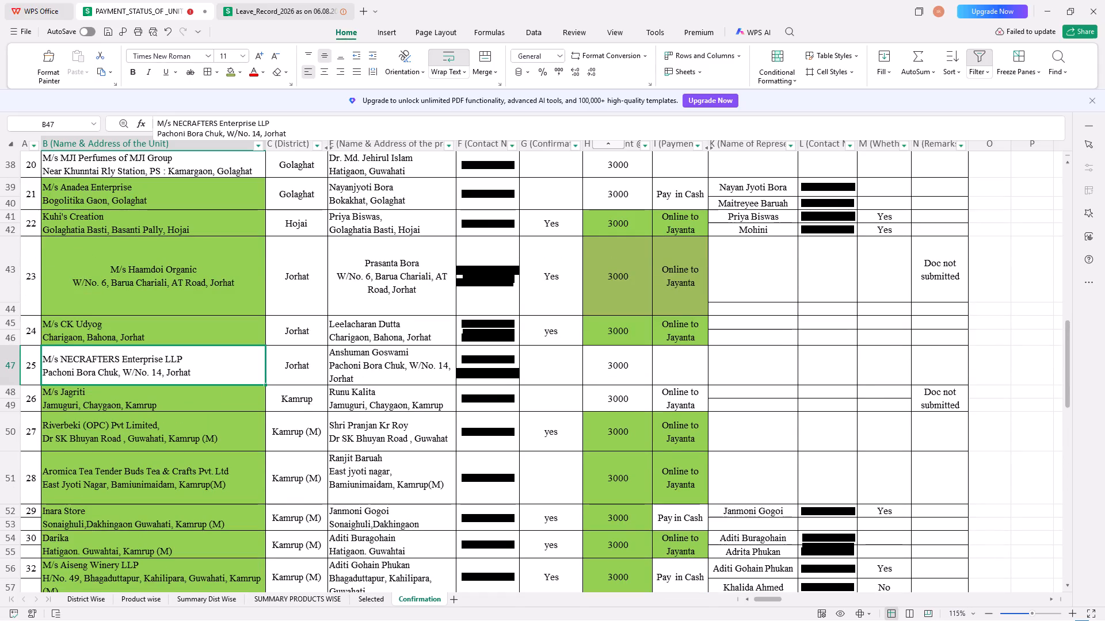
left_click_drag(10, 303, 25, 272)
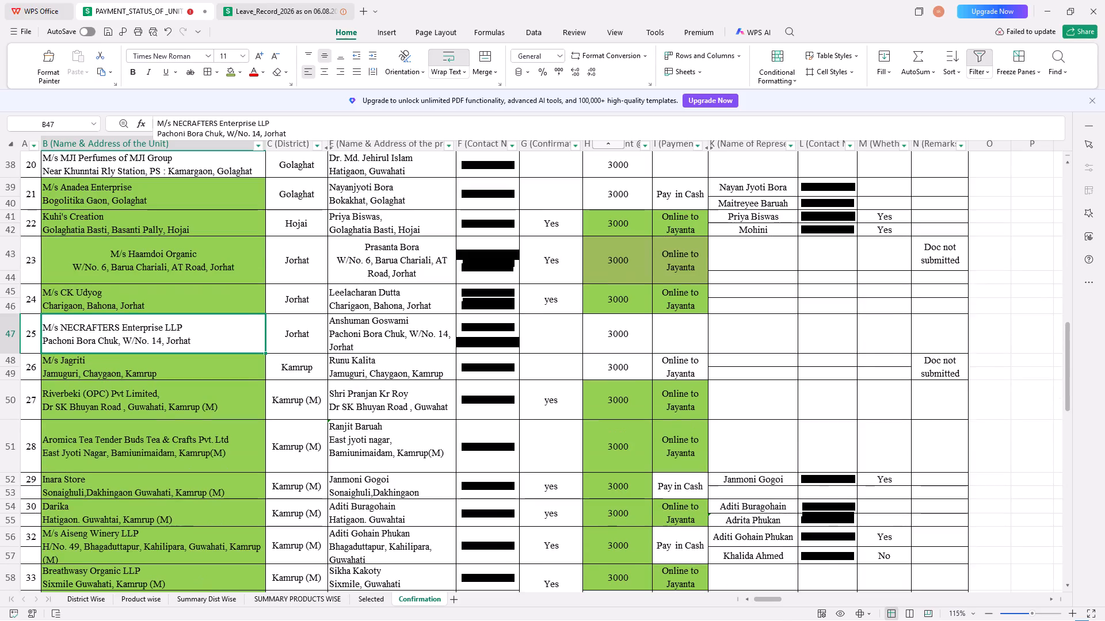
left_click(146, 254)
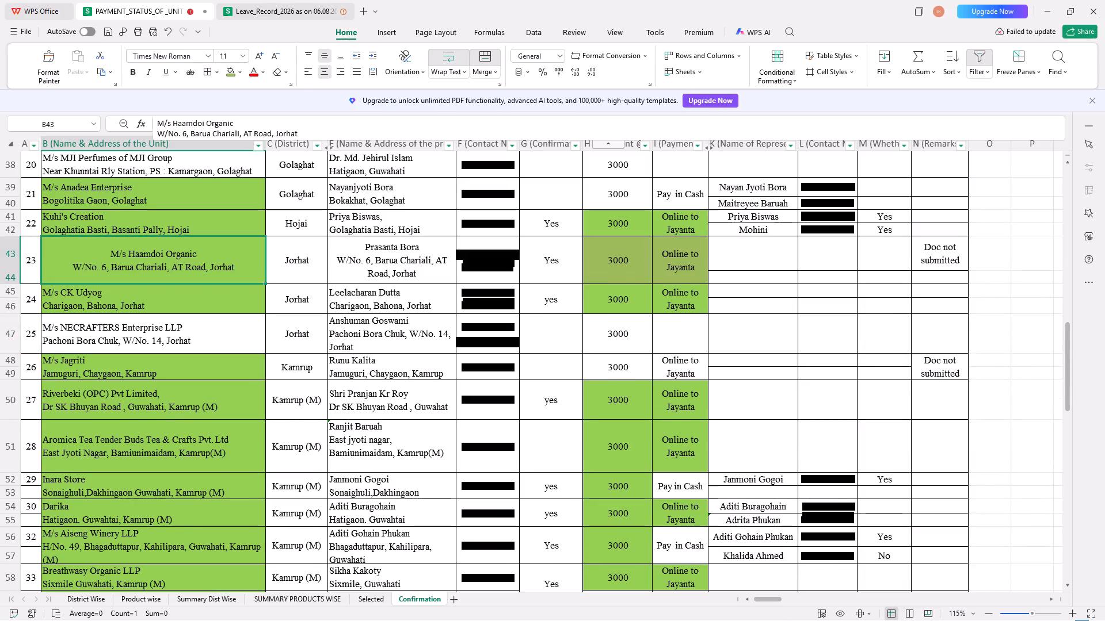
left_click(134, 306)
left_click(193, 260)
left_click(18, 260)
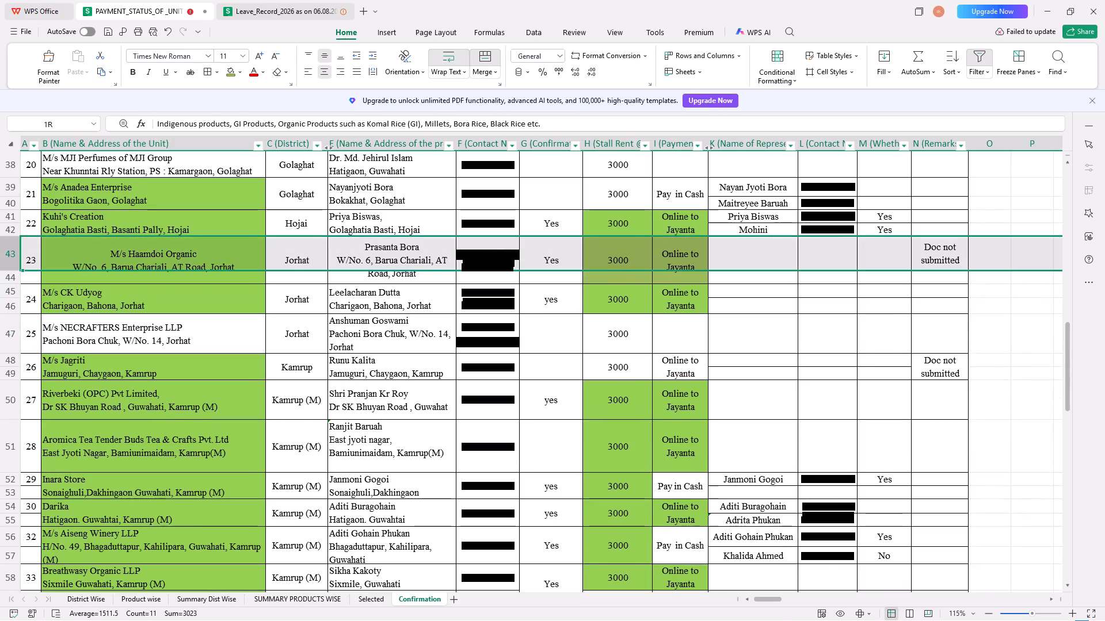
left_click_drag(17, 269, 21, 251)
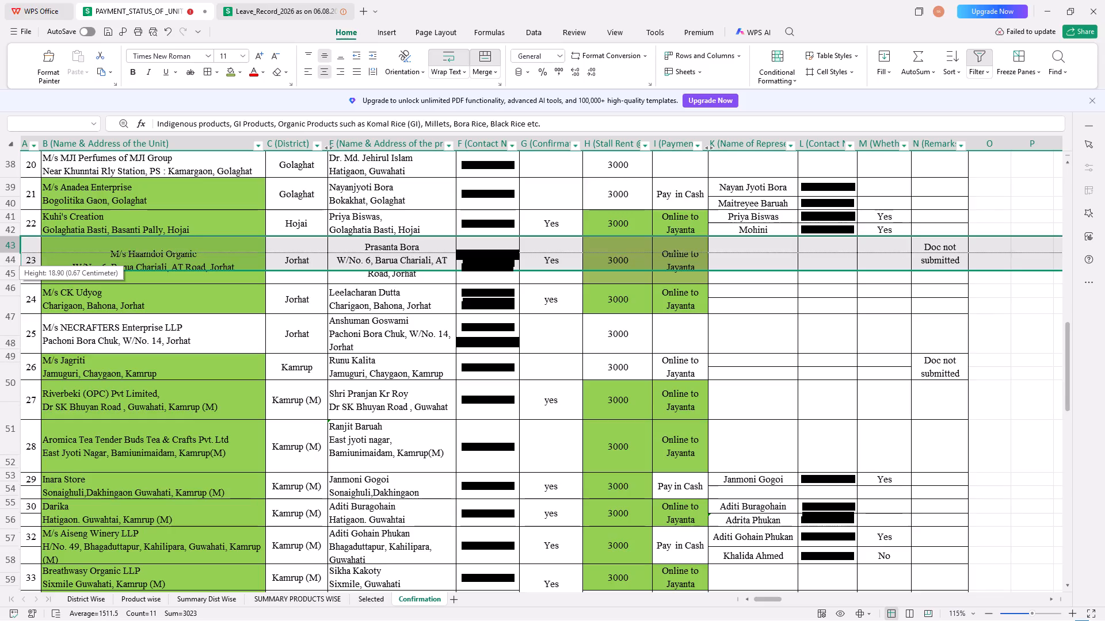
left_click_drag(21, 251, 28, 248)
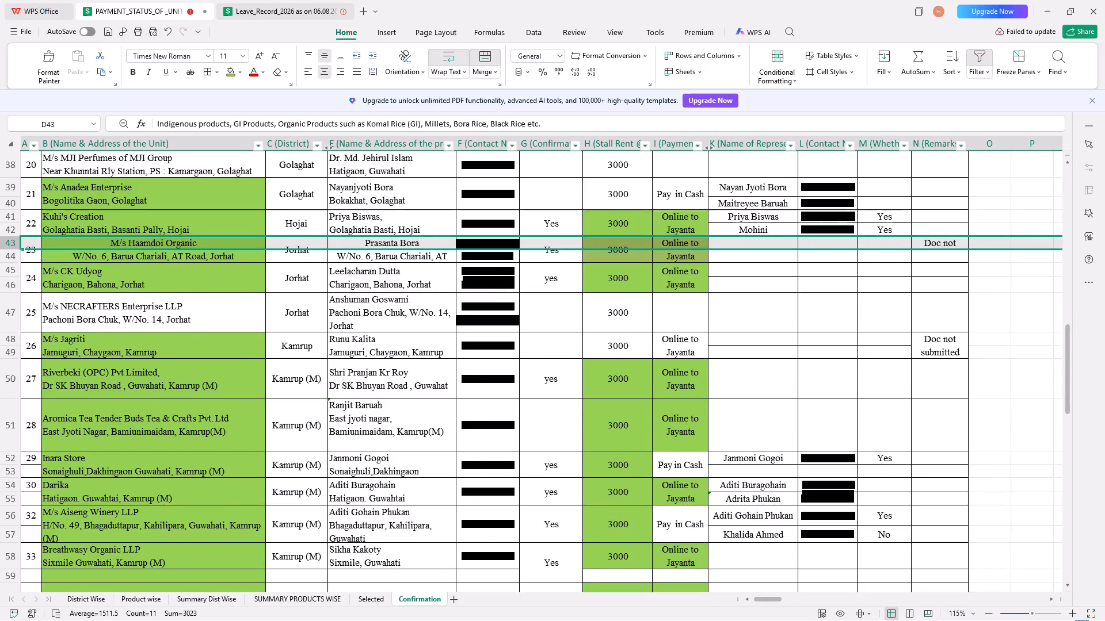
Auto-fit row 43 of M/s Haamdoi Organic, and shrink it in stages to about one text line's height.
double_click(17, 250)
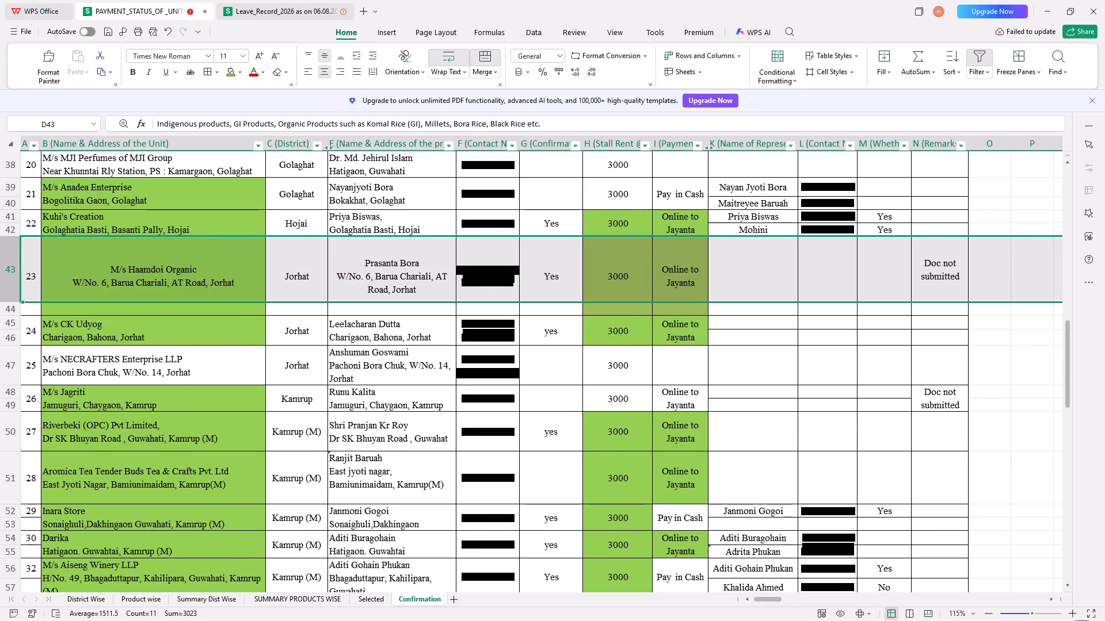
left_click(611, 319)
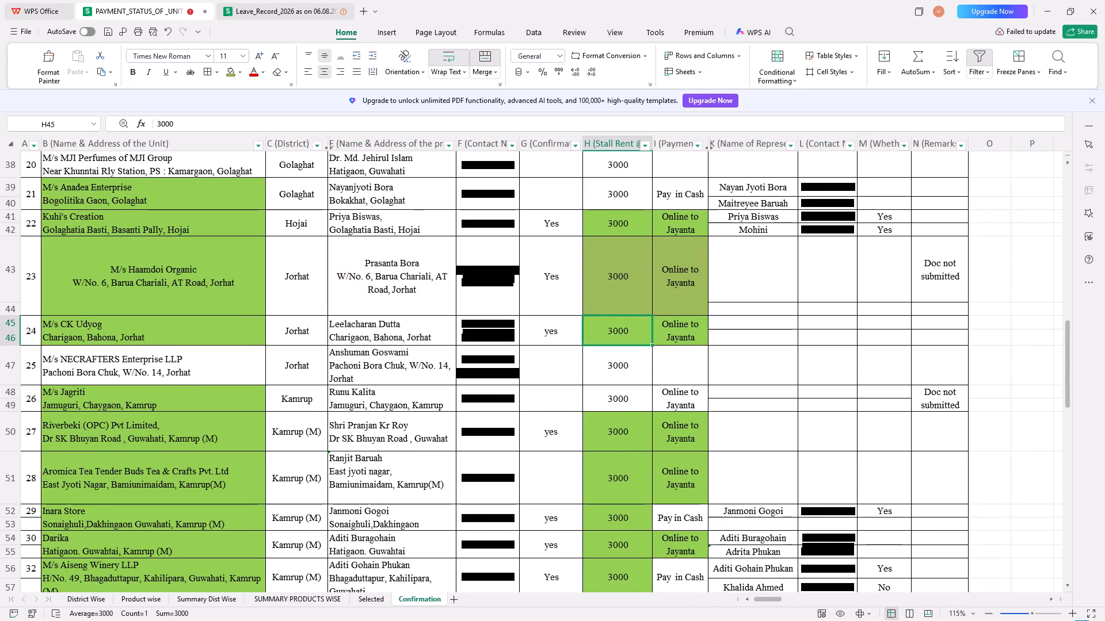
left_click(685, 281)
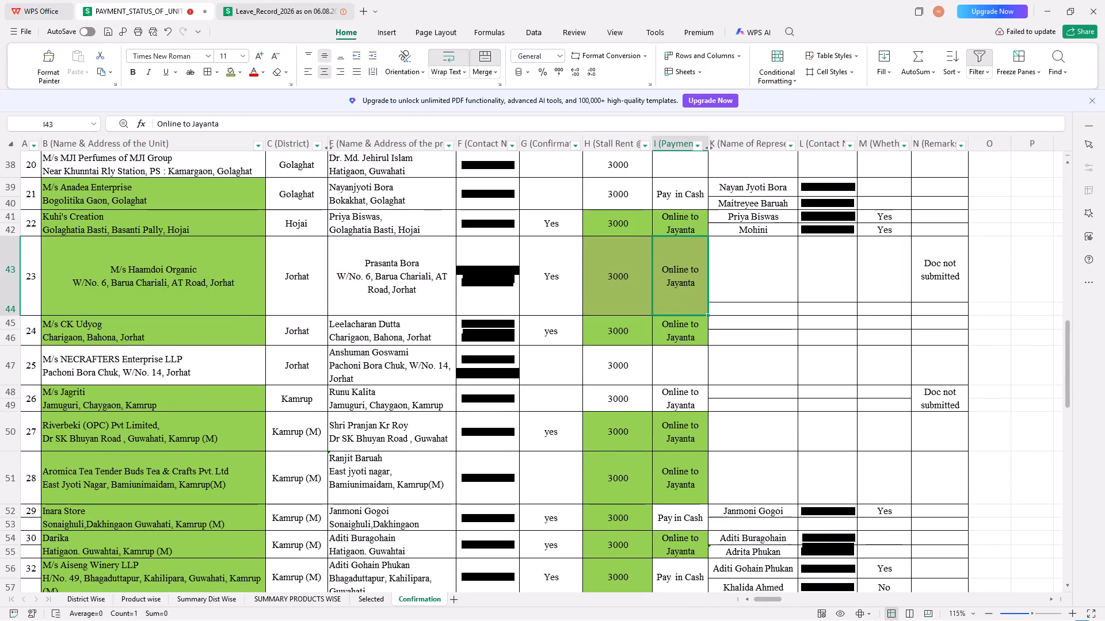
left_click(10, 289)
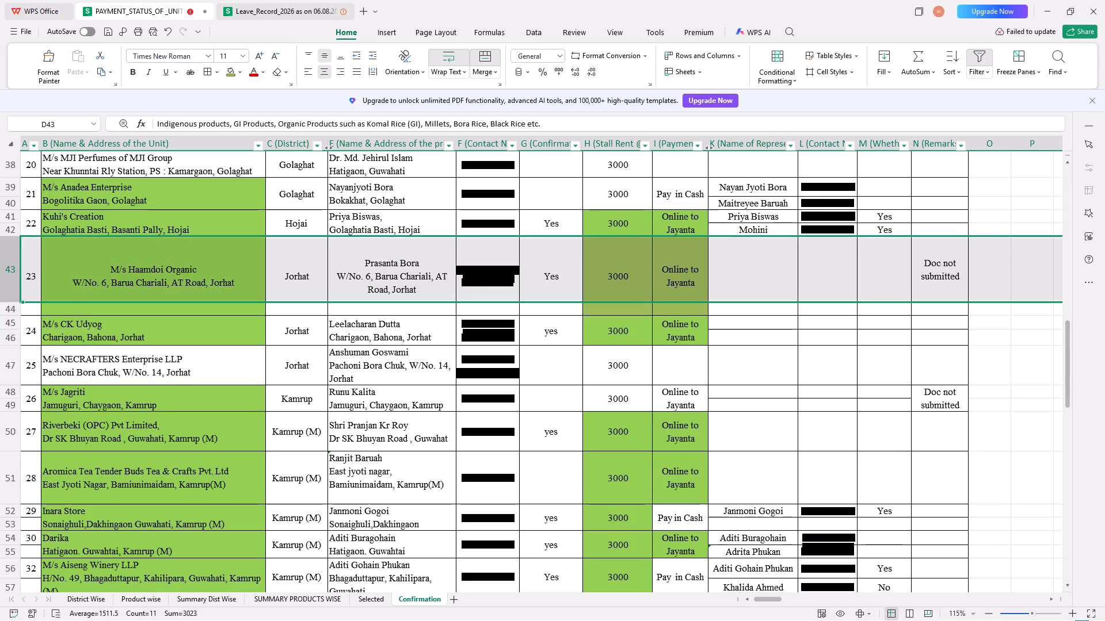
left_click_drag(19, 303, 25, 271)
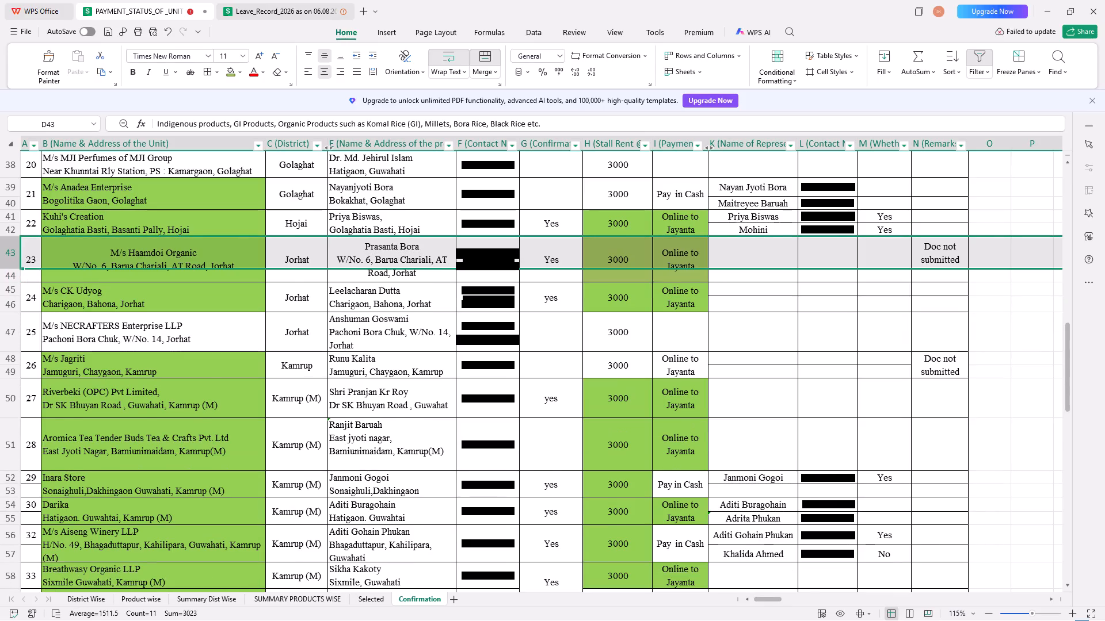
left_click(817, 284)
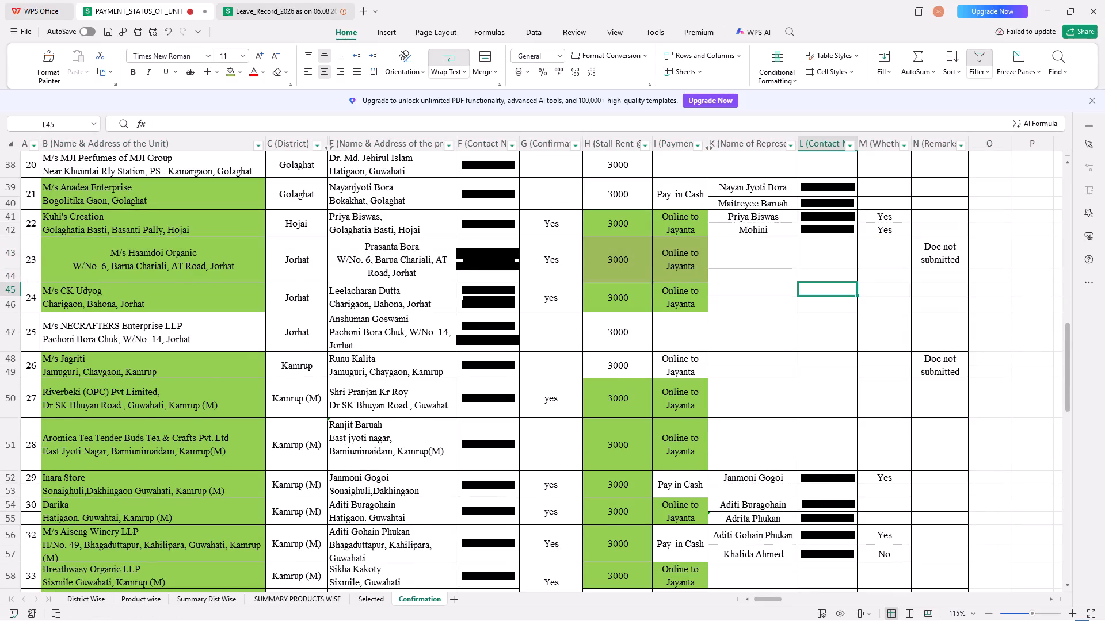
left_click_drag(13, 270, 14, 260)
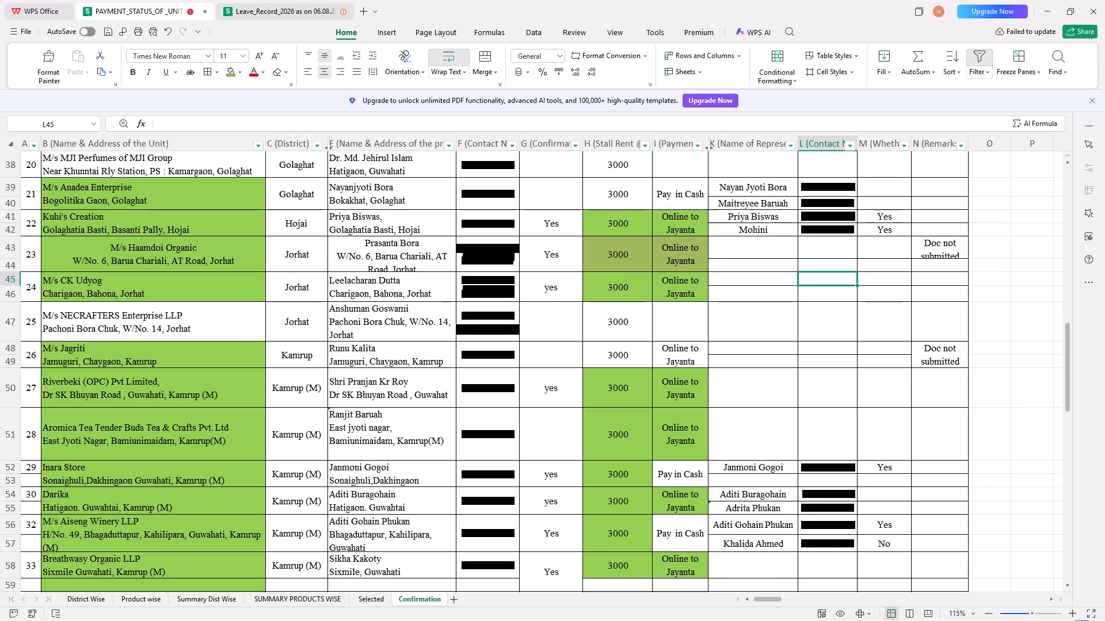
left_click_drag(15, 260, 15, 254)
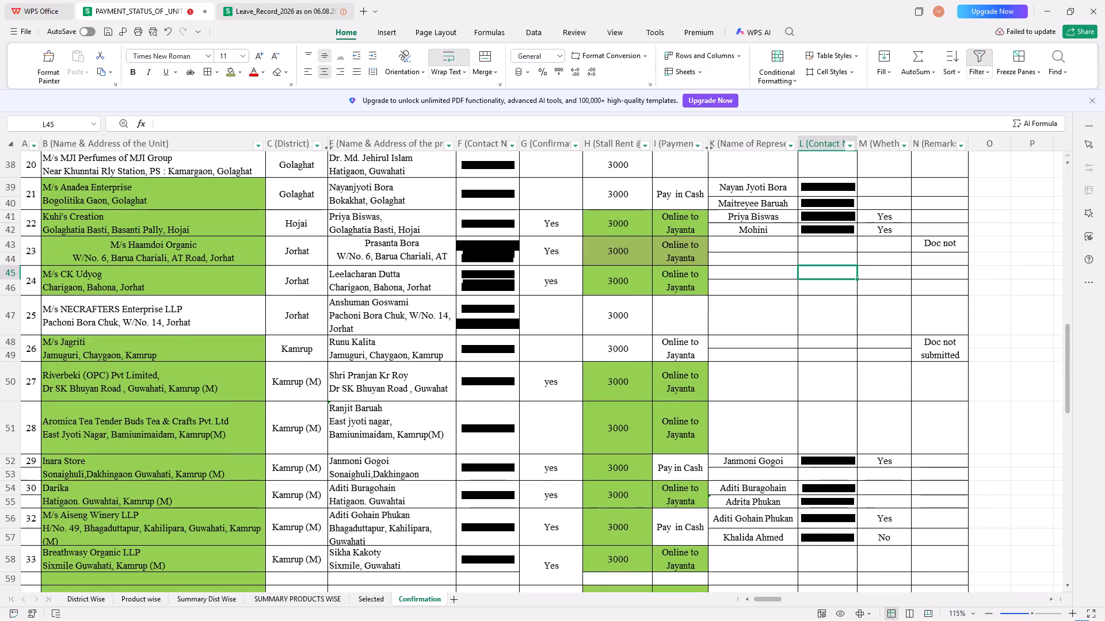
Left-align the unit name and address cell of M/s Haamdoi Organic.
left_click(320, 289)
left_click(182, 252)
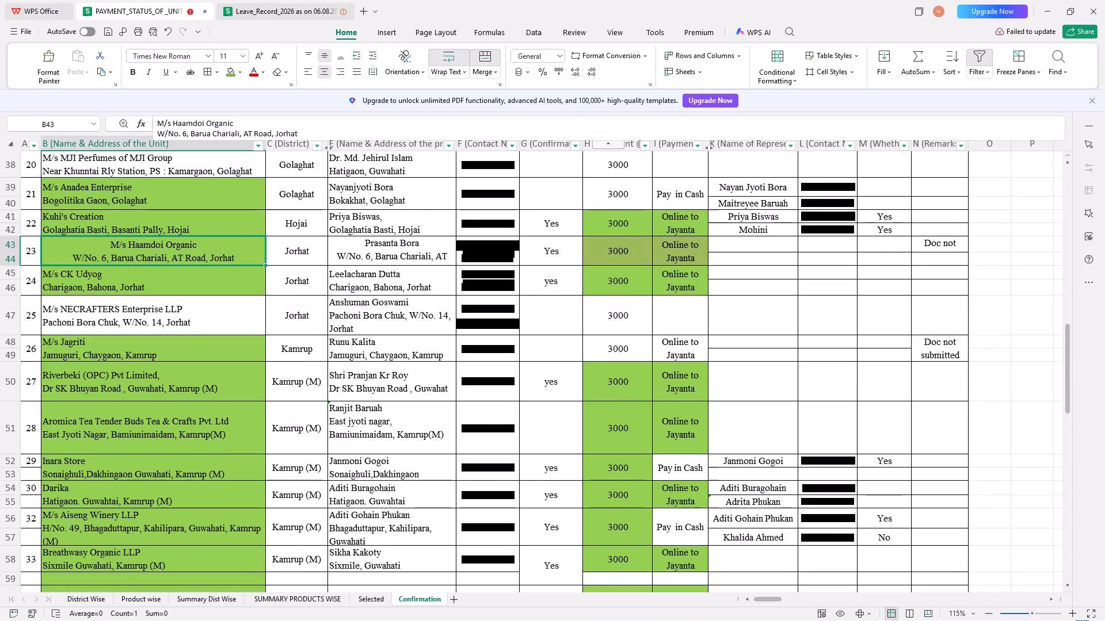
left_click(310, 72)
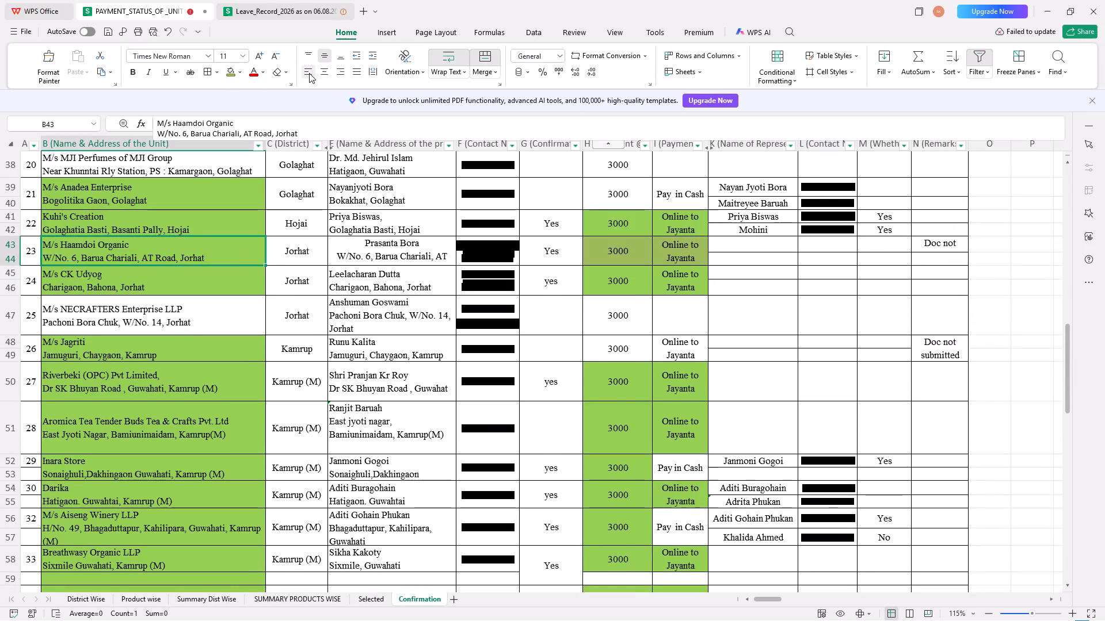
Merge and centre the serial number 34 cell with the blank cell below it, in M/s Peeyonee's rows 60 and 61.
scroll(105, 402, "down", 4)
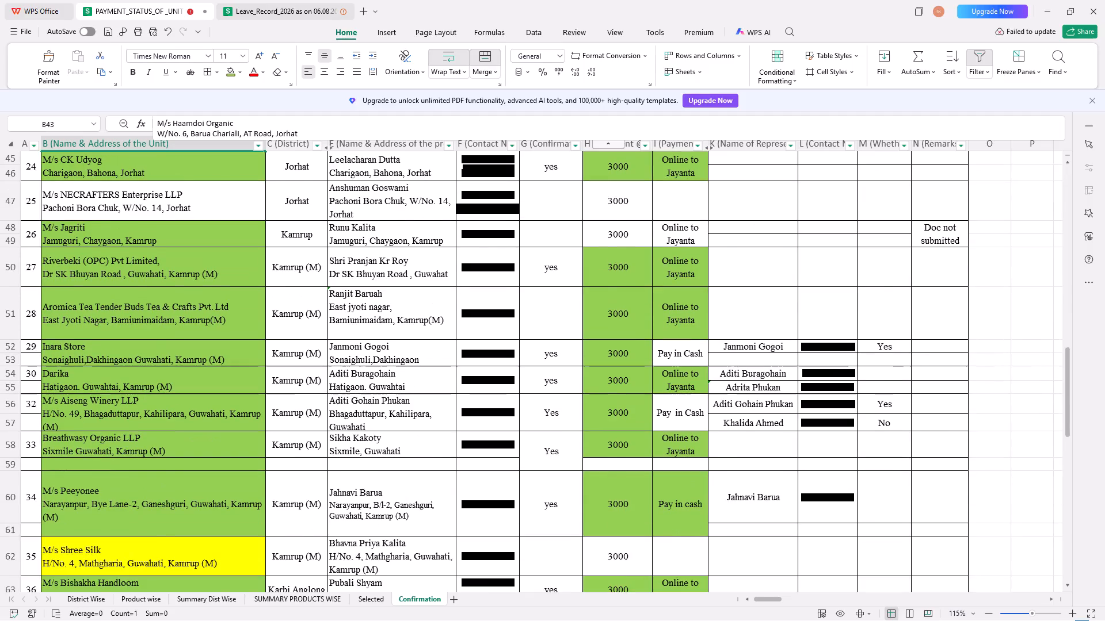
scroll(105, 402, "down", 7)
scroll(103, 402, "up", 2)
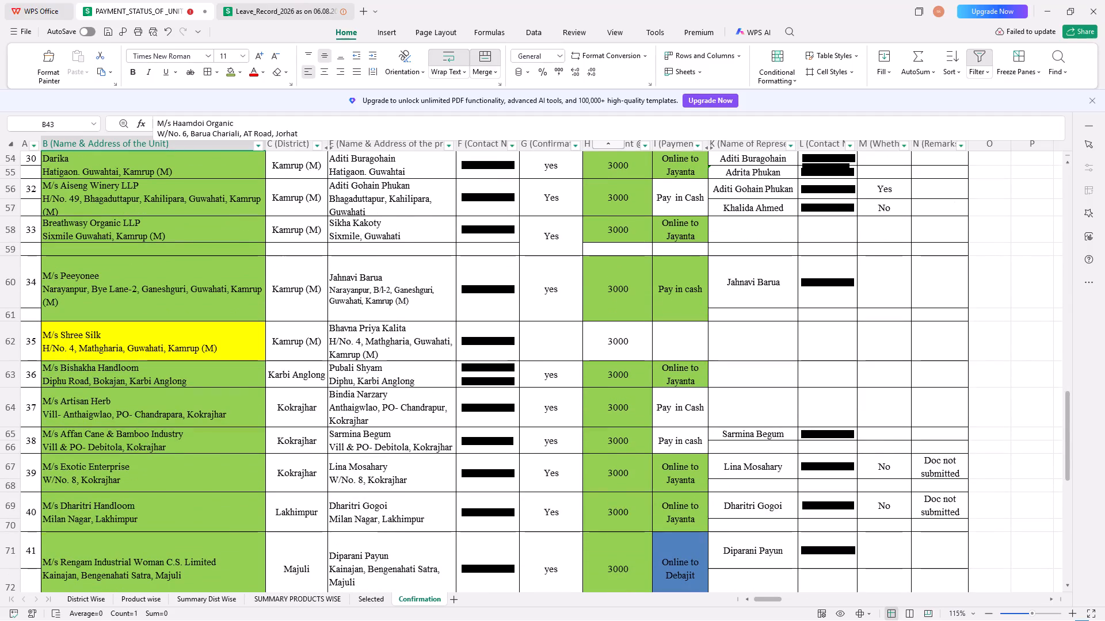
left_click_drag(26, 339, 31, 369)
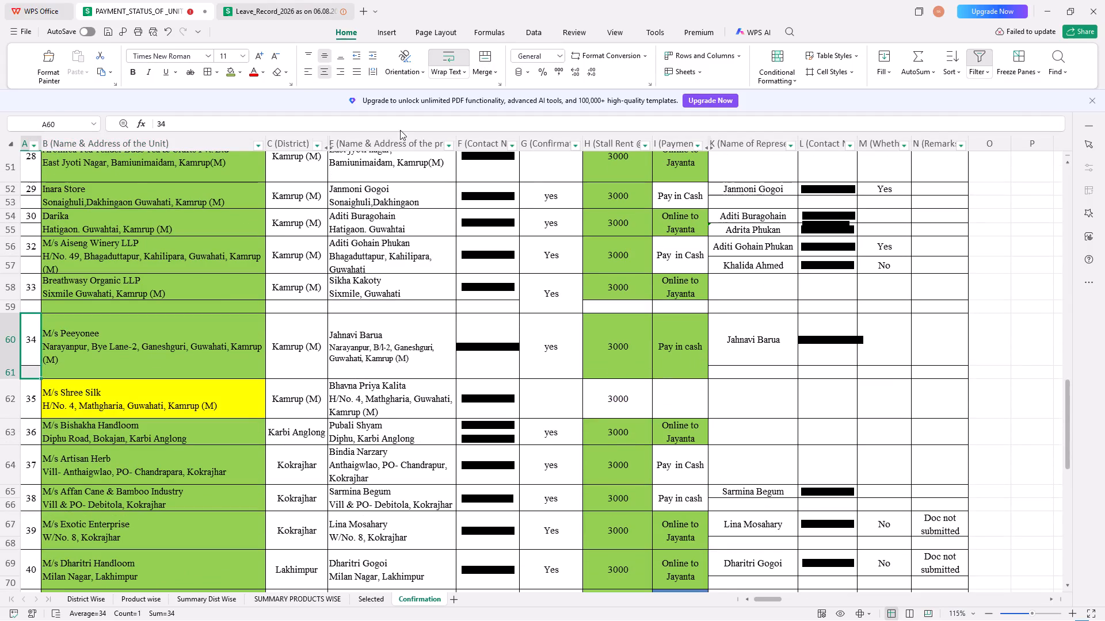
left_click(486, 70)
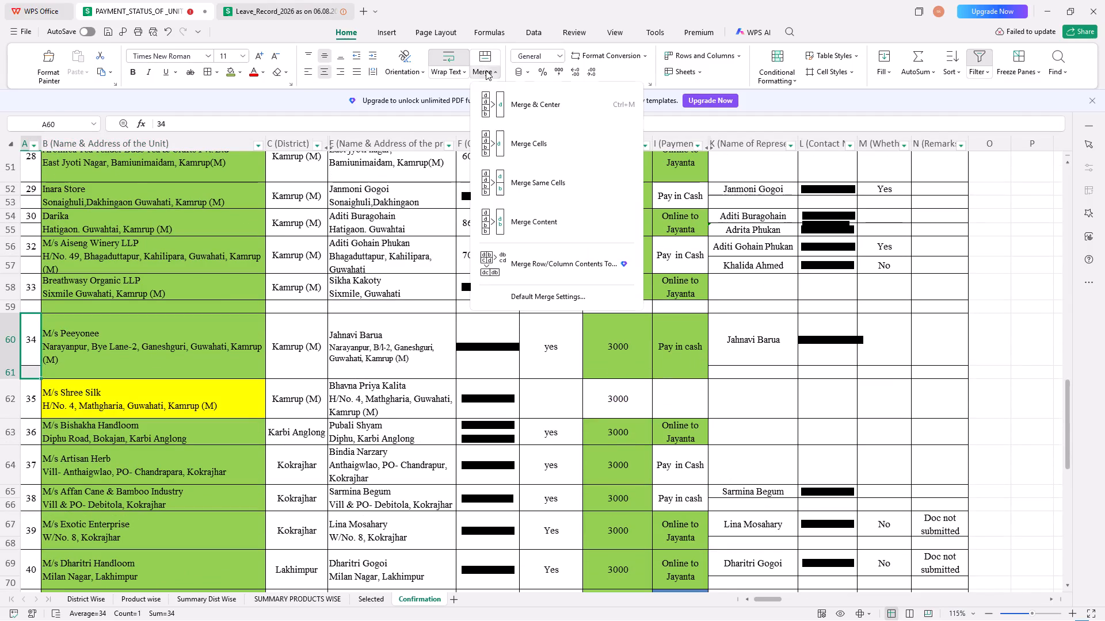
left_click(529, 101)
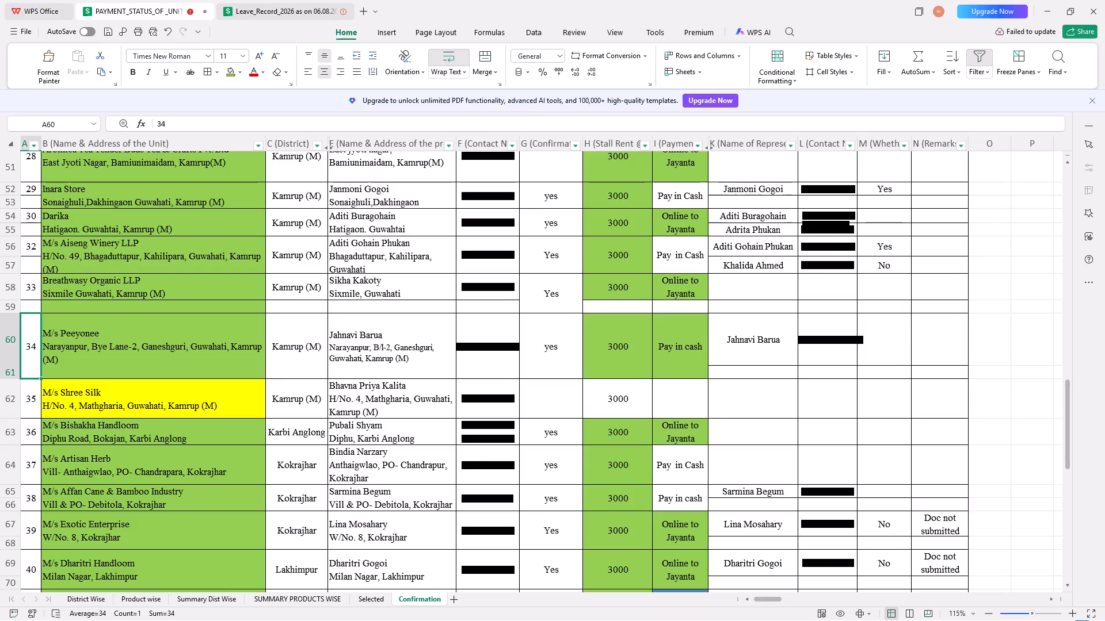
Shrink row 60 of M/s Peeyonee to slightly more than one text line's height.
left_click(134, 346)
left_click(405, 339)
left_click(528, 335)
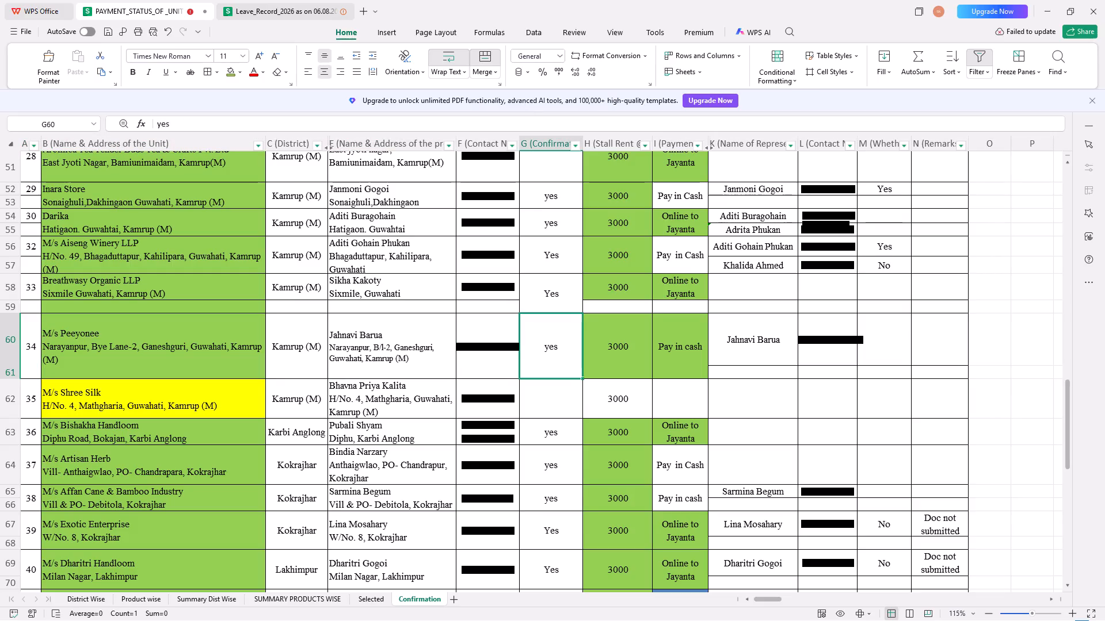
left_click(632, 339)
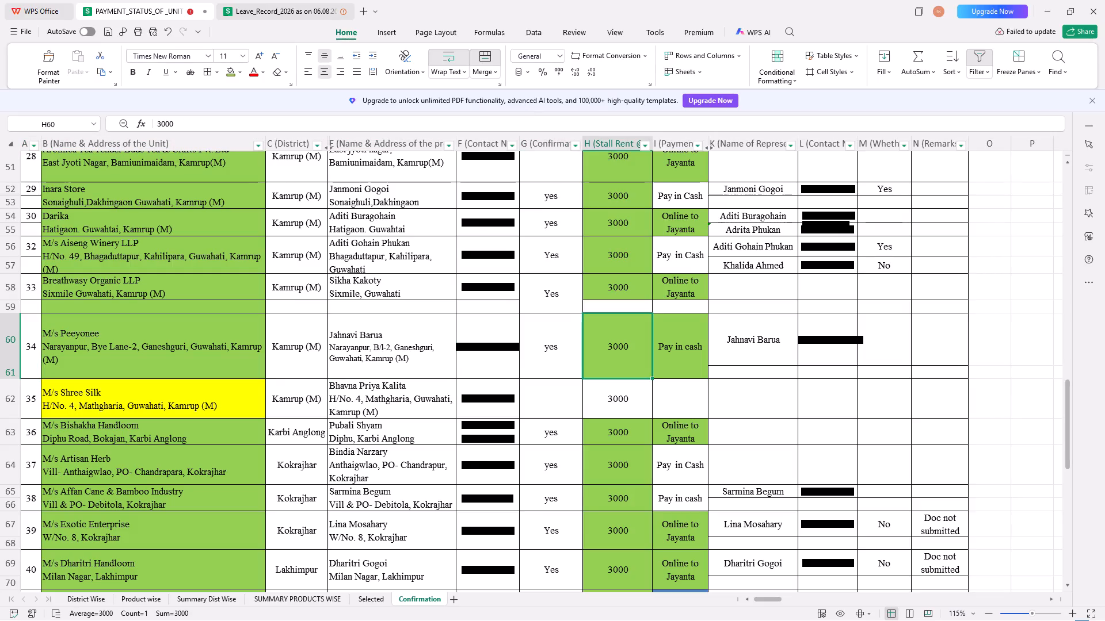
left_click(23, 347)
left_click(59, 347)
left_click(81, 347)
left_click(22, 348)
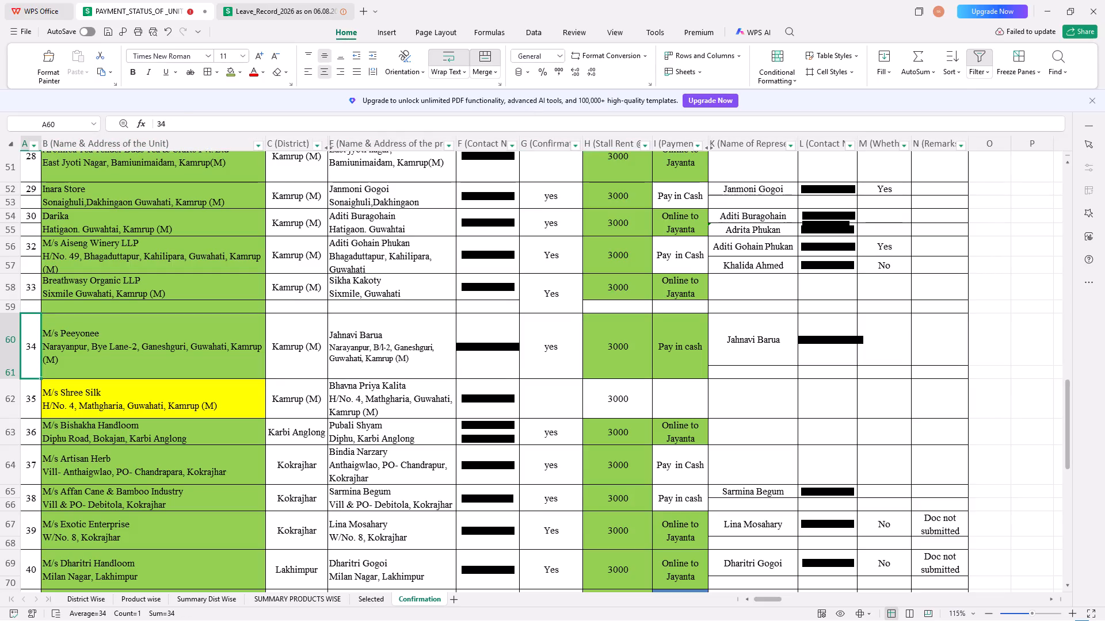
left_click(5, 347)
left_click_drag(17, 366, 22, 347)
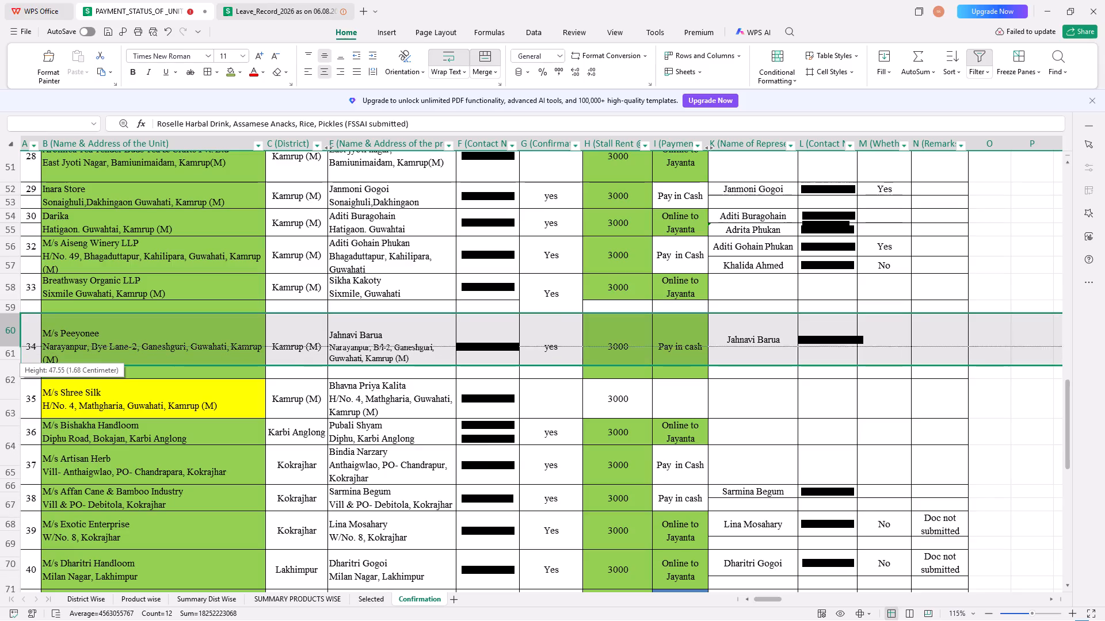
left_click_drag(22, 347, 24, 342)
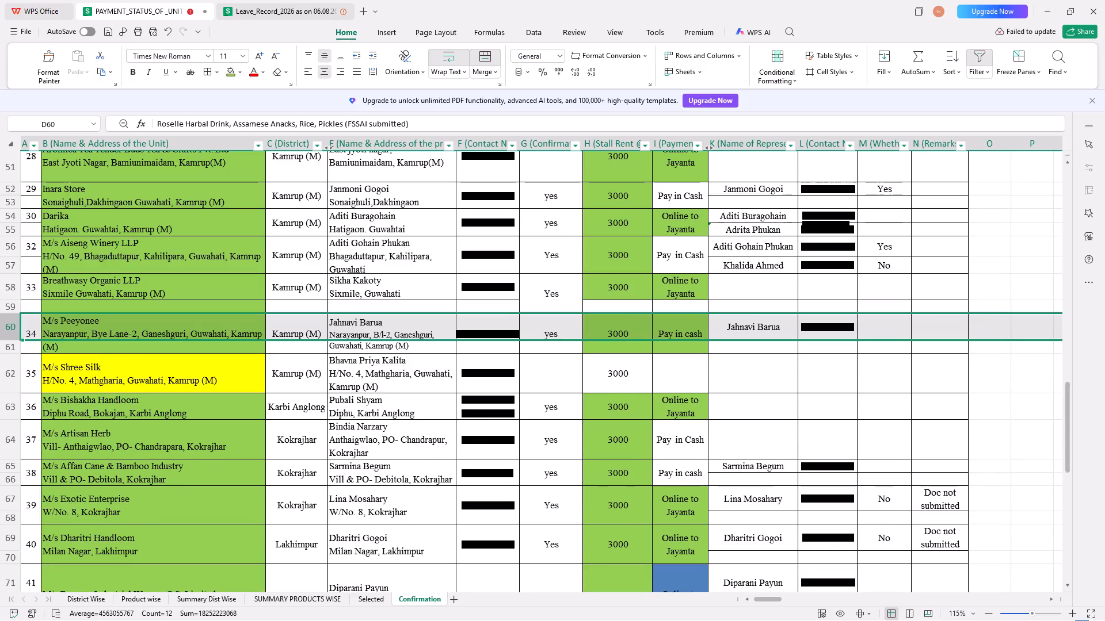
left_click_drag(13, 339, 16, 332)
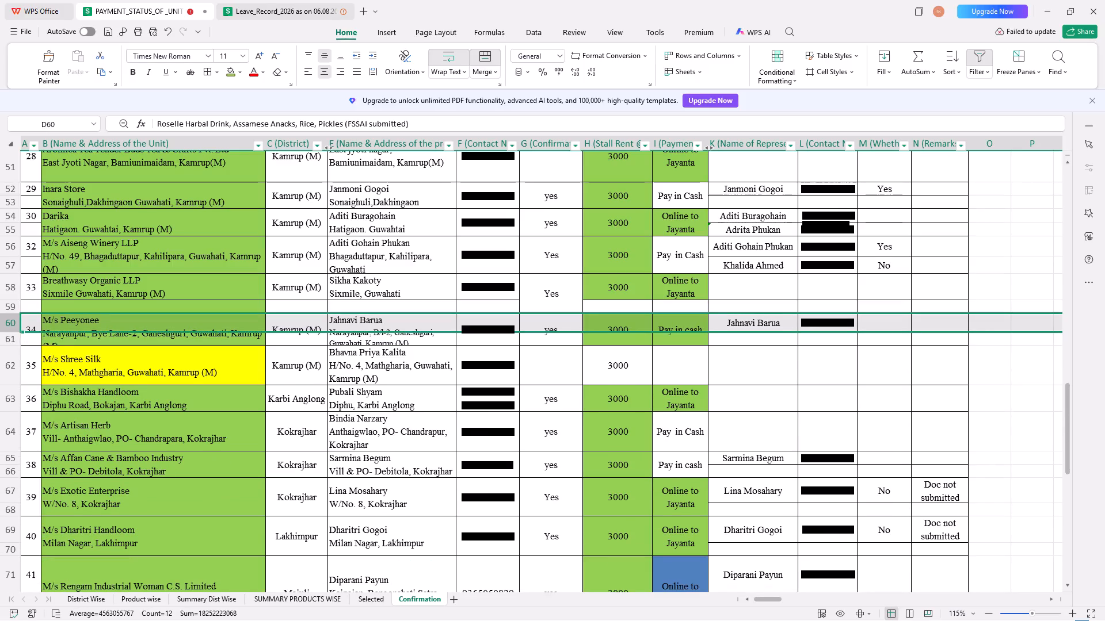
left_click(301, 366)
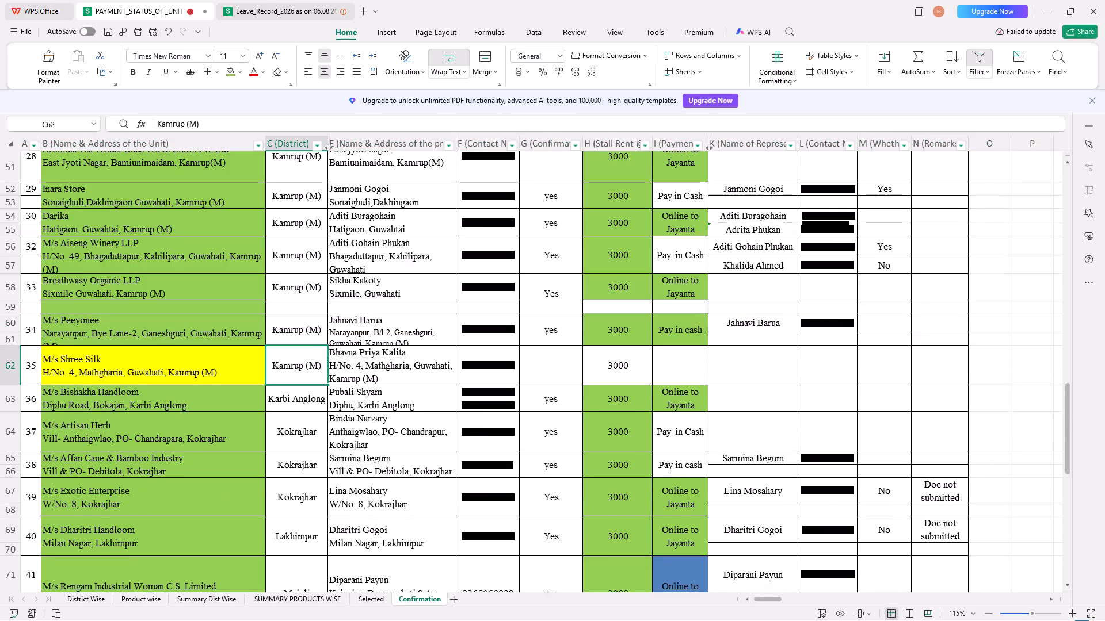
Make row 61 taller so that M/s Peeyonee's full three-line unit name and address fits.
left_click(13, 300)
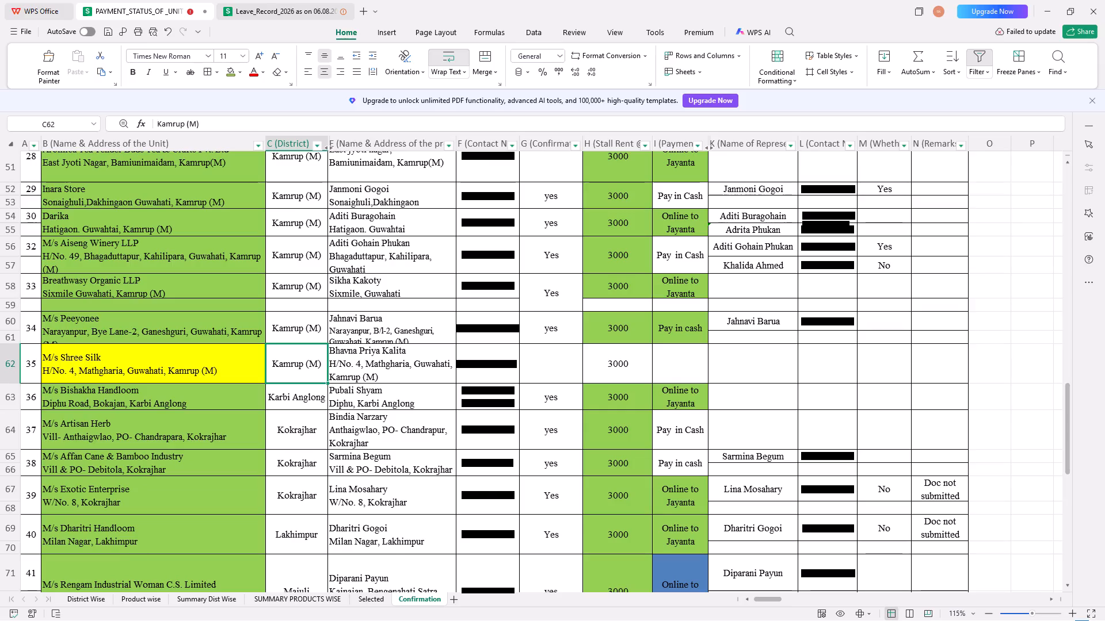
left_click(83, 315)
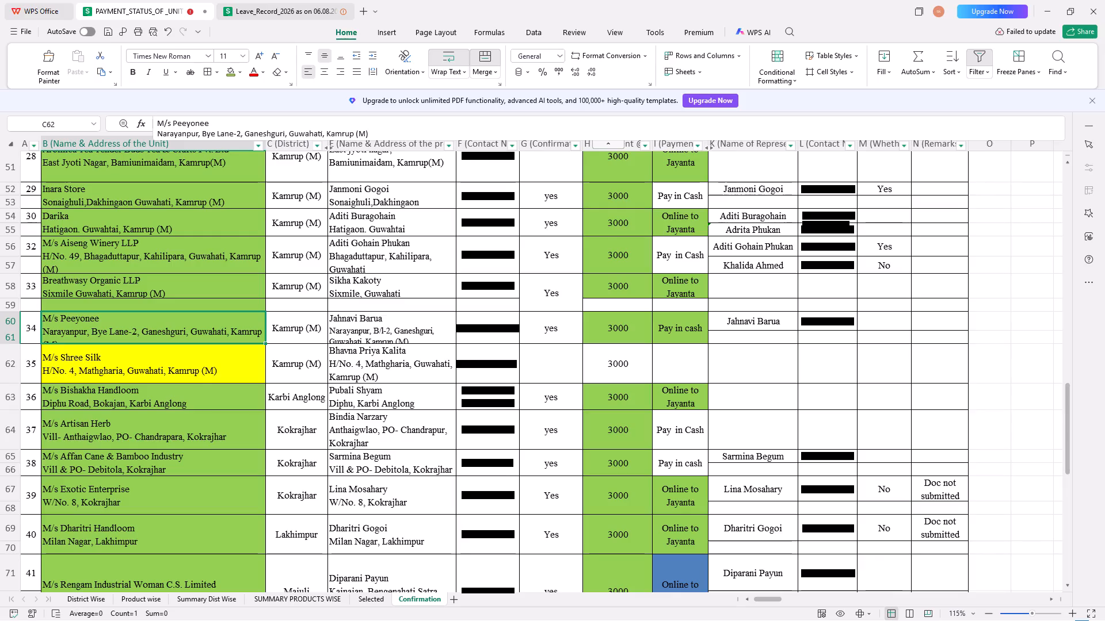
left_click(121, 329)
left_click(116, 444)
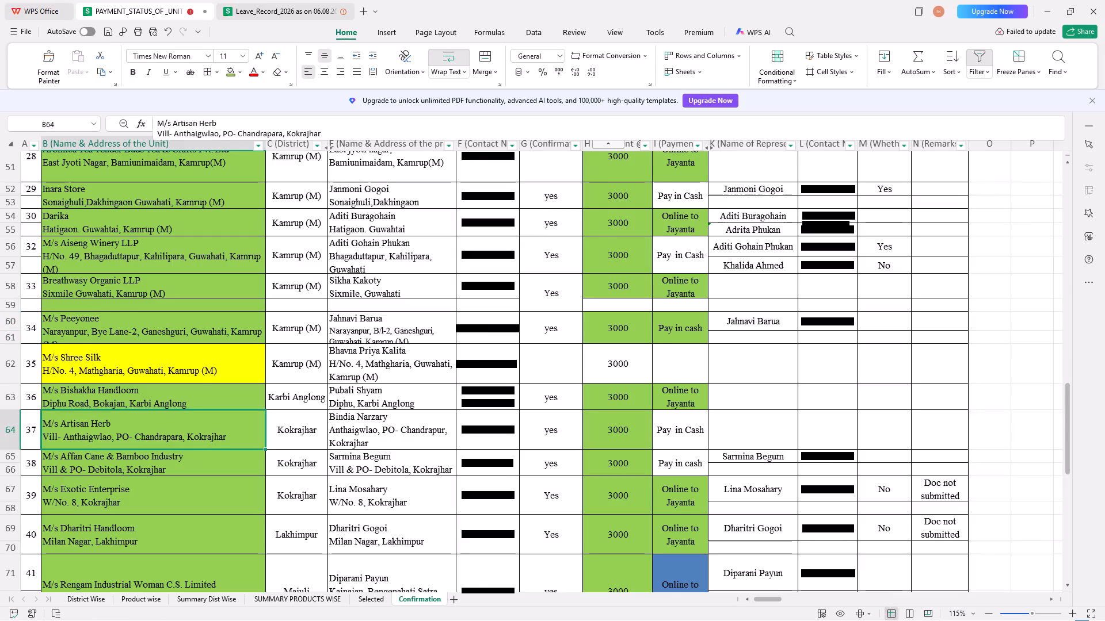
left_click_drag(16, 344, 16, 370)
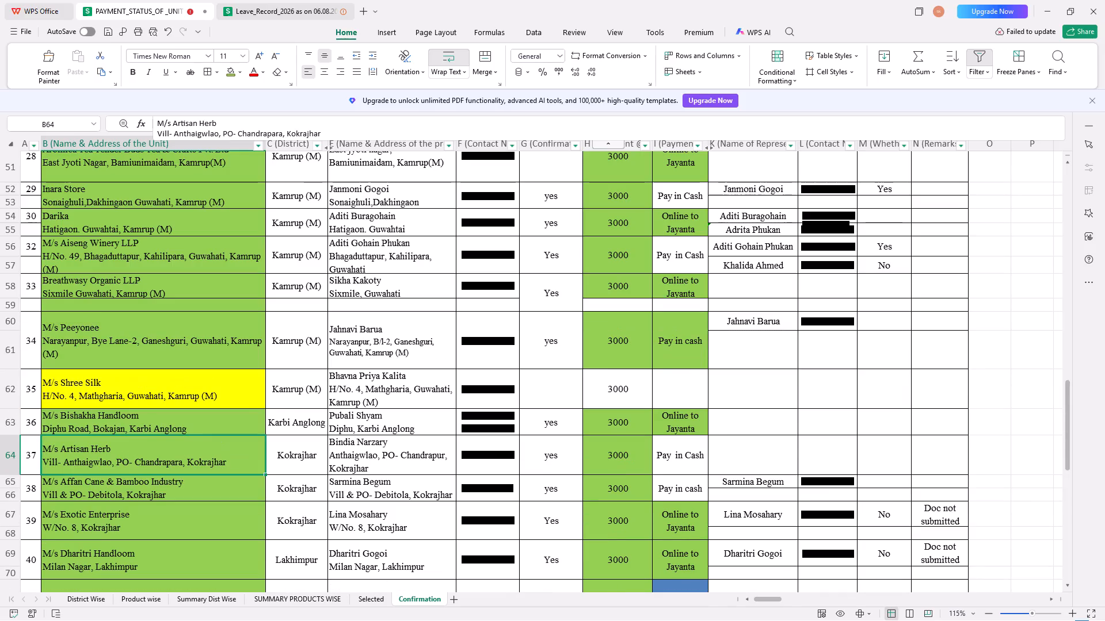
left_click(88, 344)
Merge and centre the unit name cells, and likewise the district cells, of Breathwasy Organic LLP across rows 58 and 59.
left_click_drag(33, 284, 32, 304)
left_click_drag(112, 283, 140, 303)
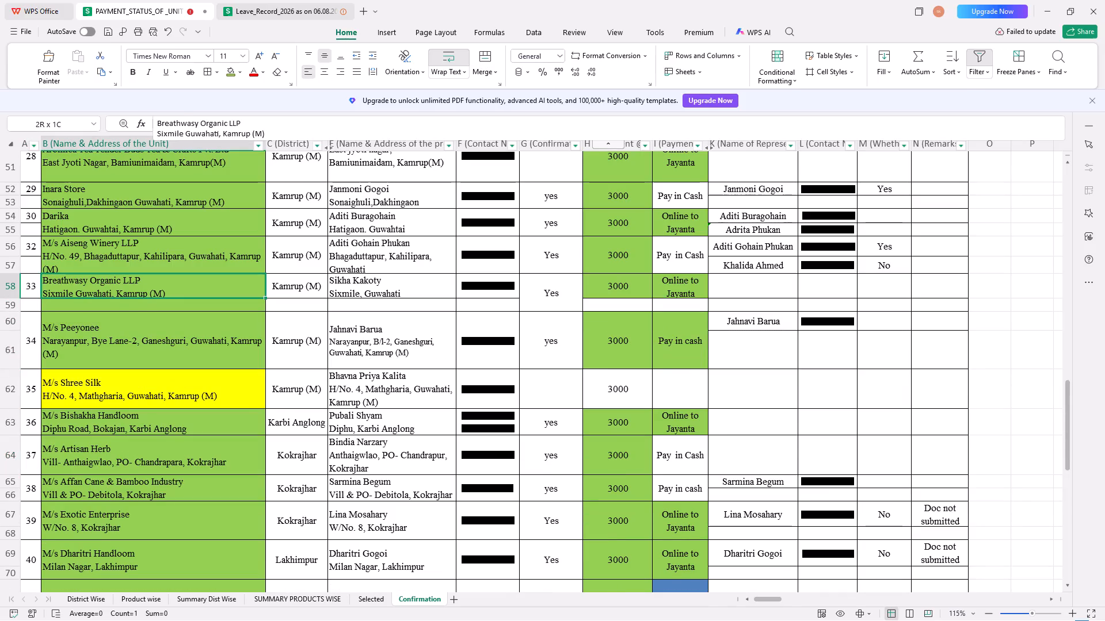
left_click_drag(140, 303, 141, 303)
left_click(487, 67)
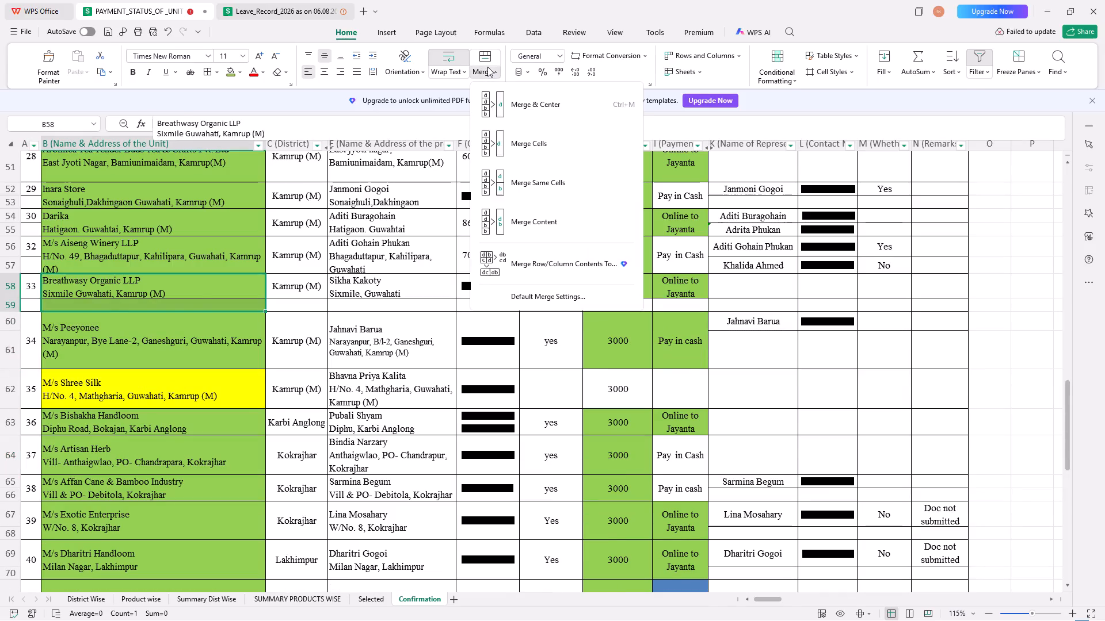
left_click(535, 106)
left_click_drag(299, 286, 302, 299)
left_click(487, 56)
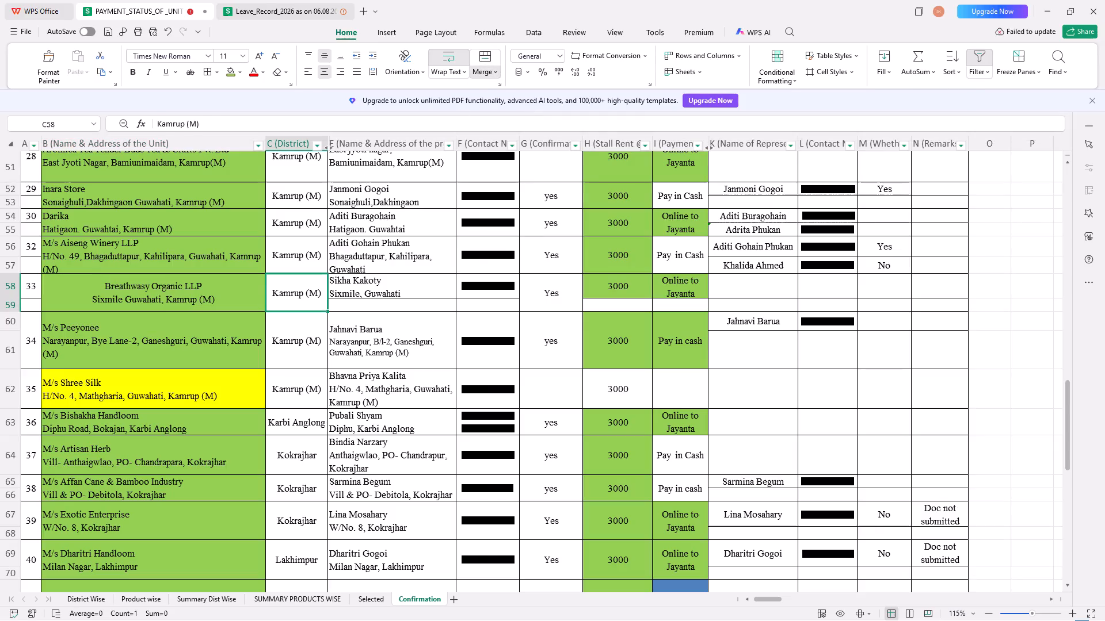
Copy the merged district cell's format with Format Painter to Breathwasy Organic LLP's cells from proprietor through payment status, rows 58 and 59.
left_click_drag(360, 285, 420, 301)
left_click(303, 281)
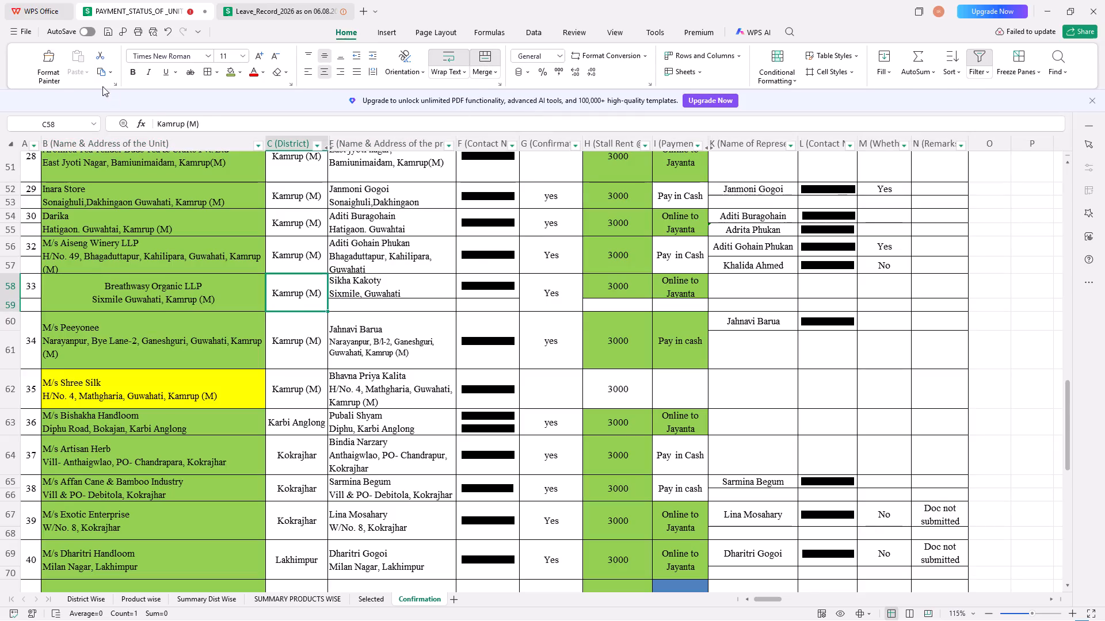
left_click(48, 73)
left_click_drag(394, 285, 626, 305)
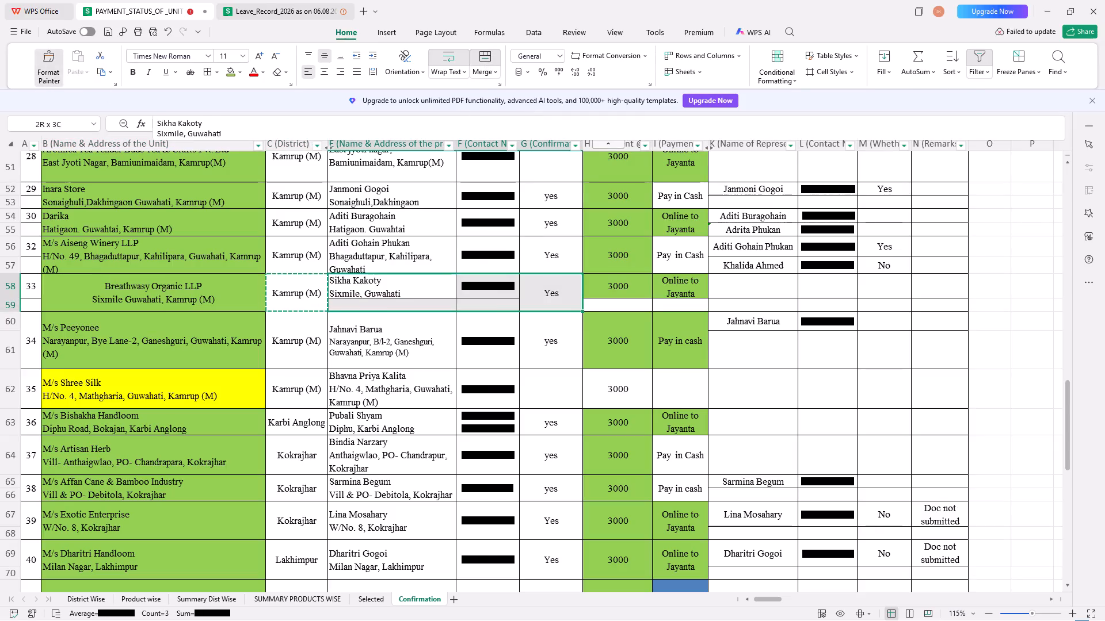
left_click_drag(626, 305, 665, 308)
left_click(473, 297)
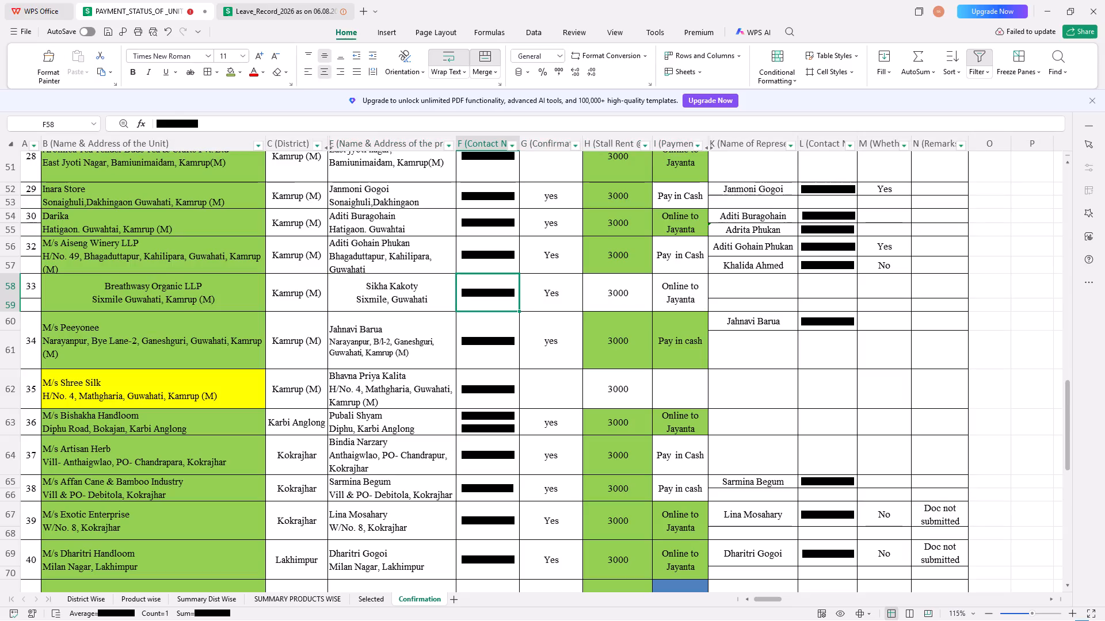
Merge and centre the serial number 33 cell with the blank cell below it, for Breathwasy Organic LLP.
left_click_drag(35, 285, 33, 301)
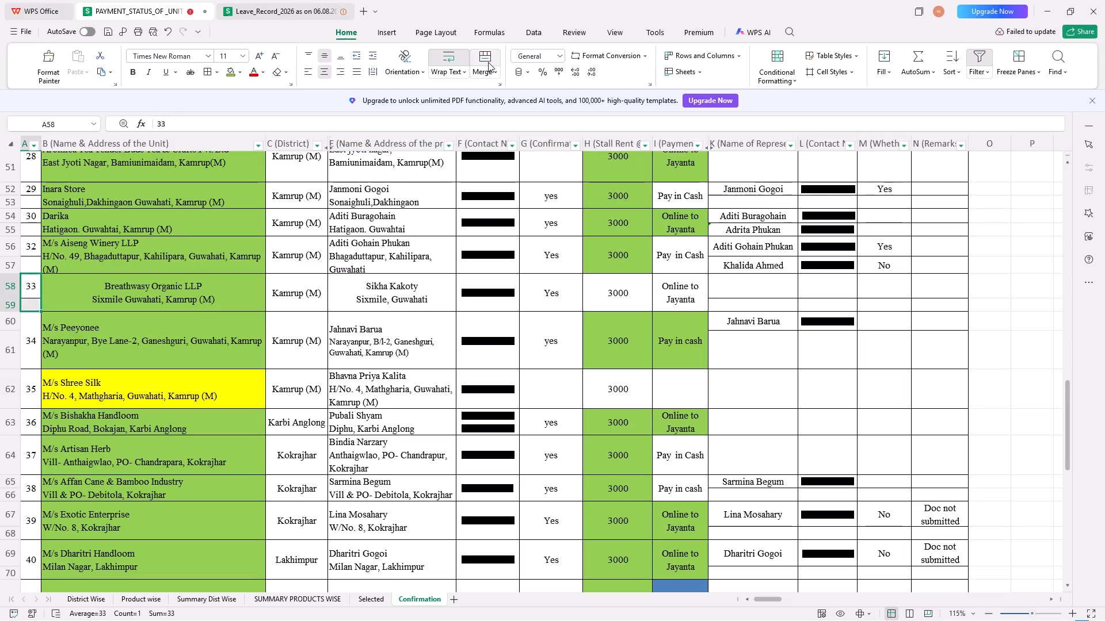
left_click(488, 62)
Fill the stall rent and payment status cells of Breathwasy Organic LLP with olive green.
left_click_drag(90, 294, 218, 304)
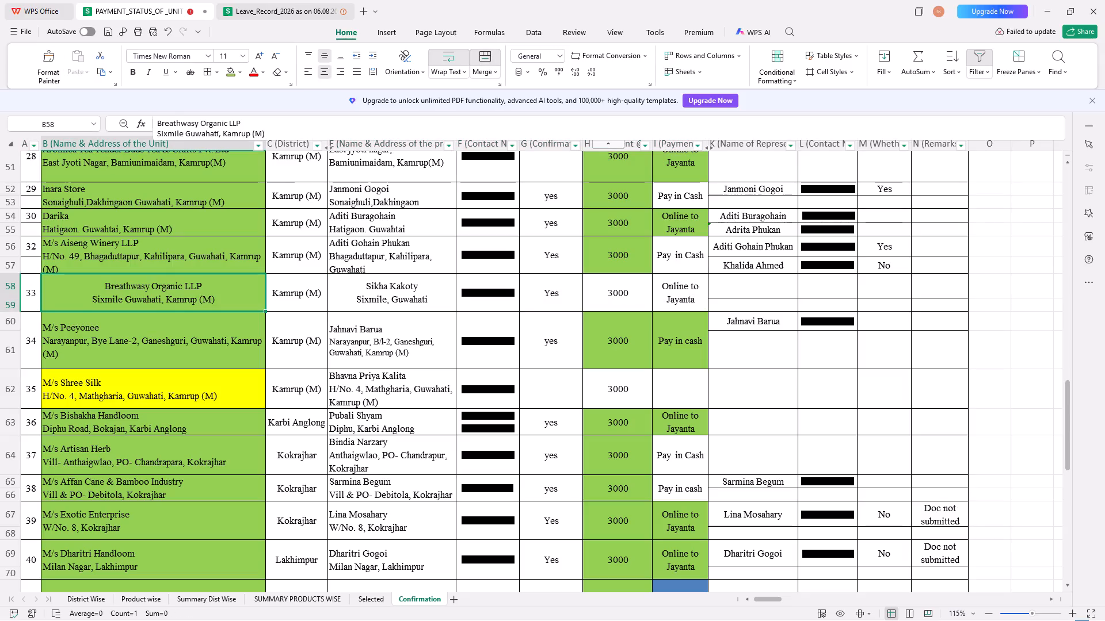
left_click_drag(218, 304, 219, 304)
left_click_drag(603, 292, 663, 300)
left_click(228, 73)
left_click(670, 329)
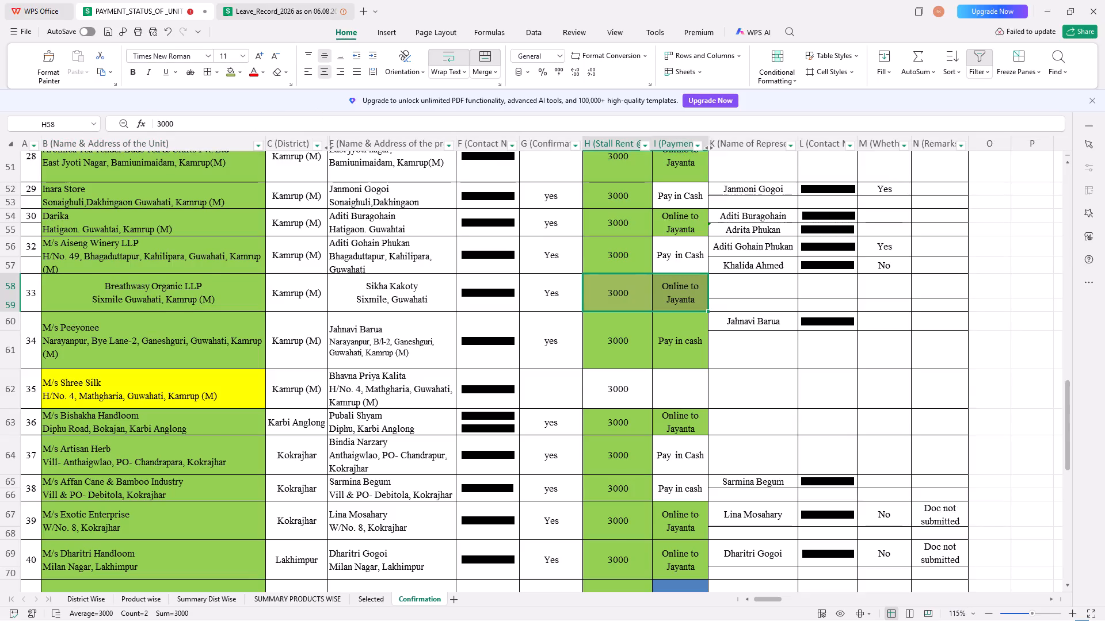
Merge and centre serial number cells 29 (Inara Store) and 30 (Darika), each with the blank cell below it.
scroll(622, 373, "up", 2)
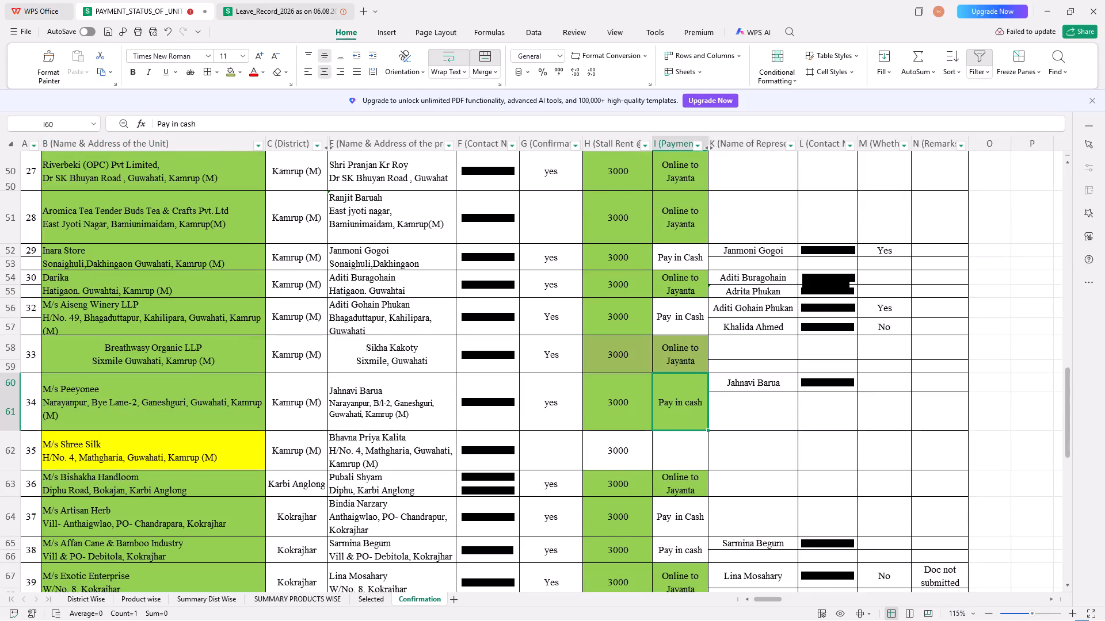
scroll(591, 466, "down", 2)
scroll(453, 469, "up", 1)
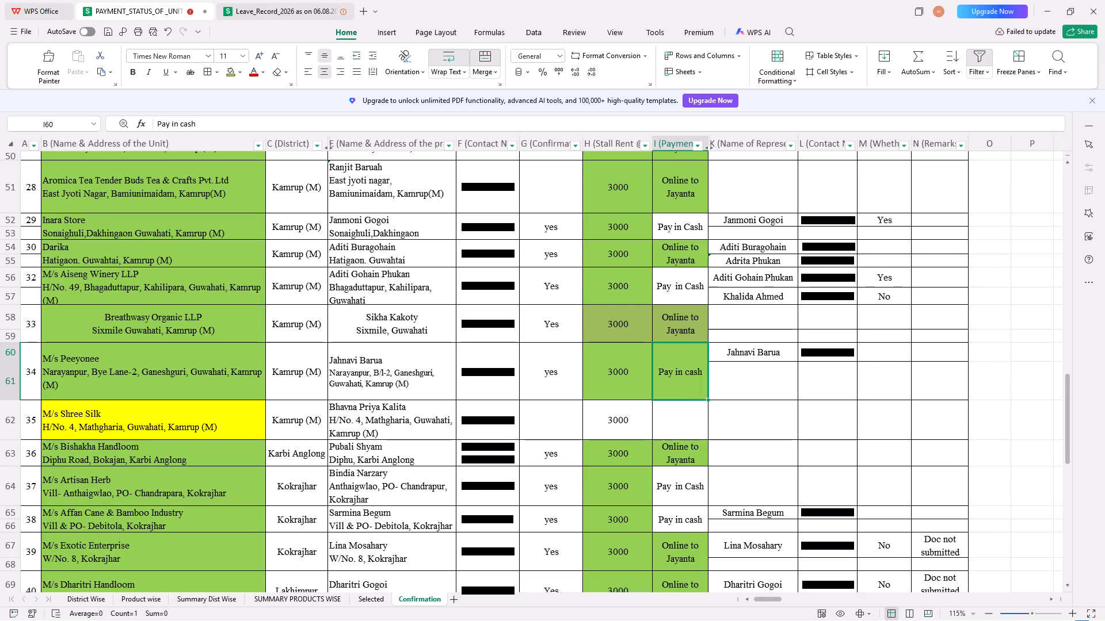
left_click(99, 326)
scroll(35, 395, "up", 3)
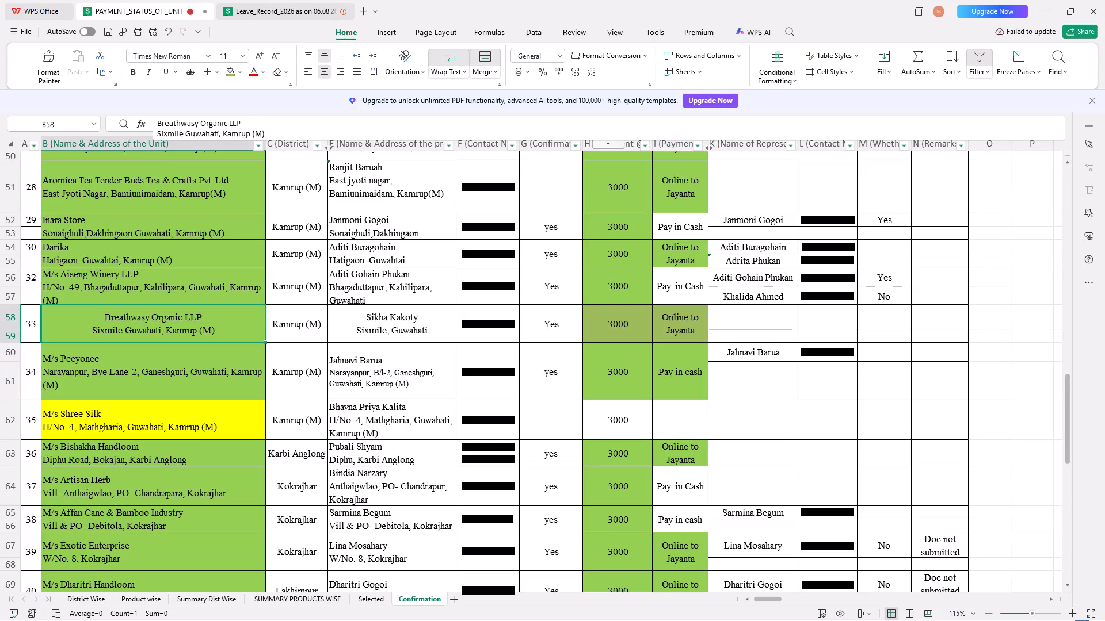
left_click_drag(31, 312, 30, 323)
left_click(483, 57)
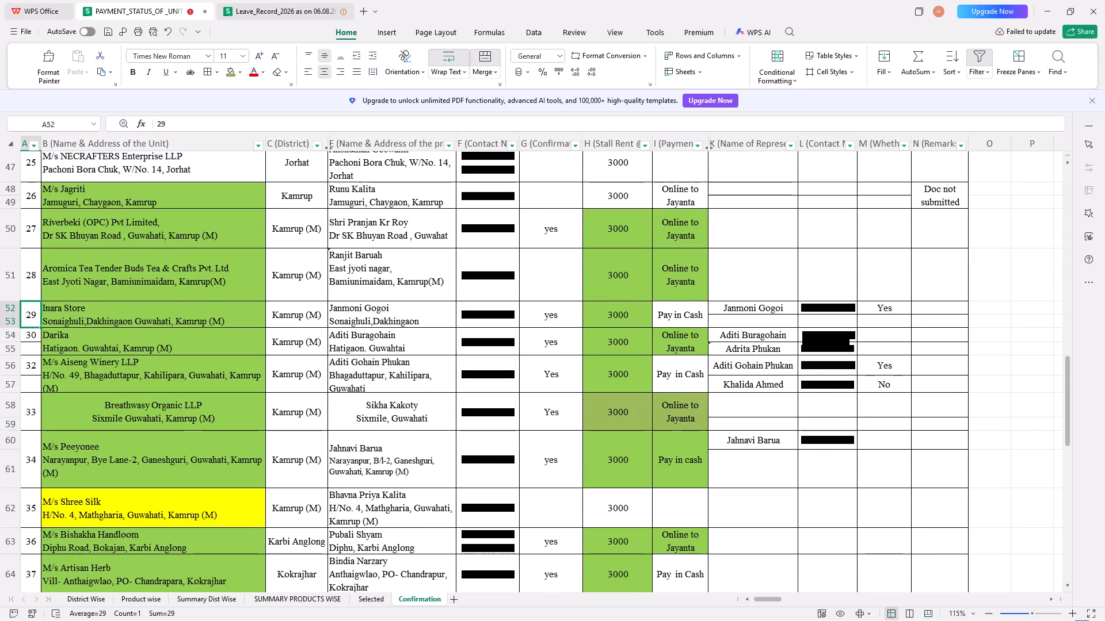
left_click_drag(32, 332, 33, 354)
left_click(486, 56)
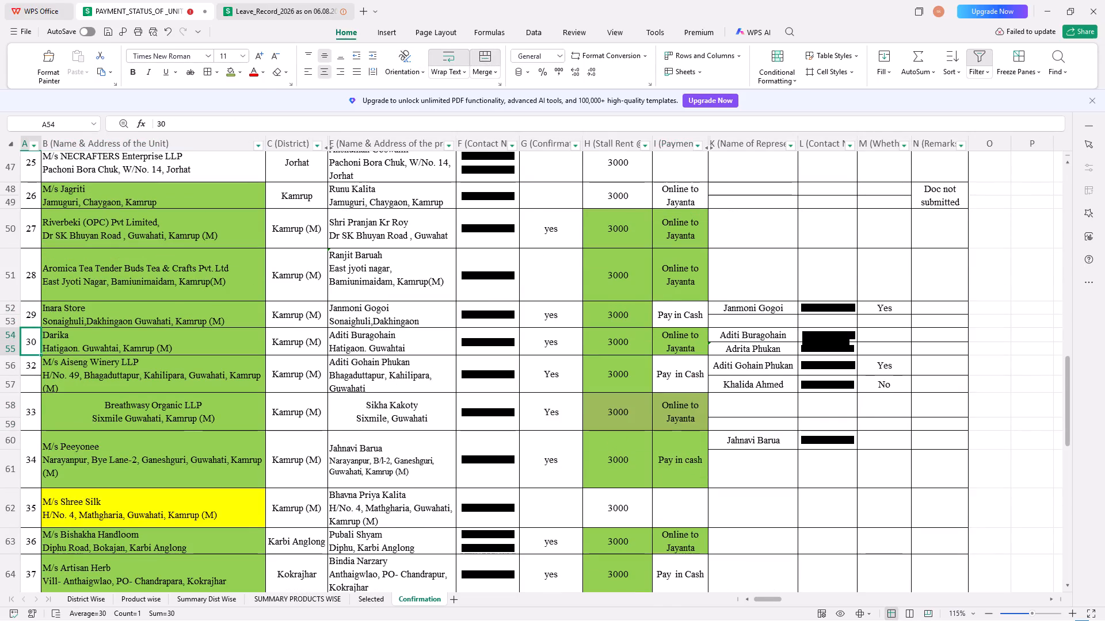
Set M/s Aiseng Winery LLP's serial number to 31 and merge and centre it across rows 56 and 57.
double_click(37, 364)
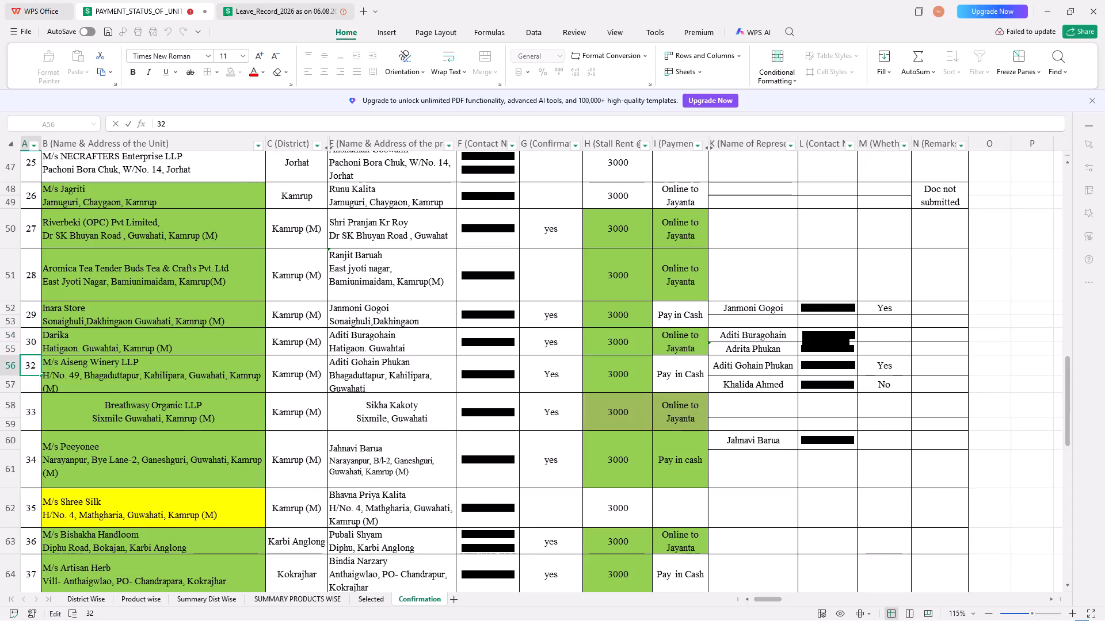
key("BackSpace")
key("1")
left_click(74, 408)
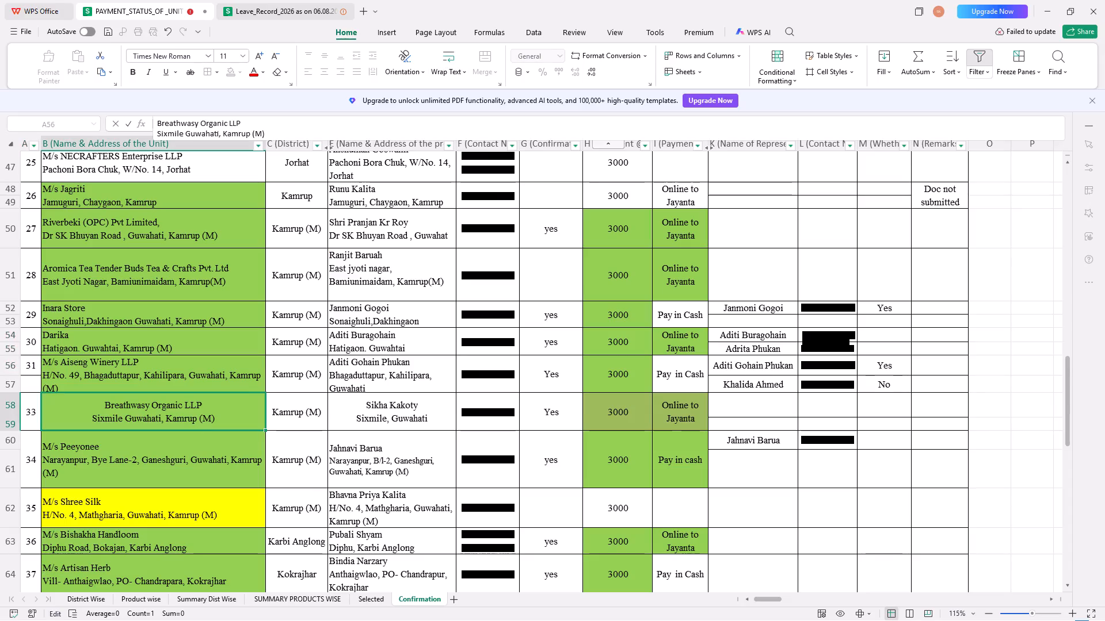
left_click_drag(35, 363, 35, 381)
left_click(487, 60)
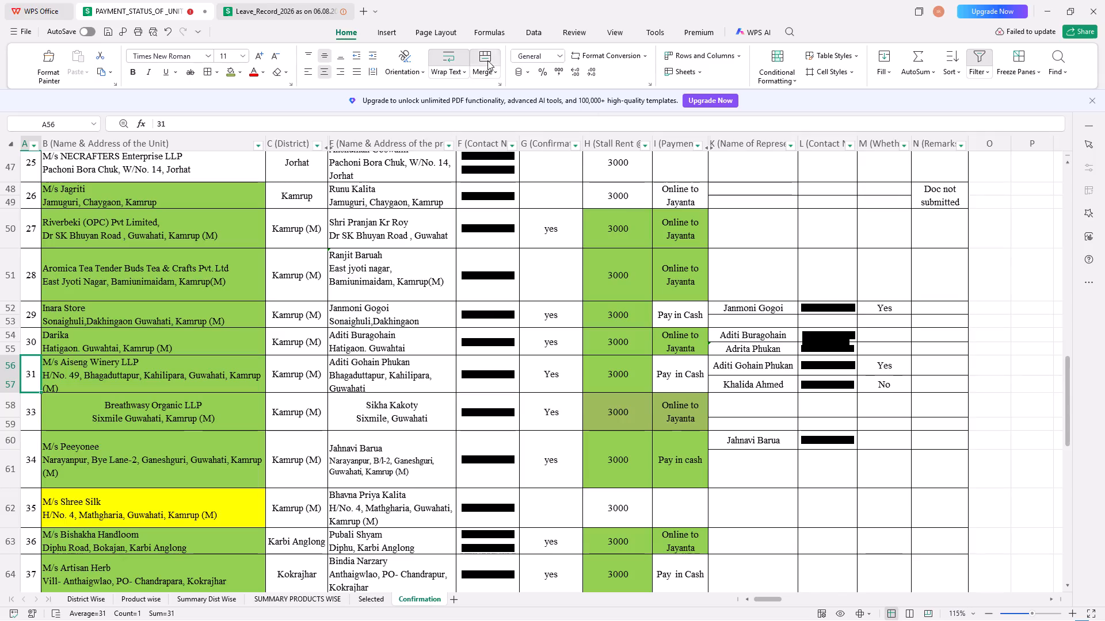
left_click(129, 404)
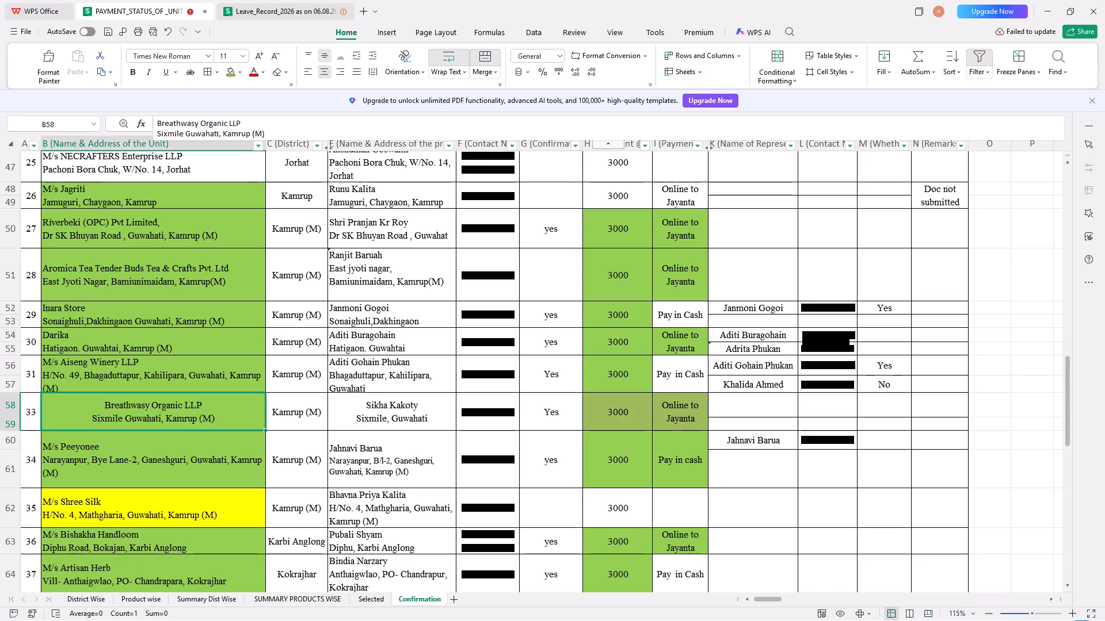
Save the workbook.
key("ctrl+s")
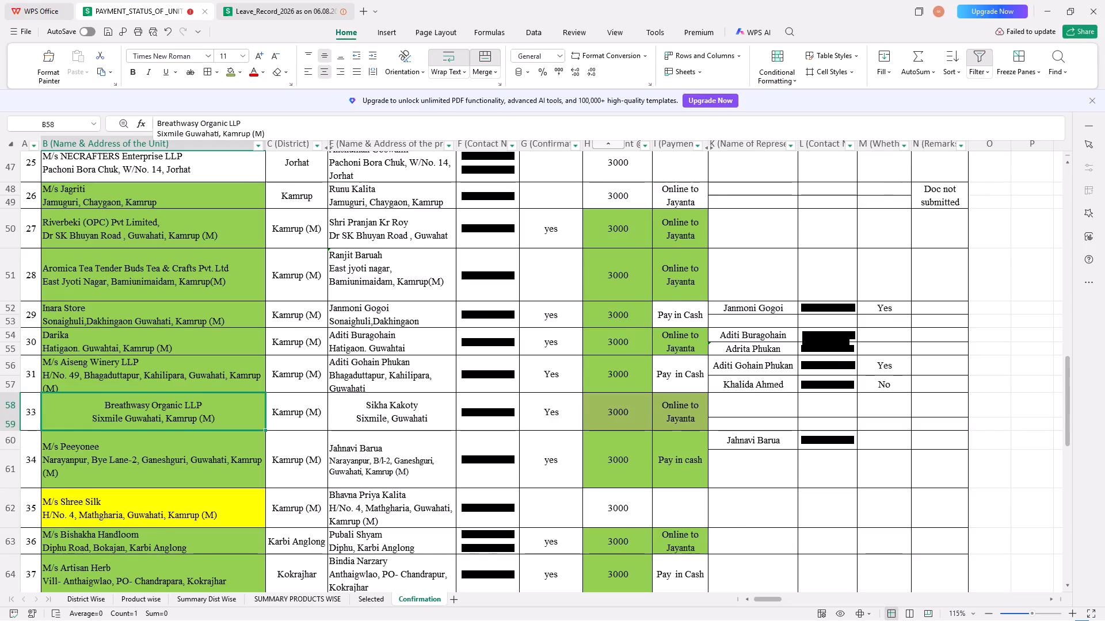
Review the whole Confirmation list, from the first unit to the withdrawn units, for serial numbering and cell layout.
scroll(233, 555, "up", 15)
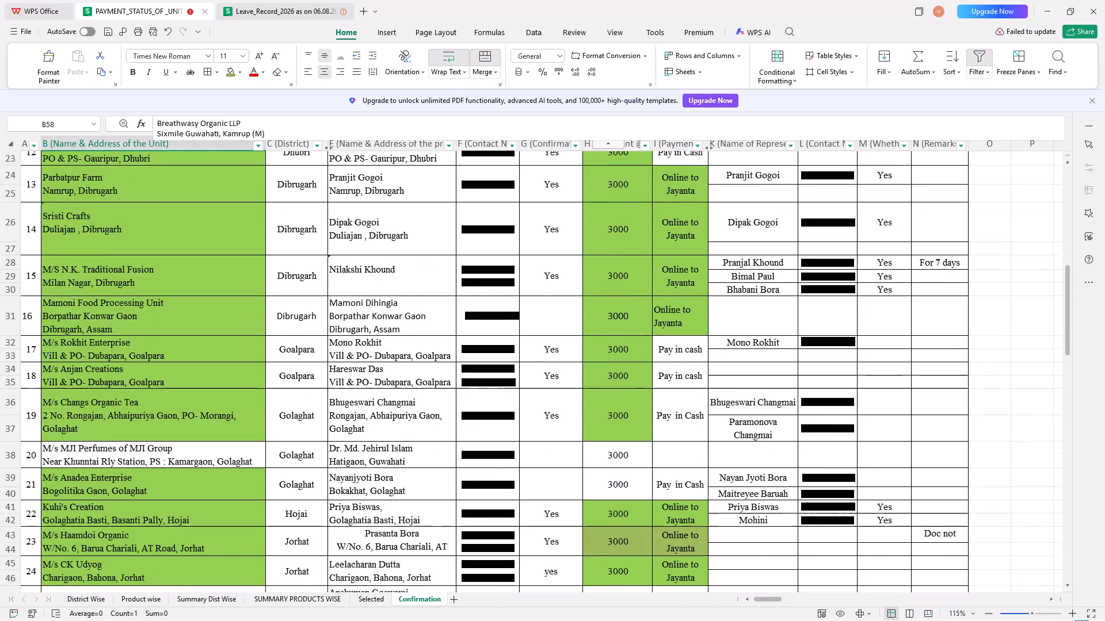
scroll(272, 546, "up", 18)
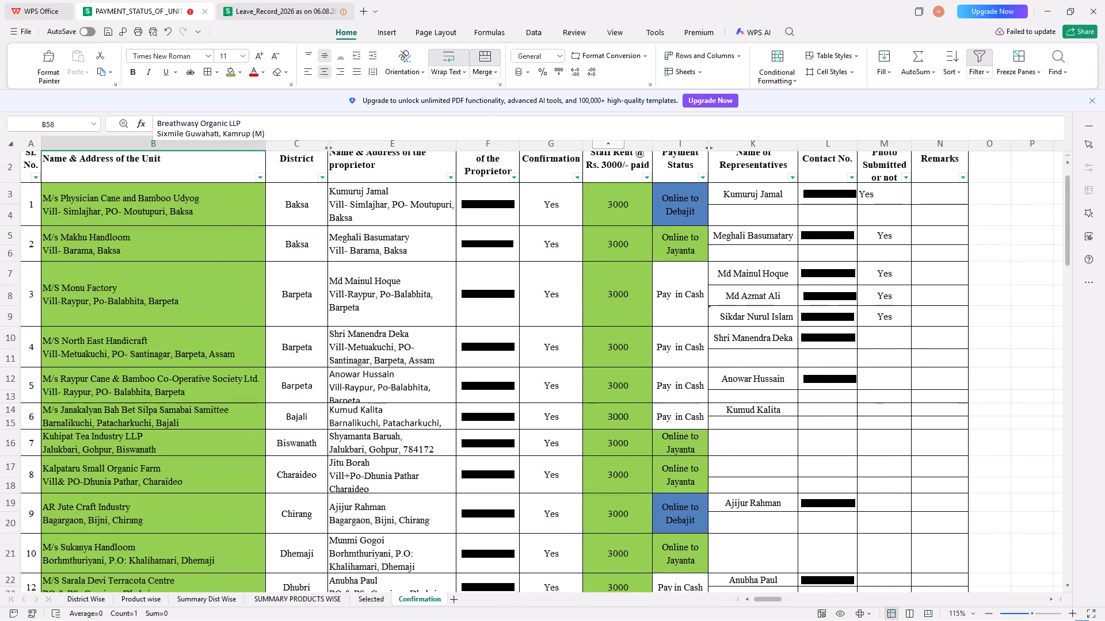
scroll(290, 521, "up", 3)
scroll(302, 497, "down", 20)
scroll(302, 497, "down", 3)
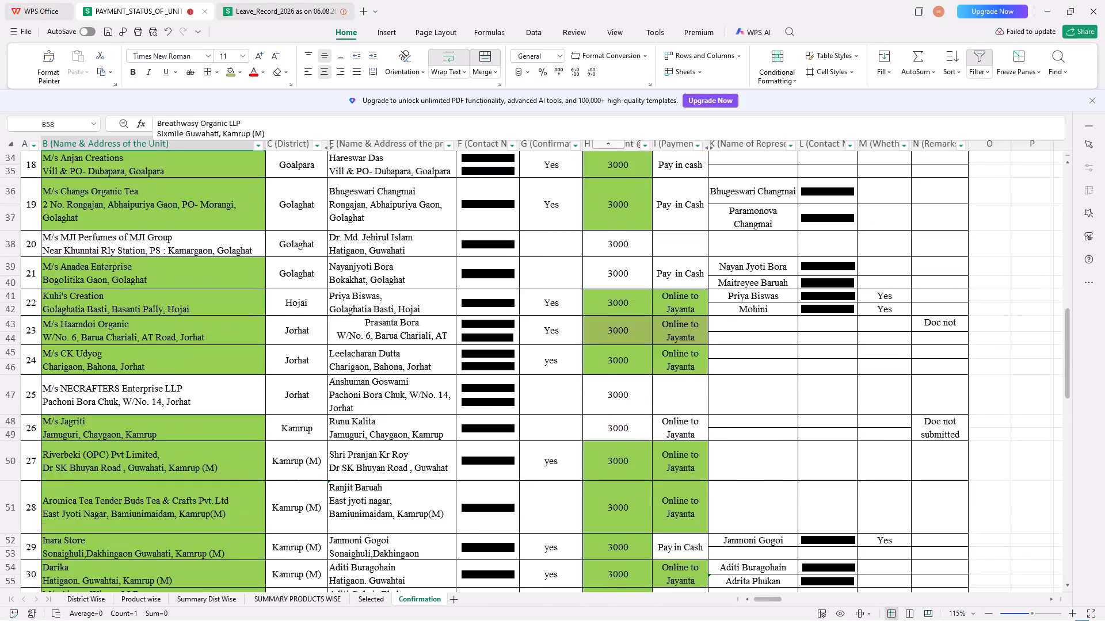
scroll(314, 486, "down", 20)
scroll(314, 486, "down", 13)
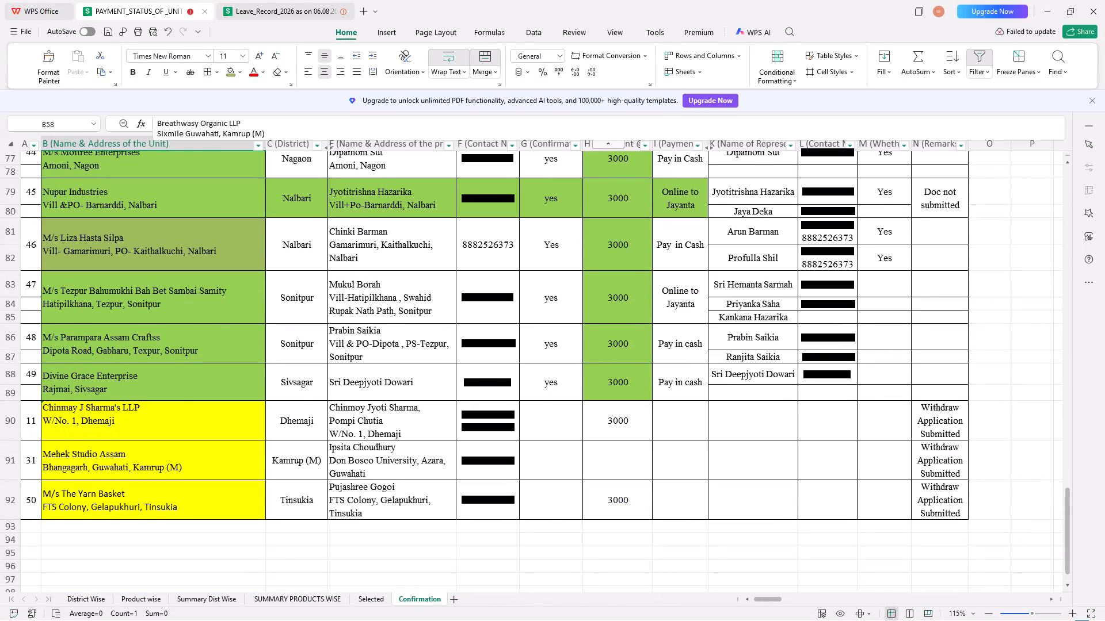
scroll(331, 478, "up", 6)
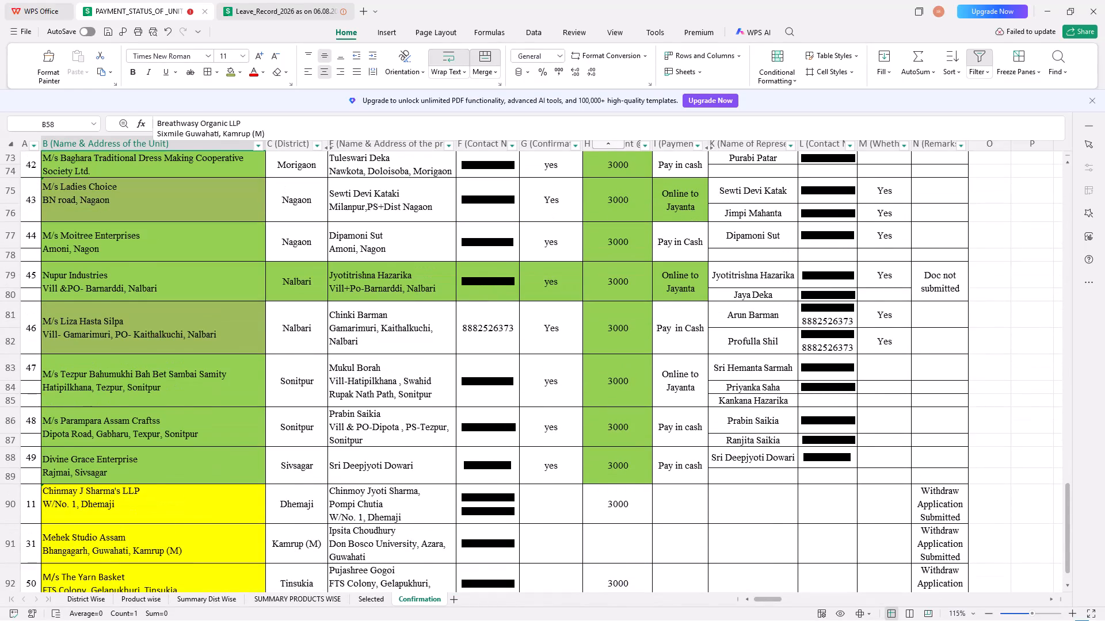
scroll(334, 494, "up", 20)
scroll(334, 494, "up", 3)
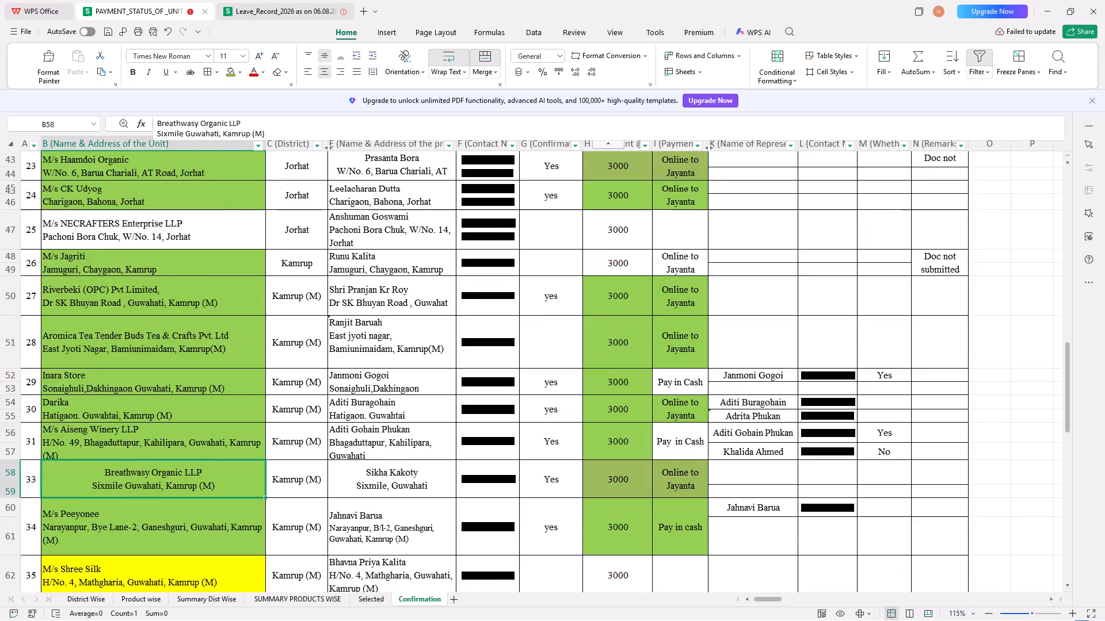
scroll(334, 494, "up", 16)
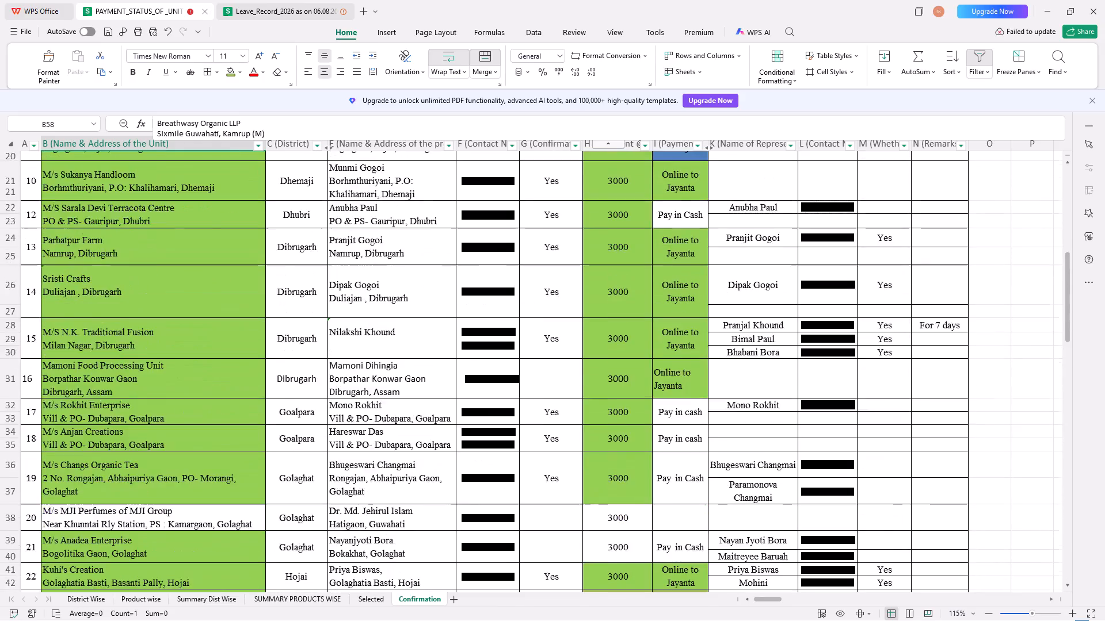
scroll(334, 494, "up", 5)
scroll(334, 494, "down", 20)
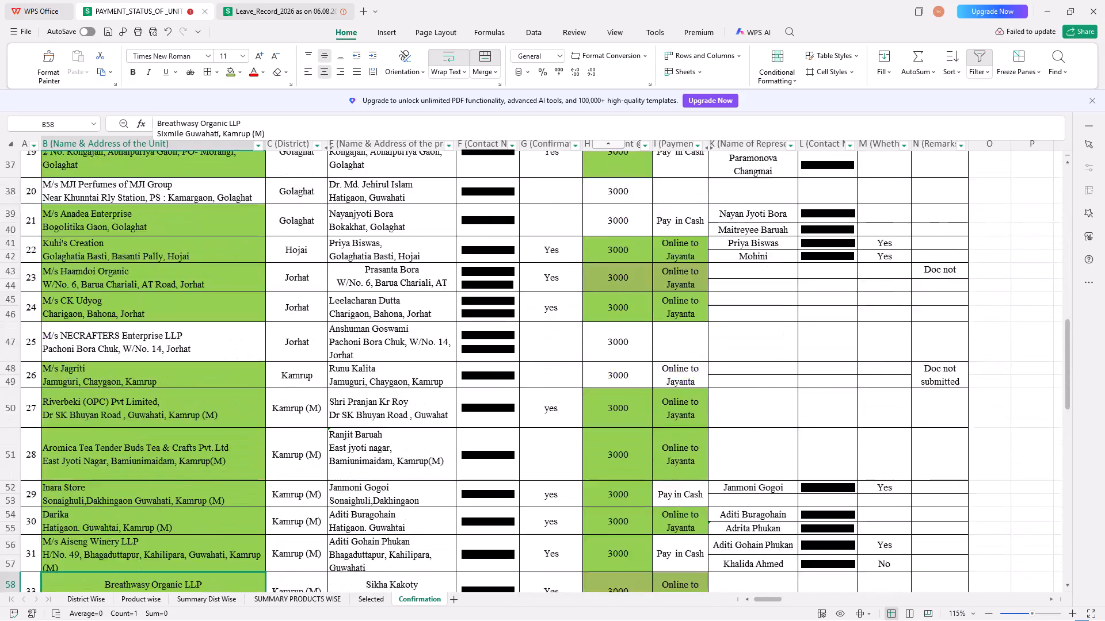
scroll(334, 494, "down", 14)
scroll(130, 480, "down", 7)
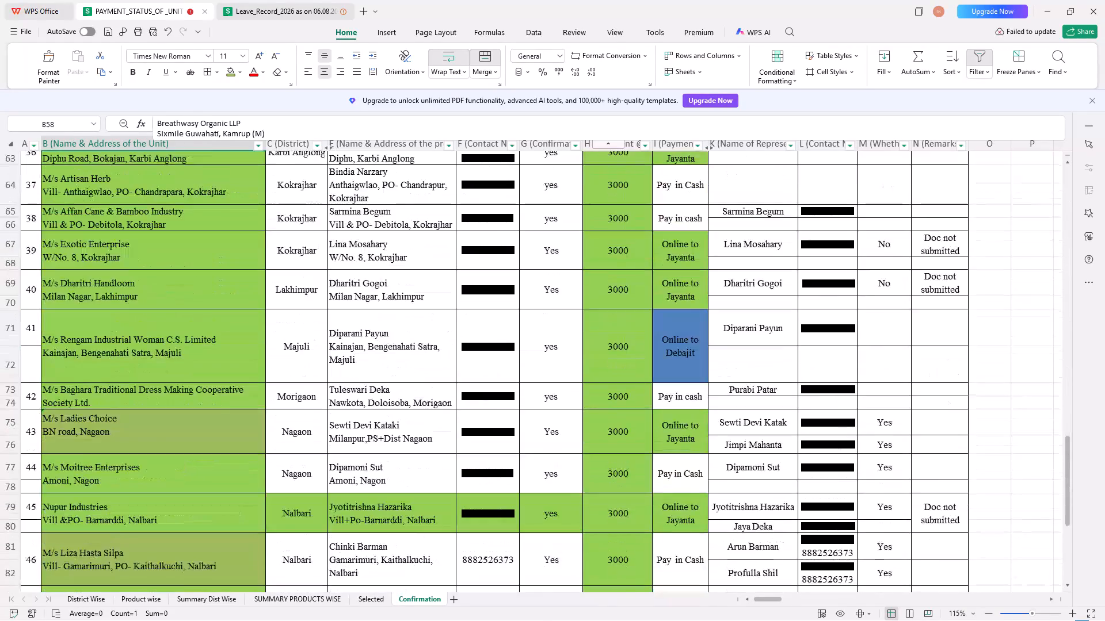
scroll(132, 474, "down", 12)
Merge and centre serial number cells 44 (M/s Moitree Enterprises) and 45 (Nupur Industries), each with the blank cell below it.
scroll(132, 474, "up", 10)
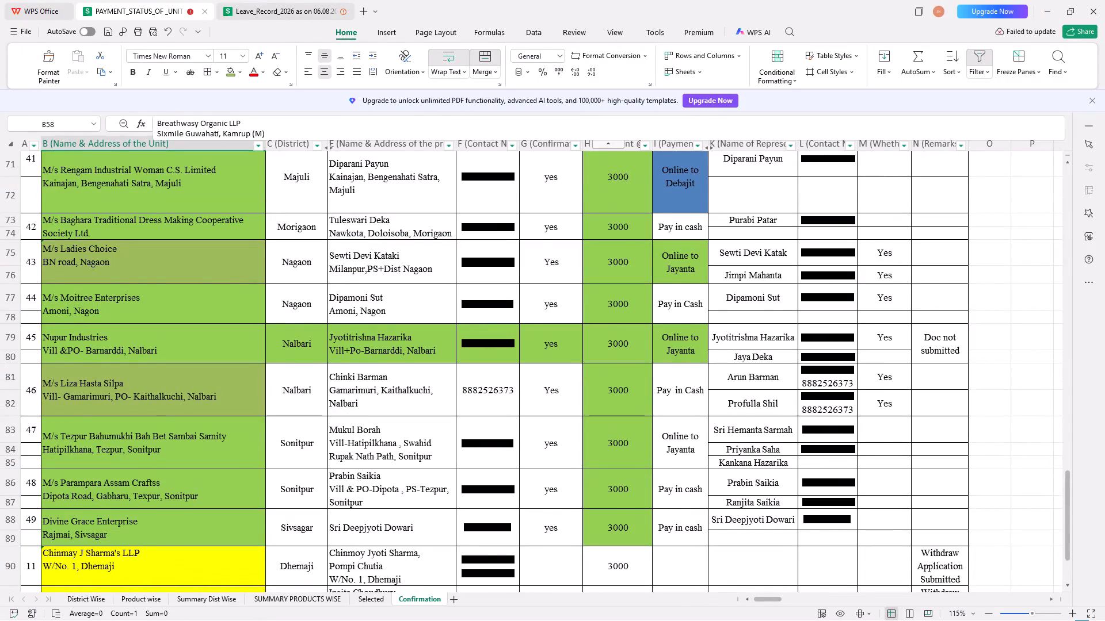
scroll(115, 459, "up", 5)
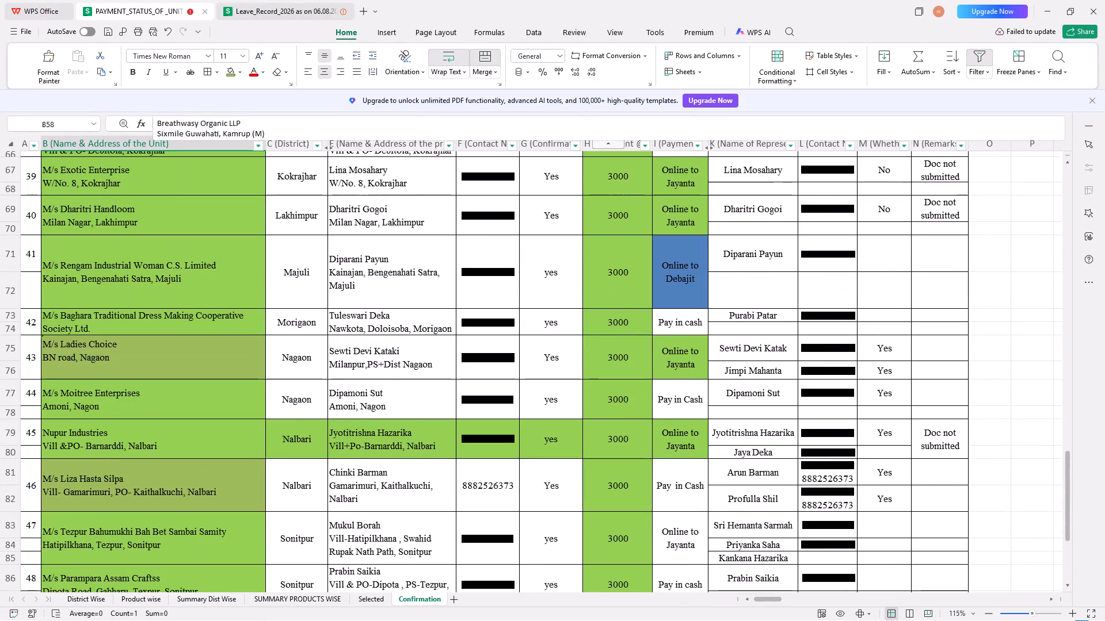
left_click_drag(28, 450, 28, 471)
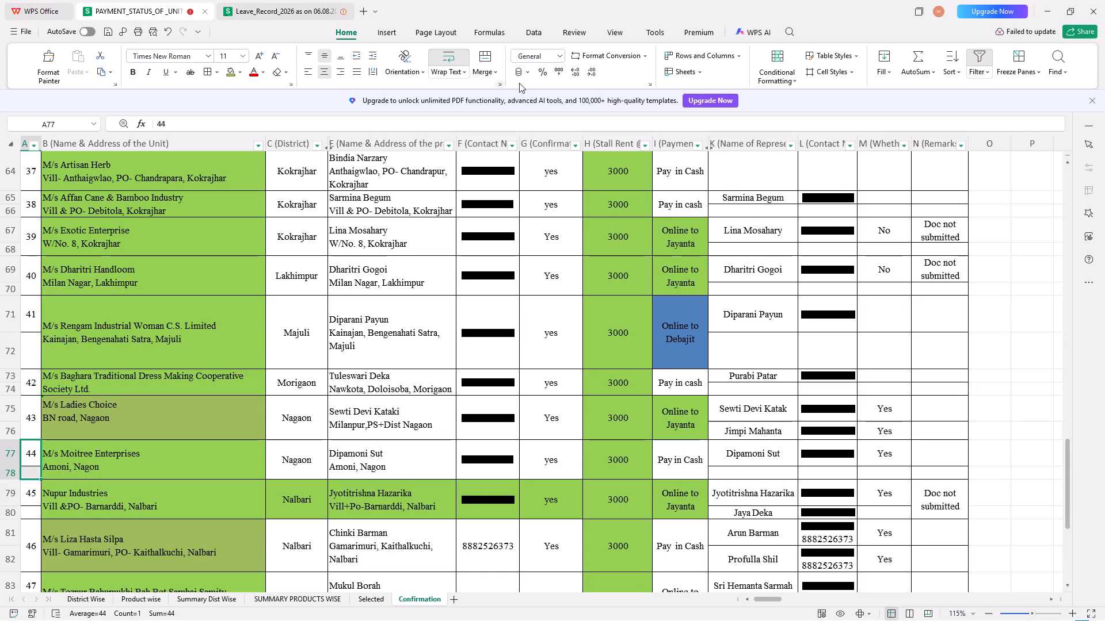
left_click(486, 53)
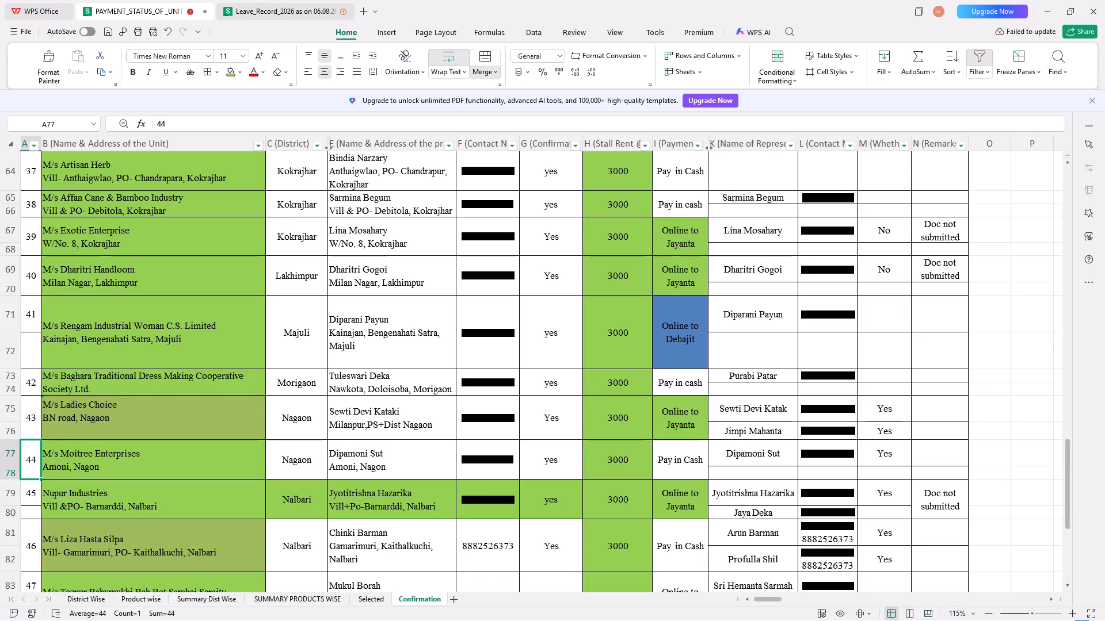
left_click_drag(35, 493, 34, 510)
left_click(486, 56)
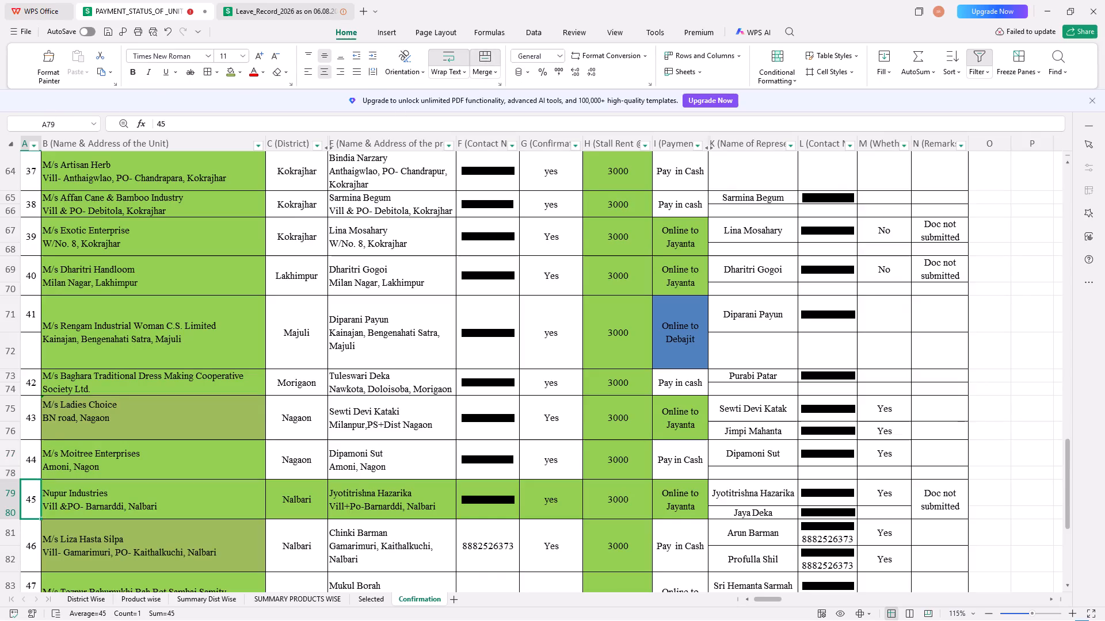
Merge and centre the serial number 47 cell of M/s Tezpur Bahumukhi Bah Bet Sambai Samity across rows 83 to 85.
scroll(60, 459, "down", 2)
left_click_drag(33, 517, 30, 540)
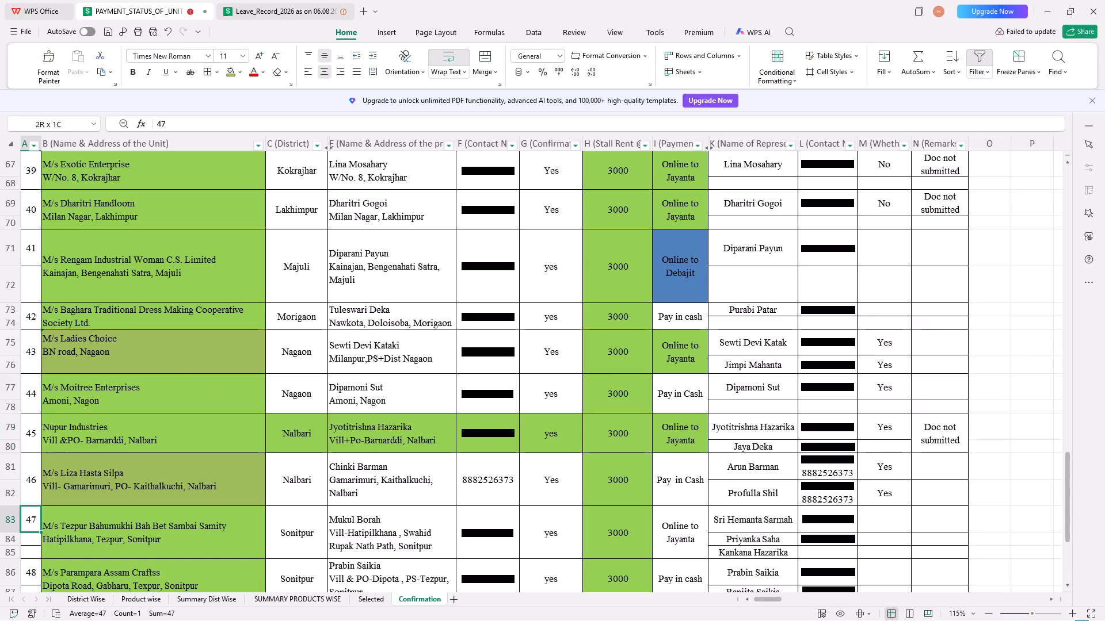
left_click_drag(30, 540, 30, 547)
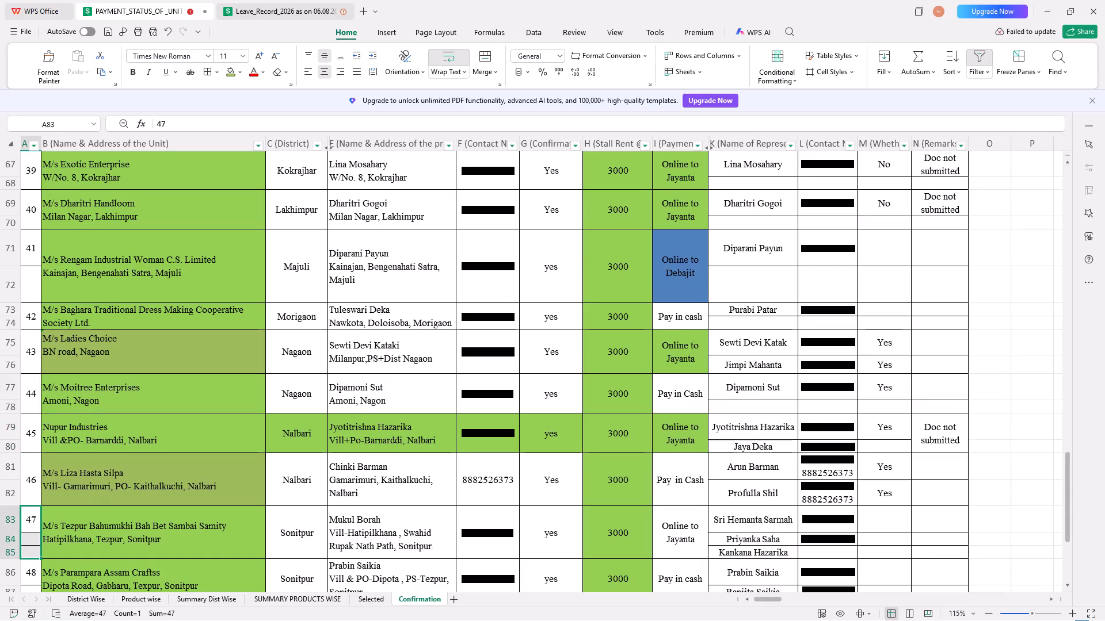
left_click(485, 57)
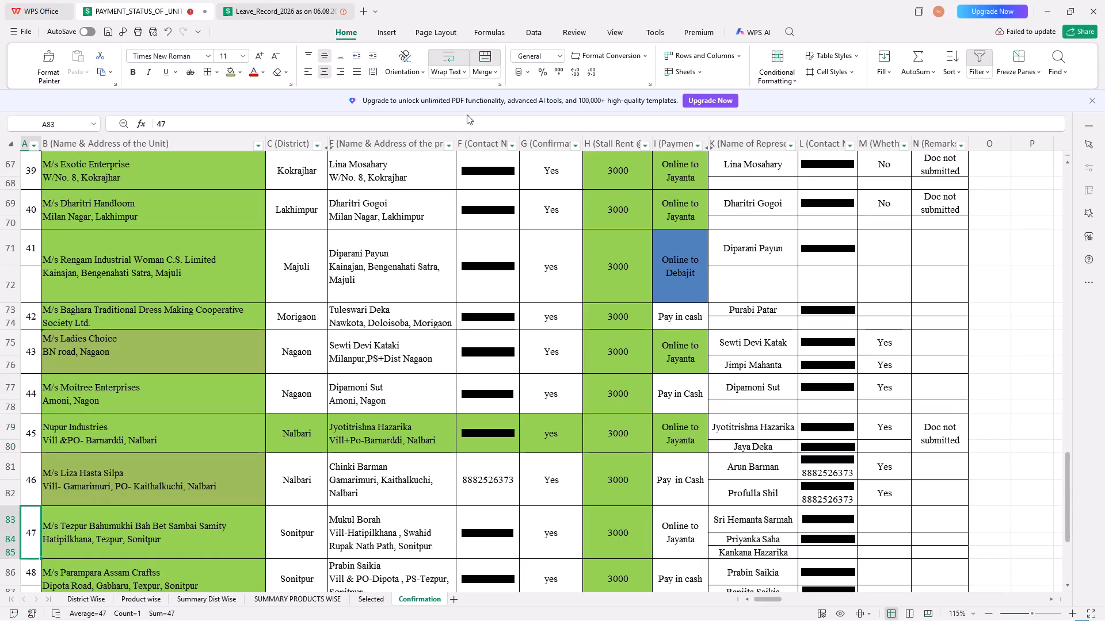
Merge and centre serial number cells 48 (M/s Parampara Assam Craftss) and 49 (Divine Grace Enterprise), each with the blank cell below it.
scroll(196, 517, "down", 3)
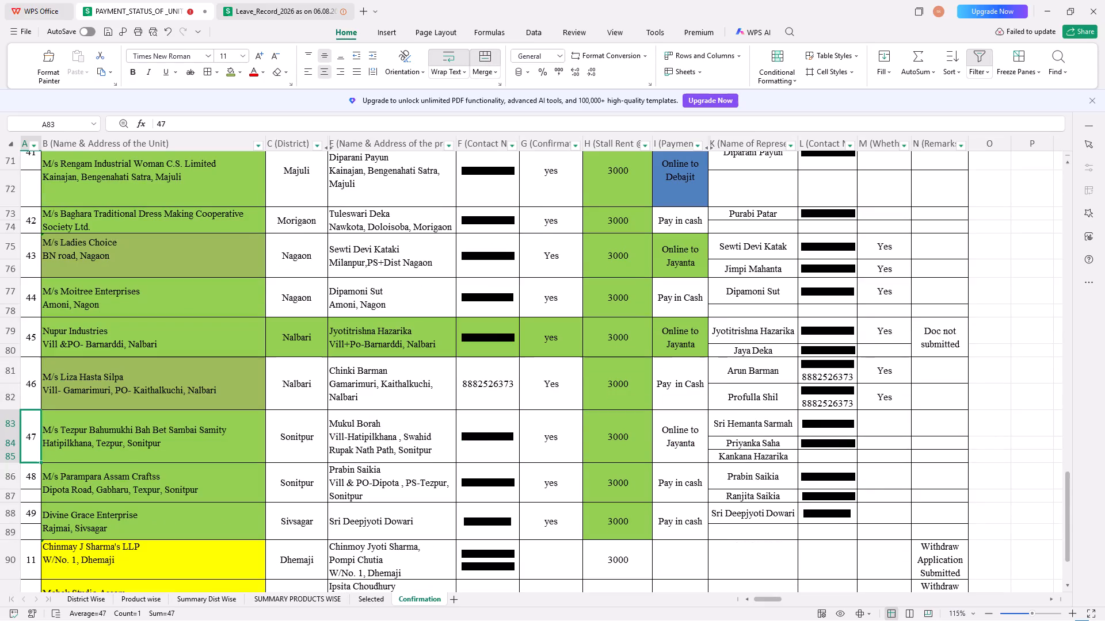
left_click_drag(33, 473, 33, 496)
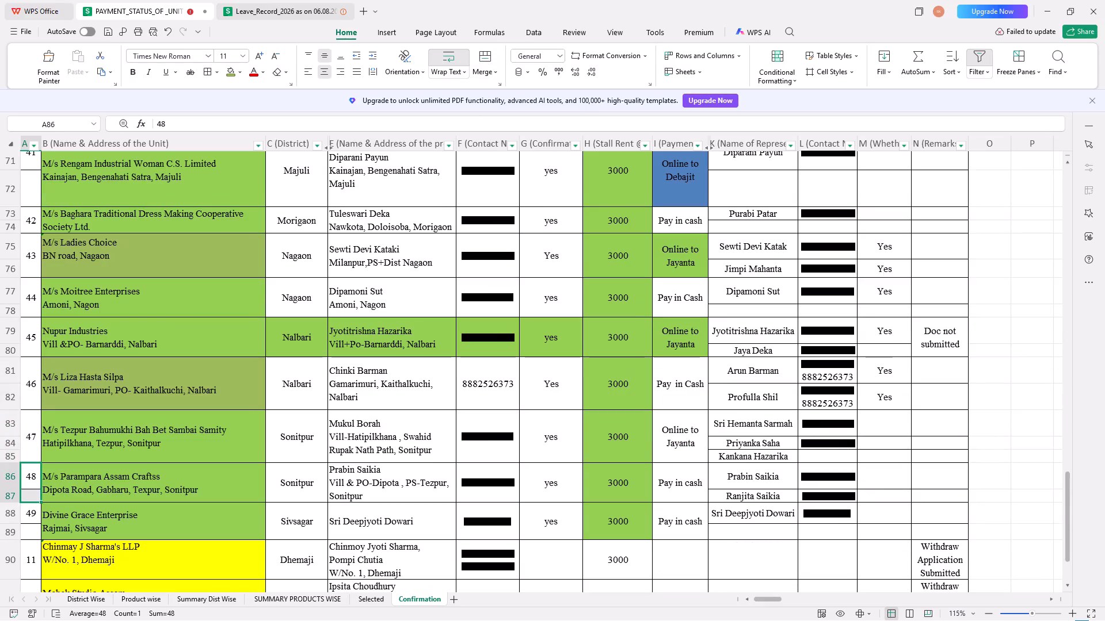
left_click(487, 61)
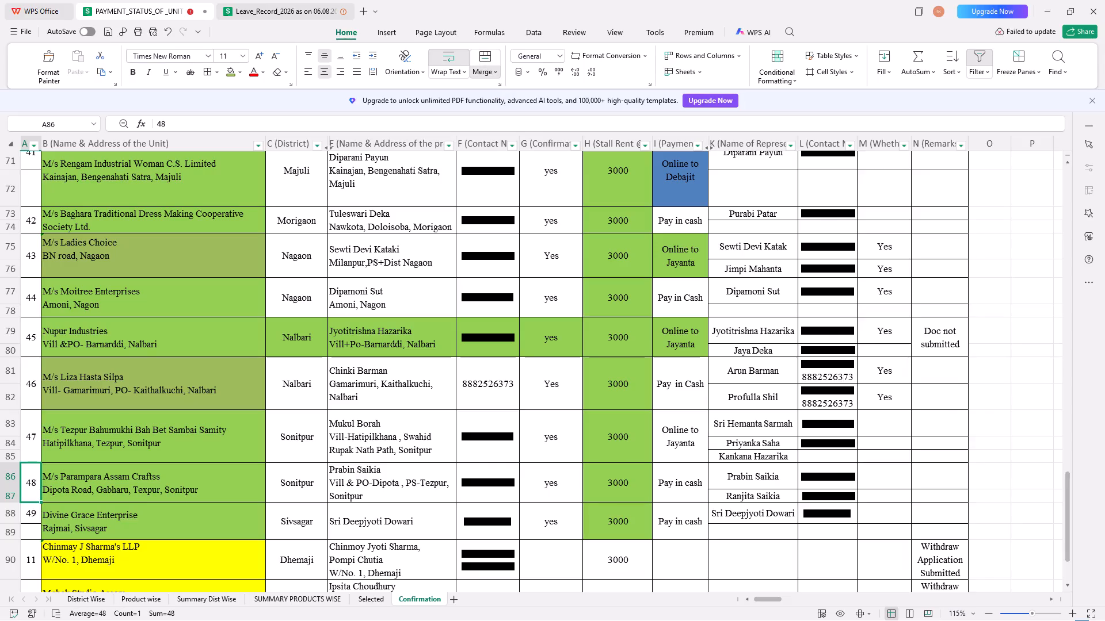
left_click_drag(33, 513, 33, 529)
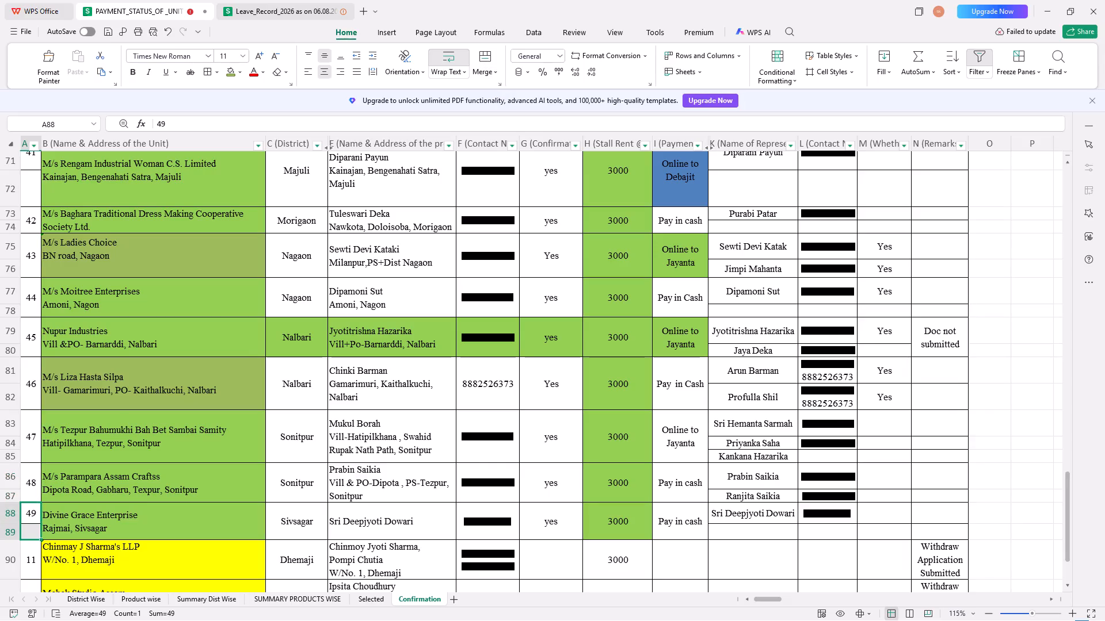
left_click(492, 62)
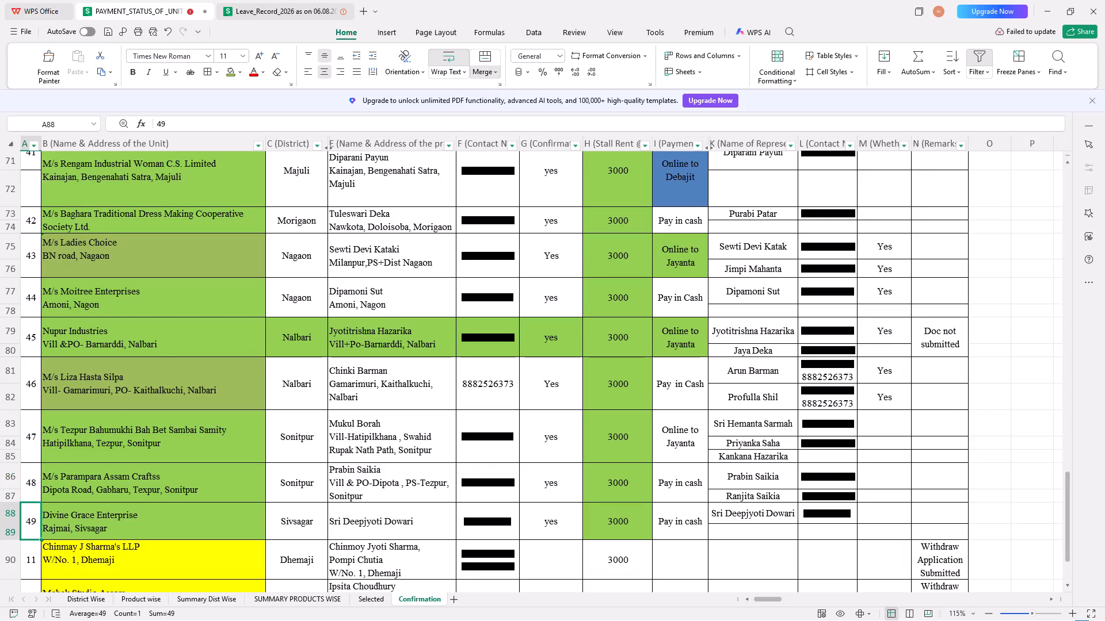
Reduce row 72, the lower row of M/s Rengam Industrial Woman C.S. Limited, to about half its height.
scroll(59, 539, "down", 3)
scroll(241, 486, "up", 3)
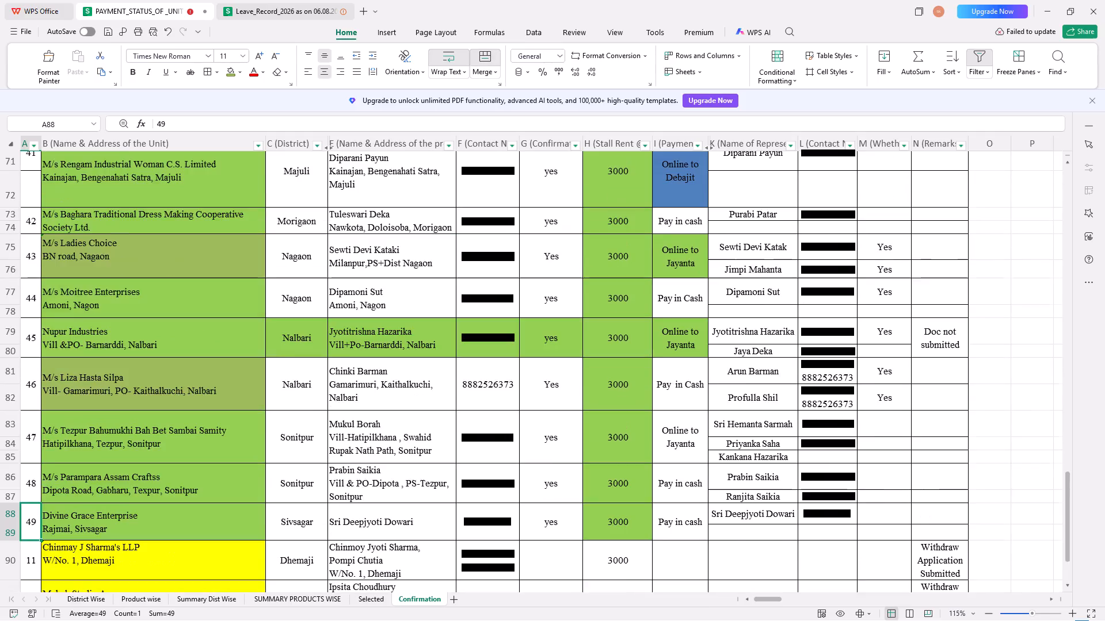
scroll(237, 496, "up", 9)
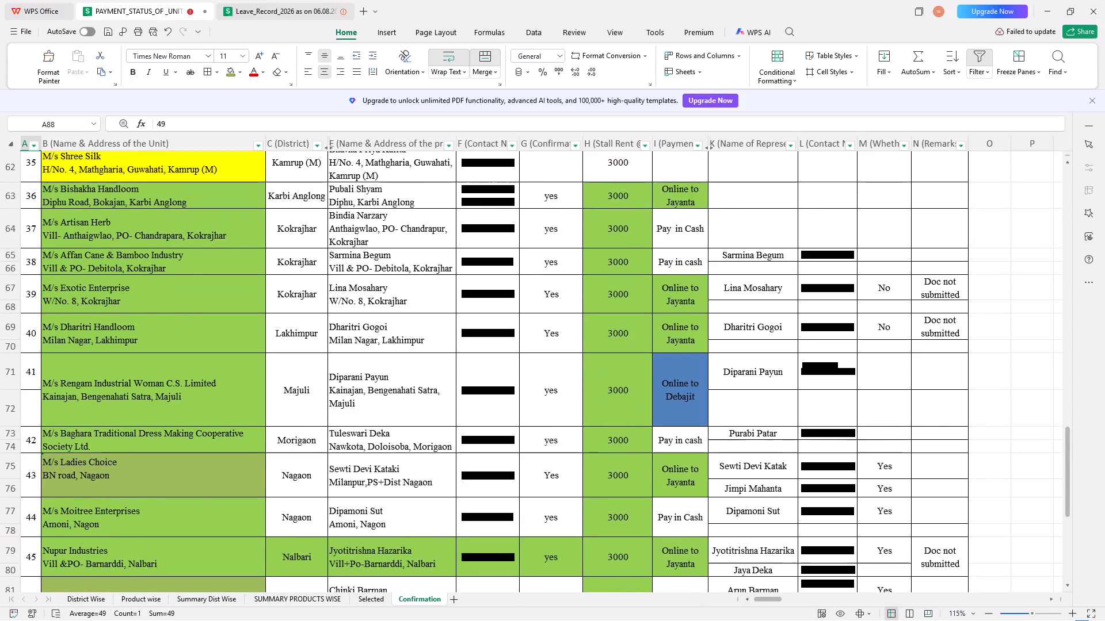
left_click_drag(16, 493, 13, 477)
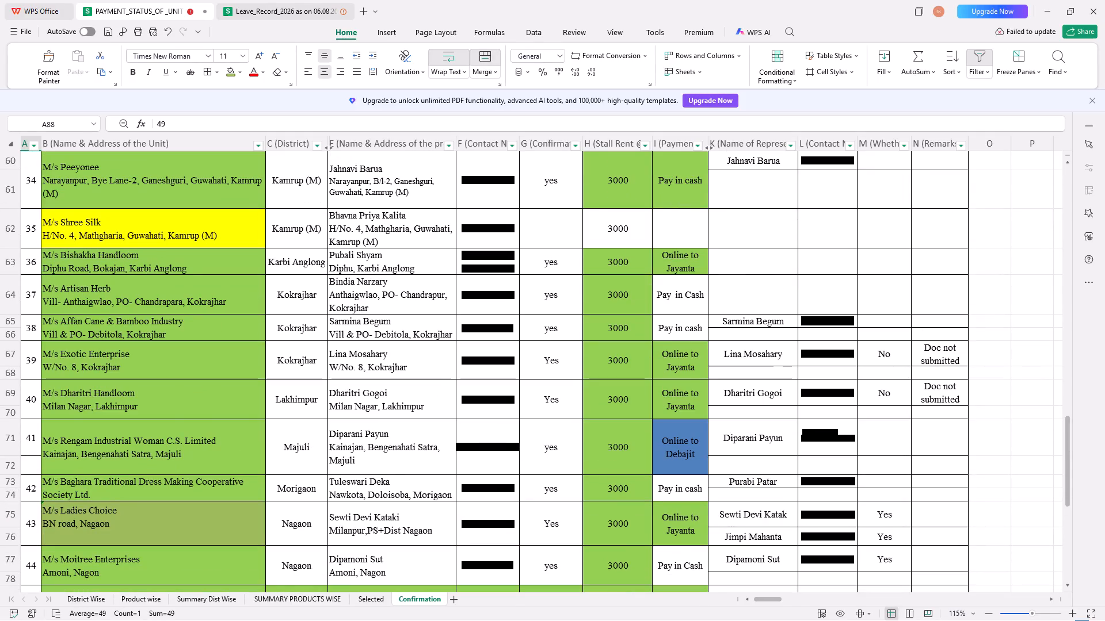
Slightly reduce the height of row 71, the upper row of M/s Rengam Industrial Woman C.S. Limited.
left_click_drag(17, 458, 18, 447)
Merge and centre the serial number 41 cell of M/s Rengam Industrial Woman C.S. Limited across rows 71 and 72.
left_click_drag(31, 430, 31, 430)
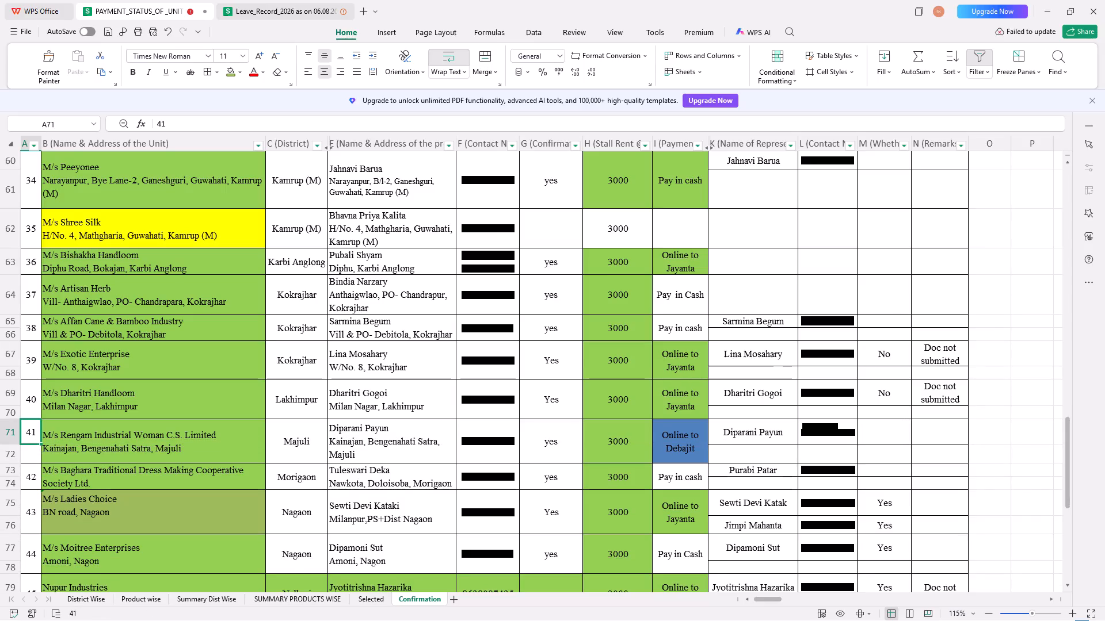
left_click_drag(31, 430, 36, 459)
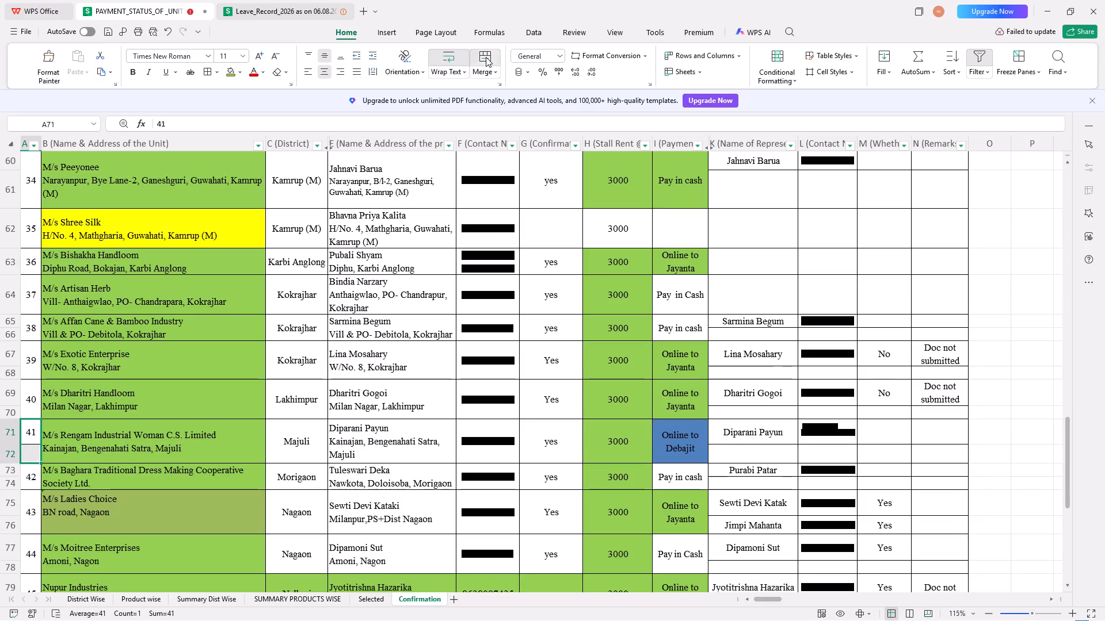
left_click(486, 57)
Insert a blank row 39 below M/s MJI Perfumes of MJI Group, above M/s Anadea Enterprise.
left_click(147, 419)
scroll(88, 477, "up", 7)
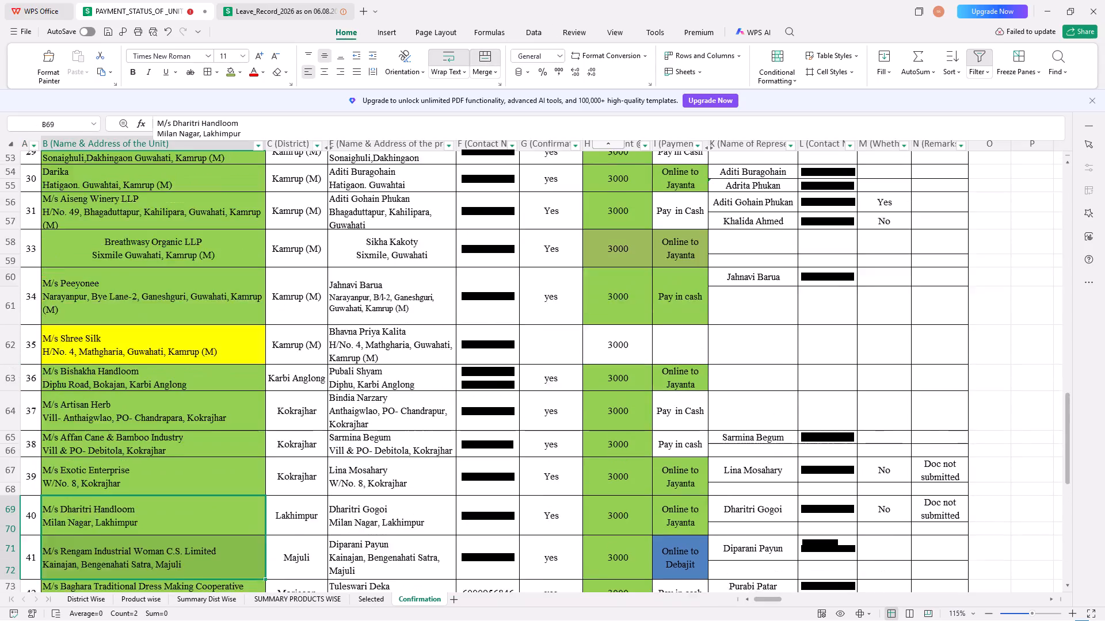
scroll(88, 477, "up", 16)
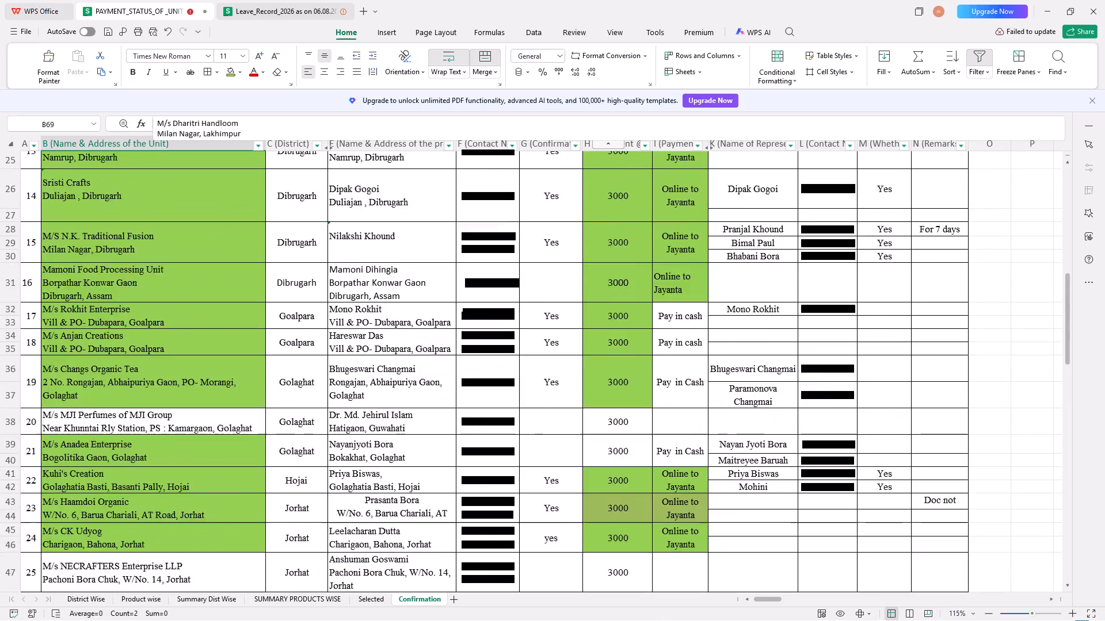
scroll(92, 470, "up", 2)
left_click(73, 486)
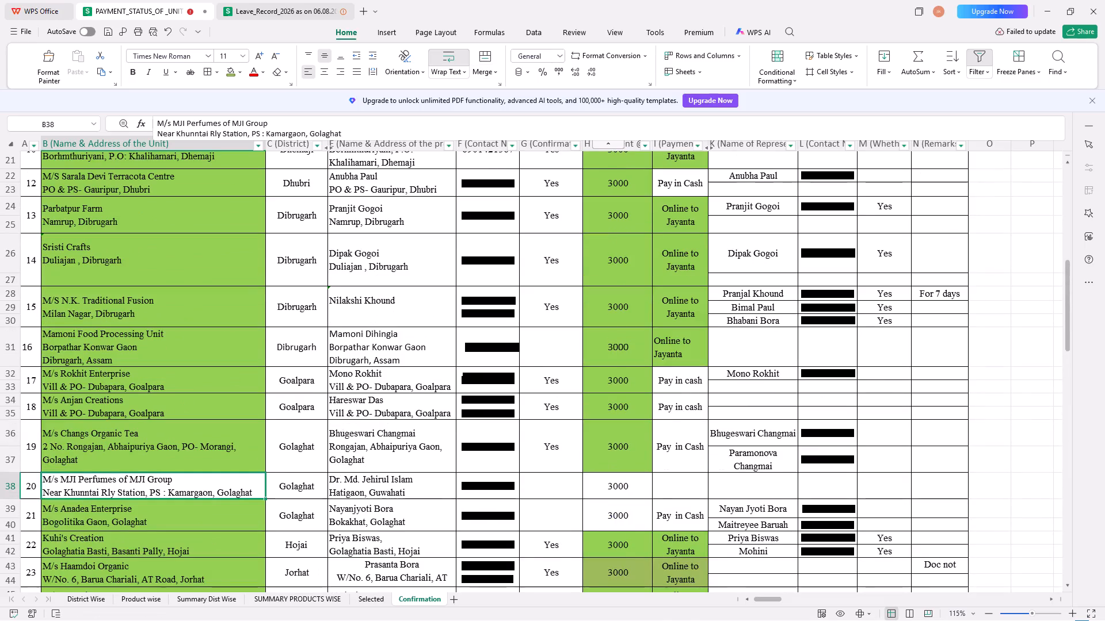
left_click(10, 490)
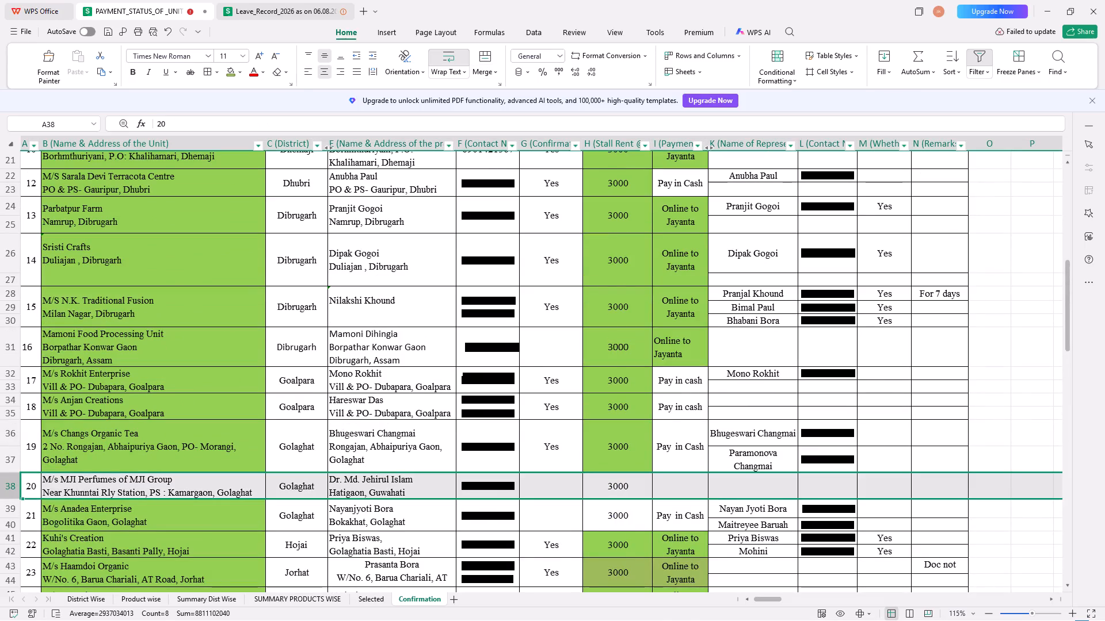
left_click(13, 509)
left_click(71, 524)
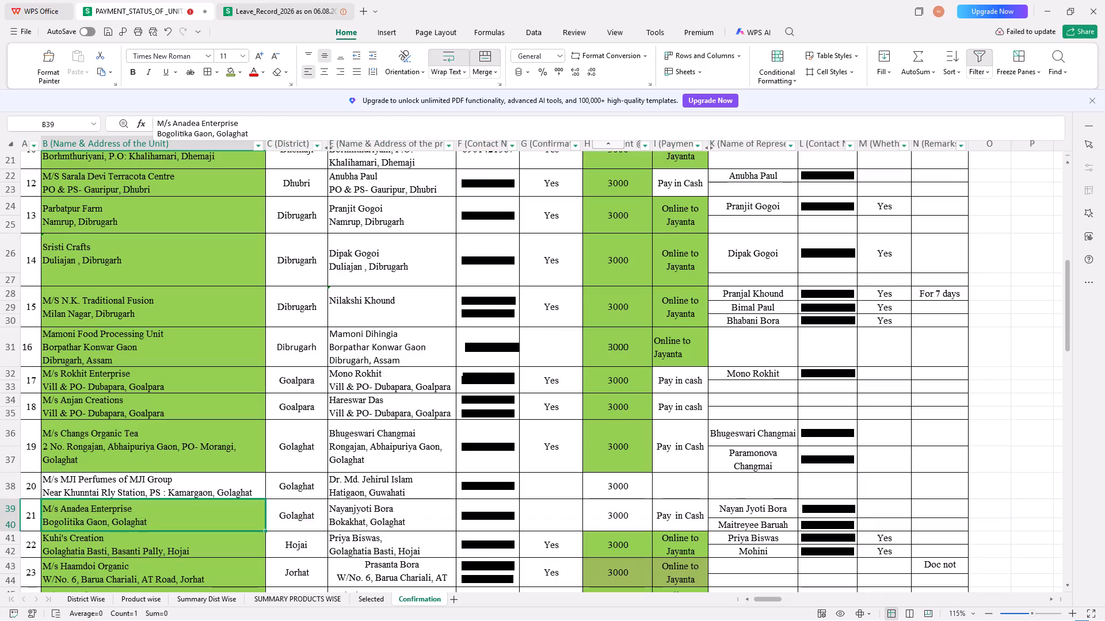
scroll(111, 515, "up", 2)
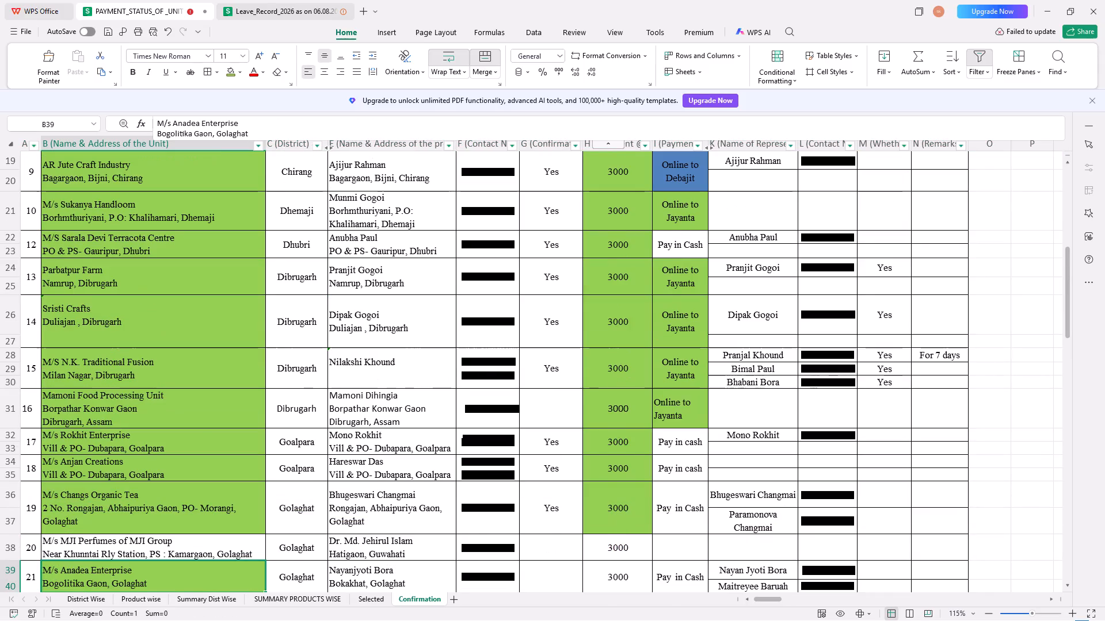
scroll(109, 506, "down", 1)
left_click(121, 441)
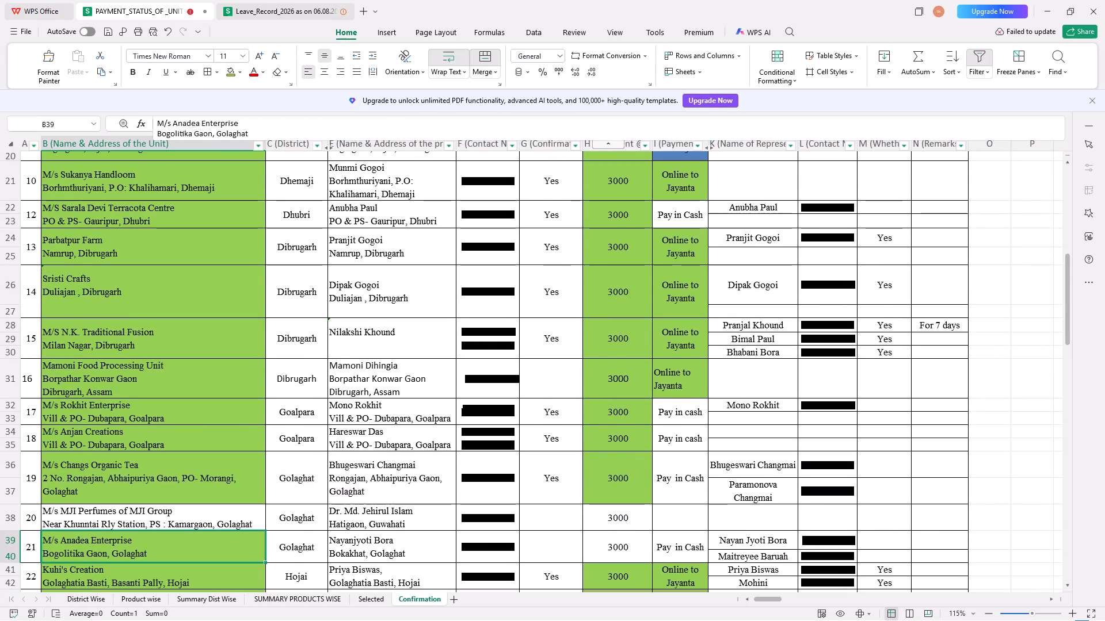
left_click(85, 523)
left_click(7, 518)
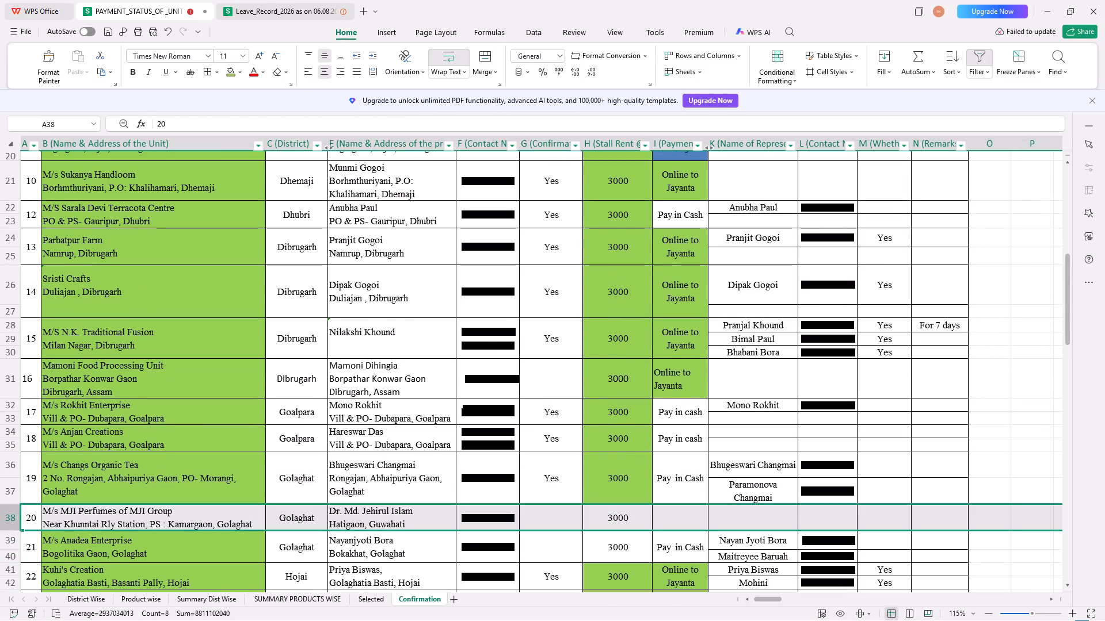
left_click(6, 537)
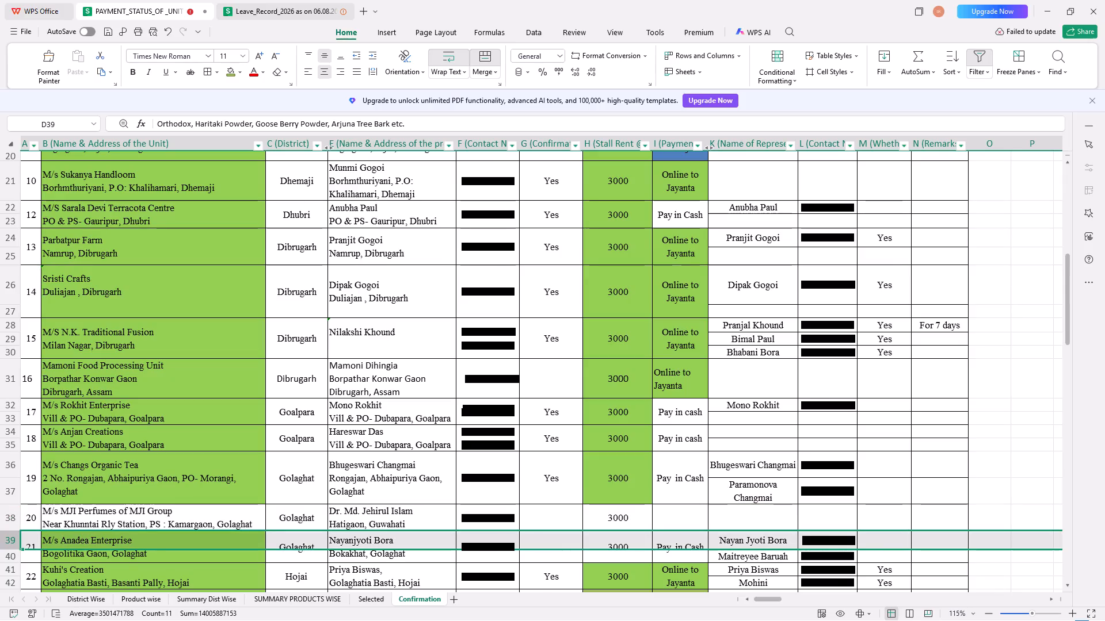
key("ctrl+shift+equal")
left_click(74, 538)
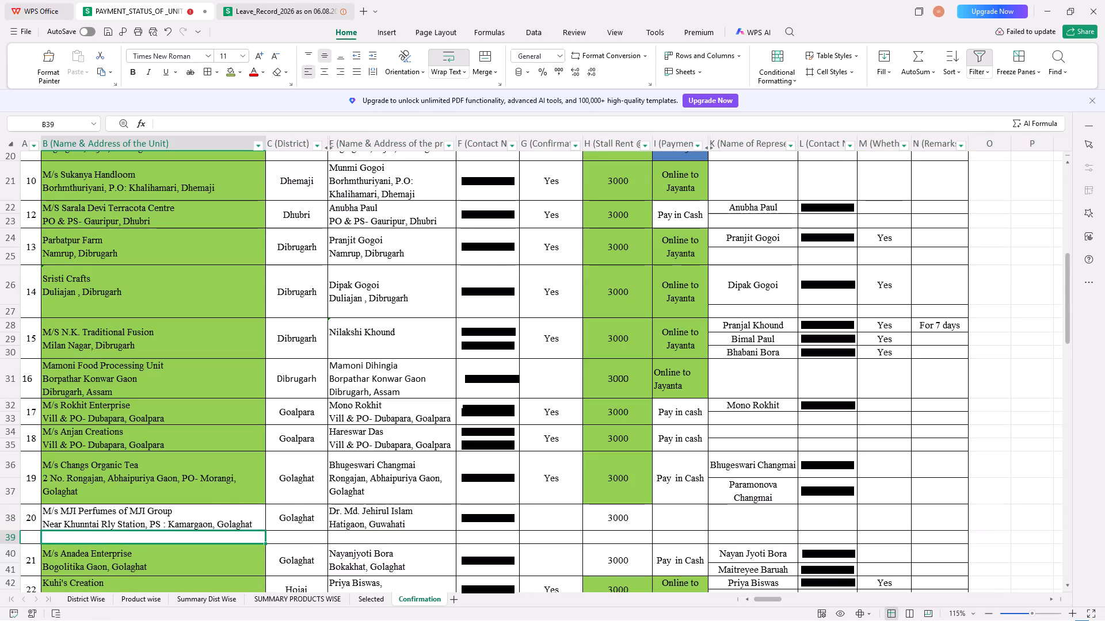
Merge and centre the unit name, serial number and district cells of M/s MJI Perfumes, each across rows 38 and 39.
left_click_drag(81, 517, 94, 538)
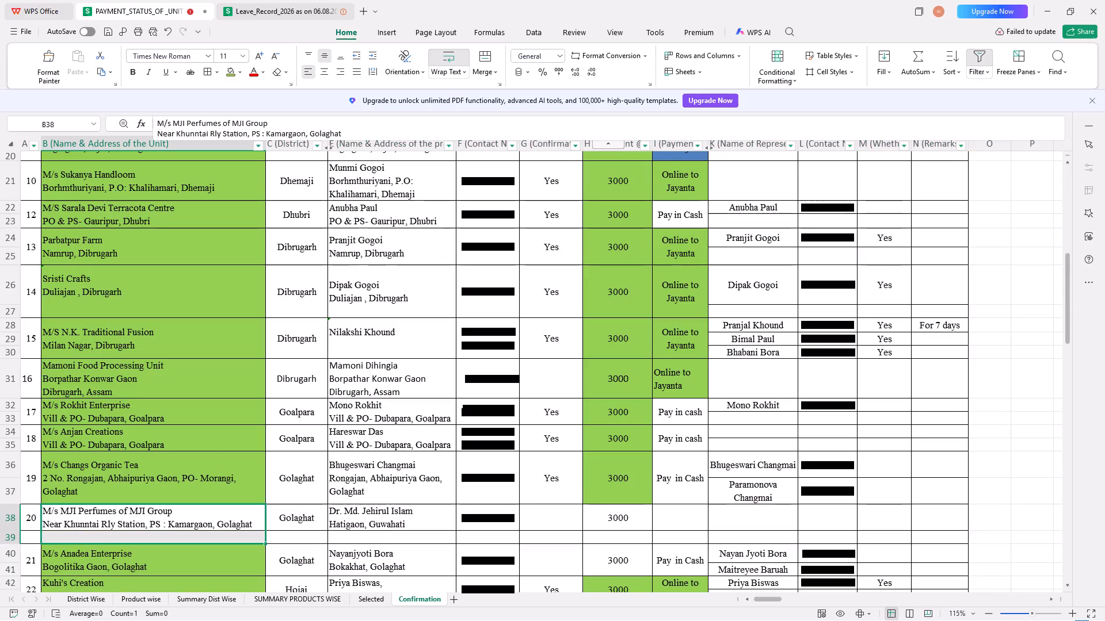
left_click(483, 53)
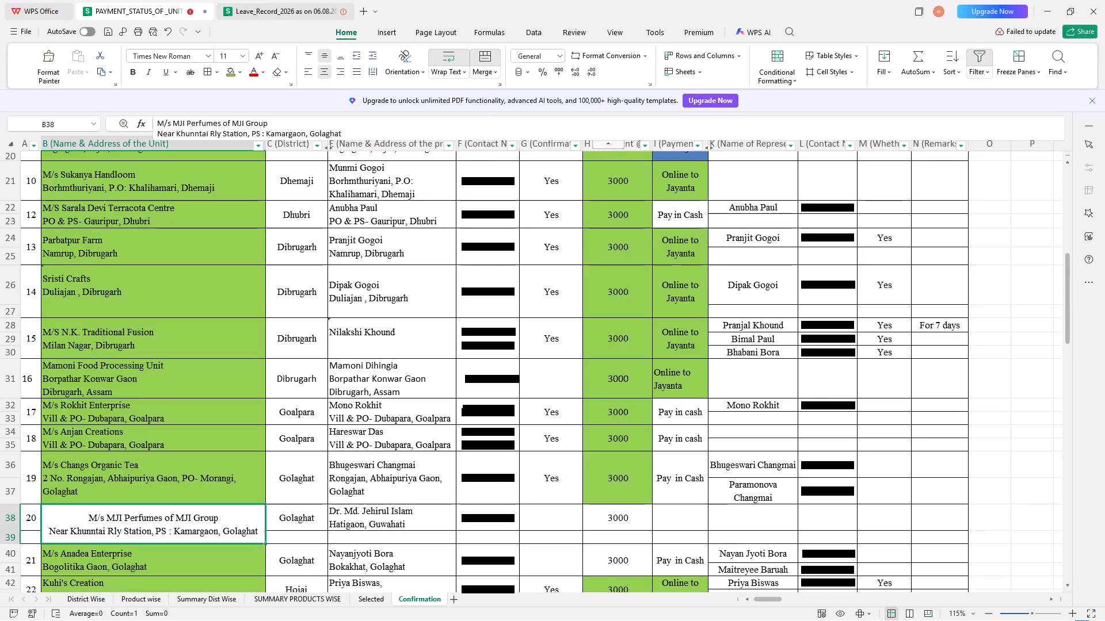
left_click_drag(31, 523, 31, 531)
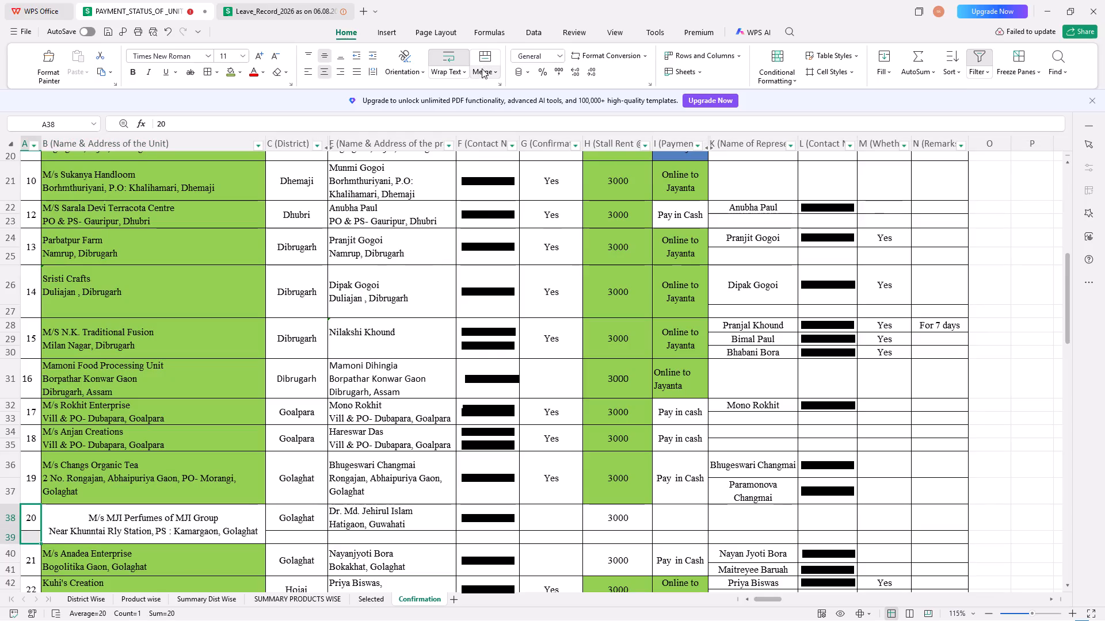
left_click(484, 59)
left_click_drag(289, 518, 289, 535)
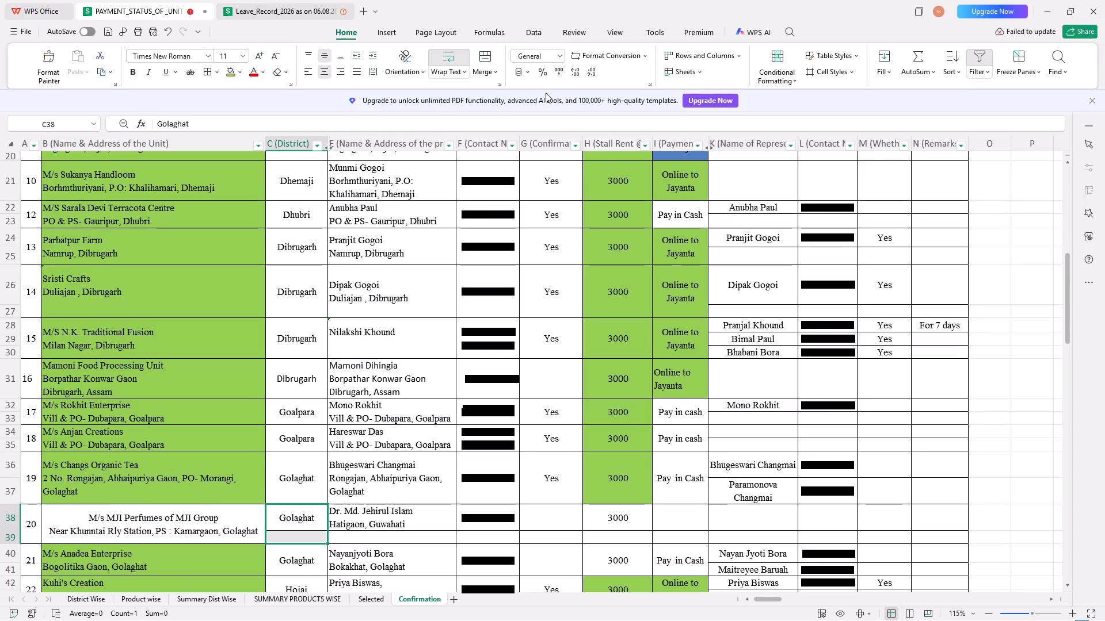
left_click(488, 59)
Copy the merged district cell's format with Format Painter onto columns E to H of M/s MJI Perfumes in rows 38 and 39.
left_click(301, 524)
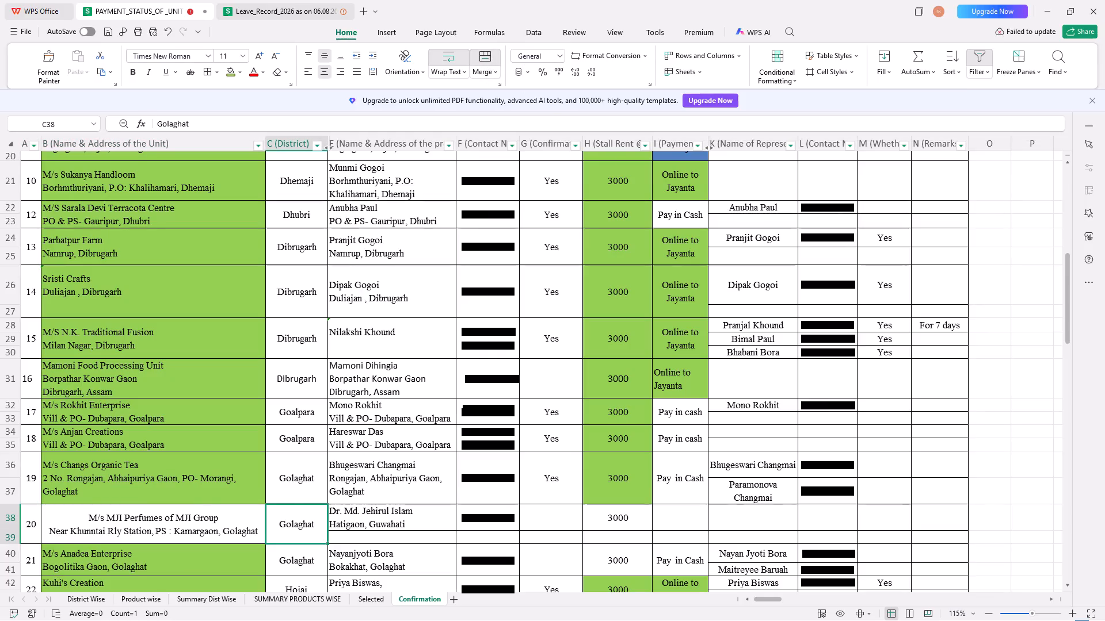
left_click(41, 72)
left_click_drag(366, 518, 368, 518)
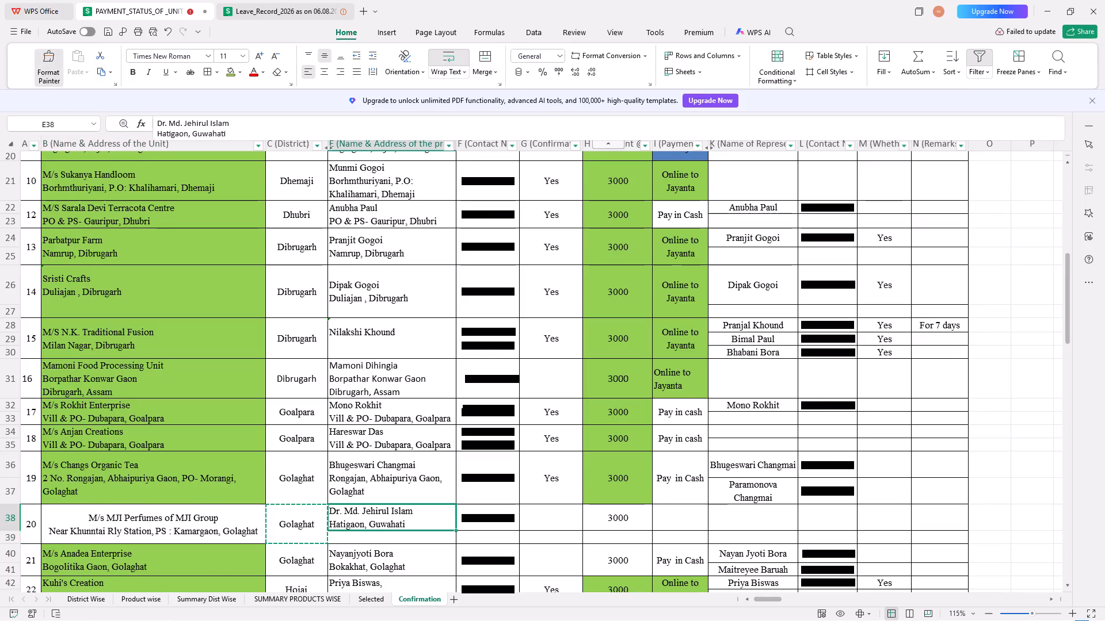
left_click_drag(368, 518, 614, 534)
left_click(542, 520)
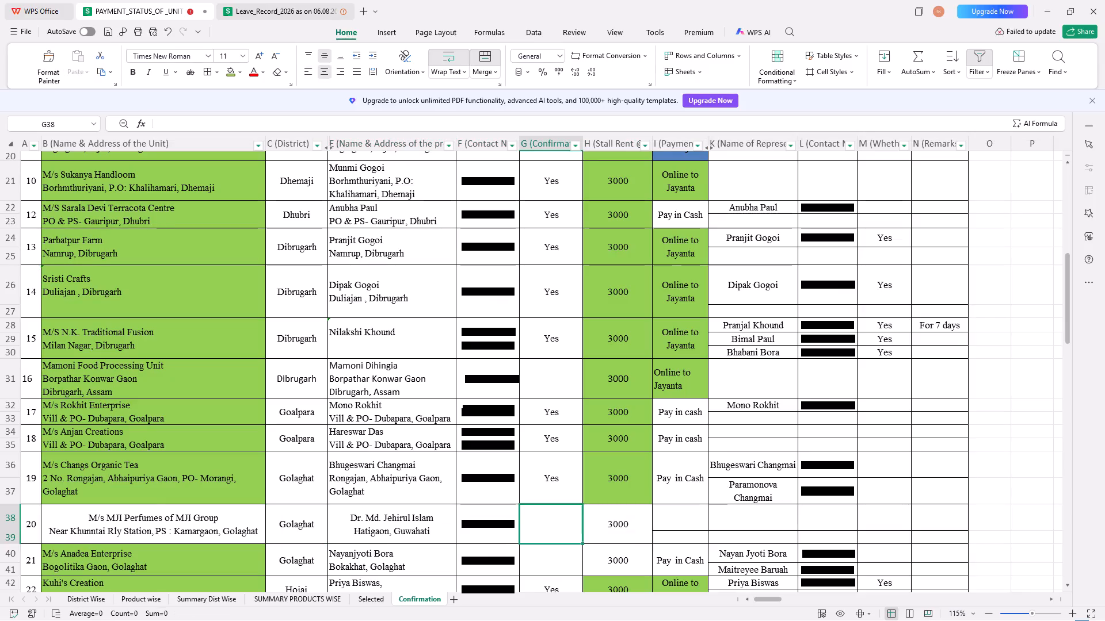
Left-align the merged name and address cell of M/s MJI Perfumes of MJI Group.
scroll(167, 536, "down", 4)
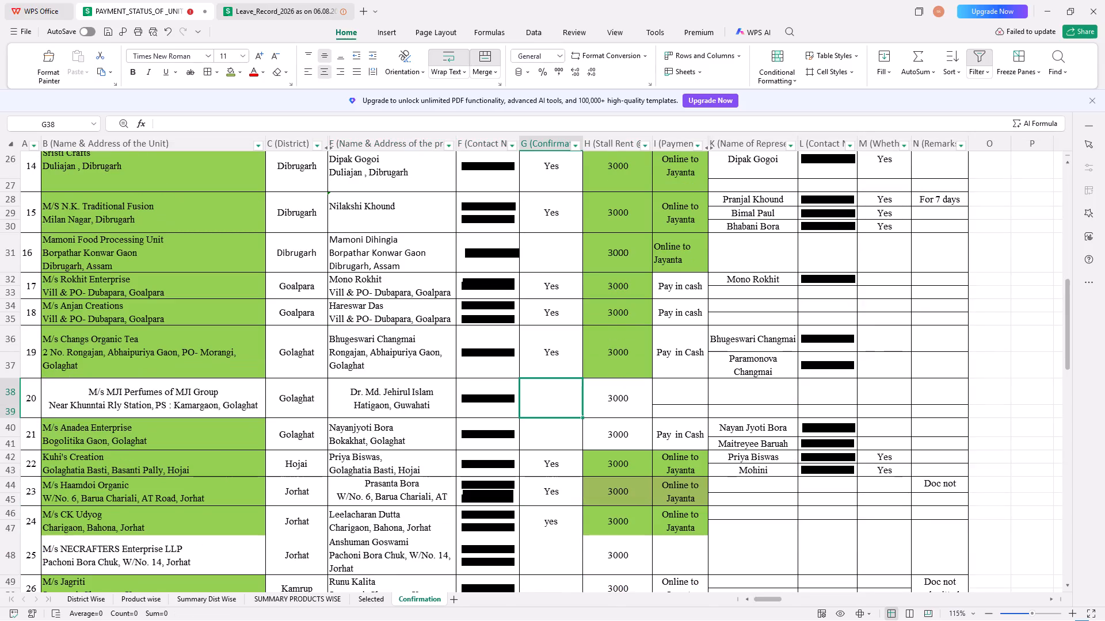
left_click(135, 398)
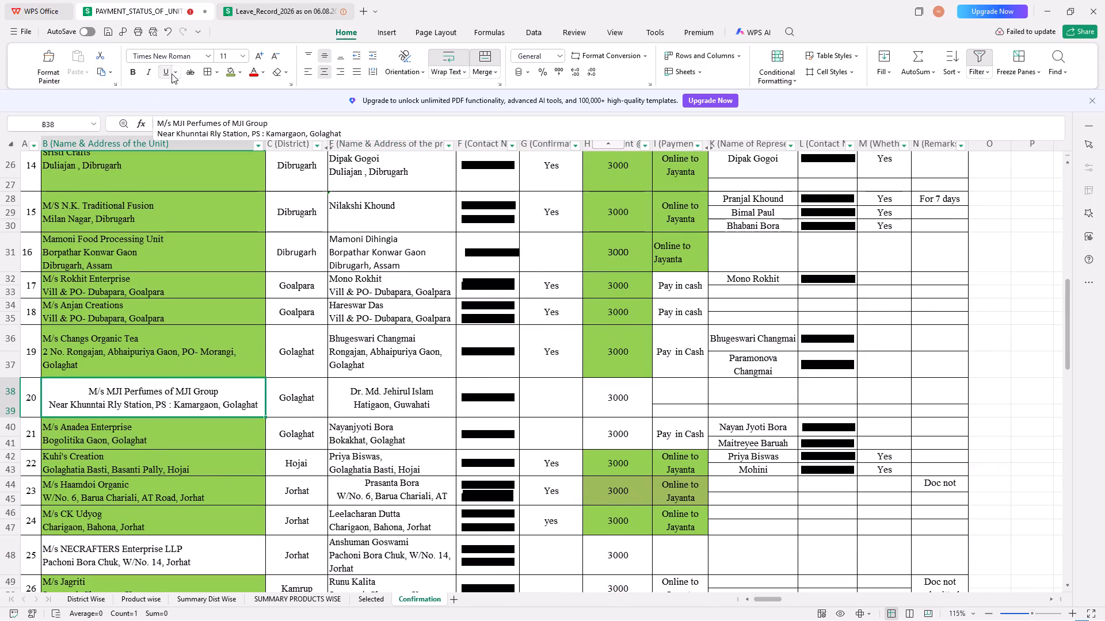
left_click(309, 74)
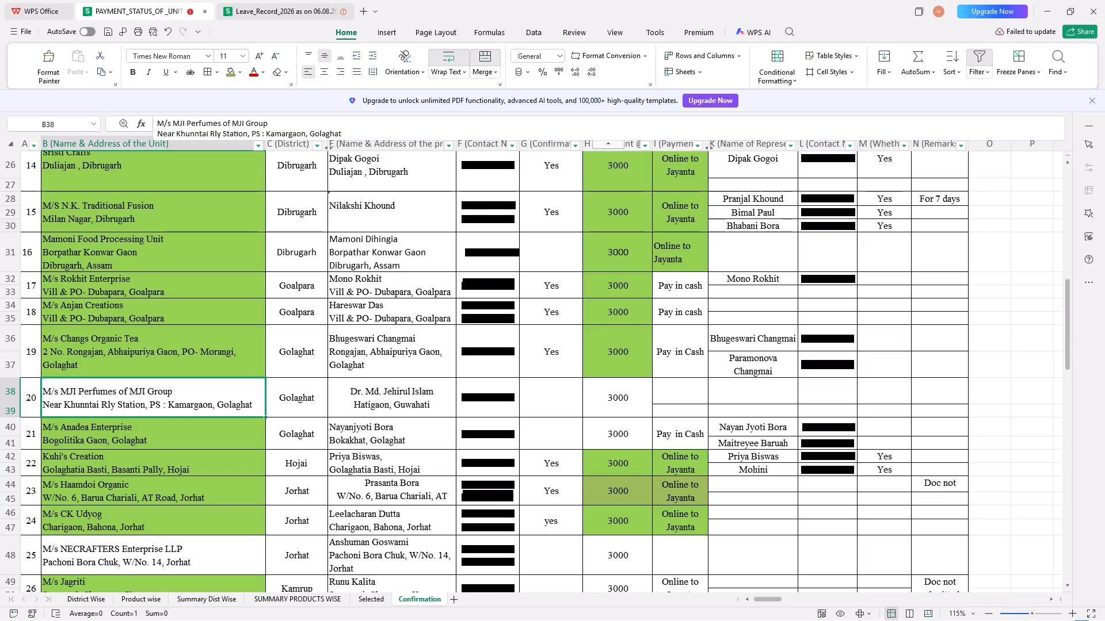
Review the unit rows and serial numbers down to the withdrawn units at the end and back to the top.
scroll(130, 439, "up", 2)
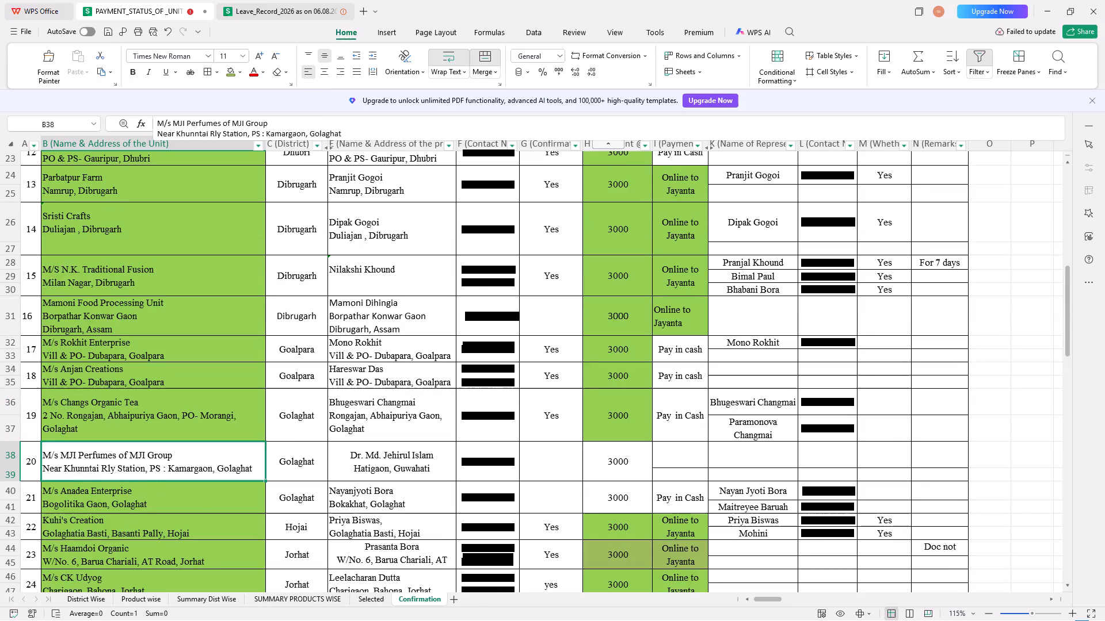
scroll(190, 407, "down", 9)
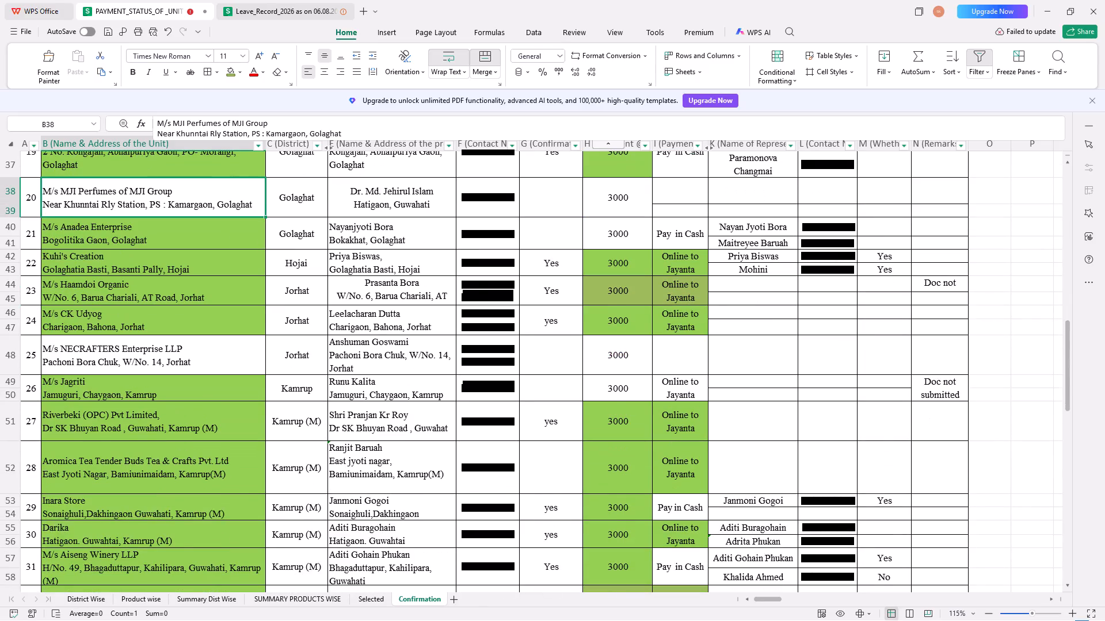
scroll(180, 410, "down", 8)
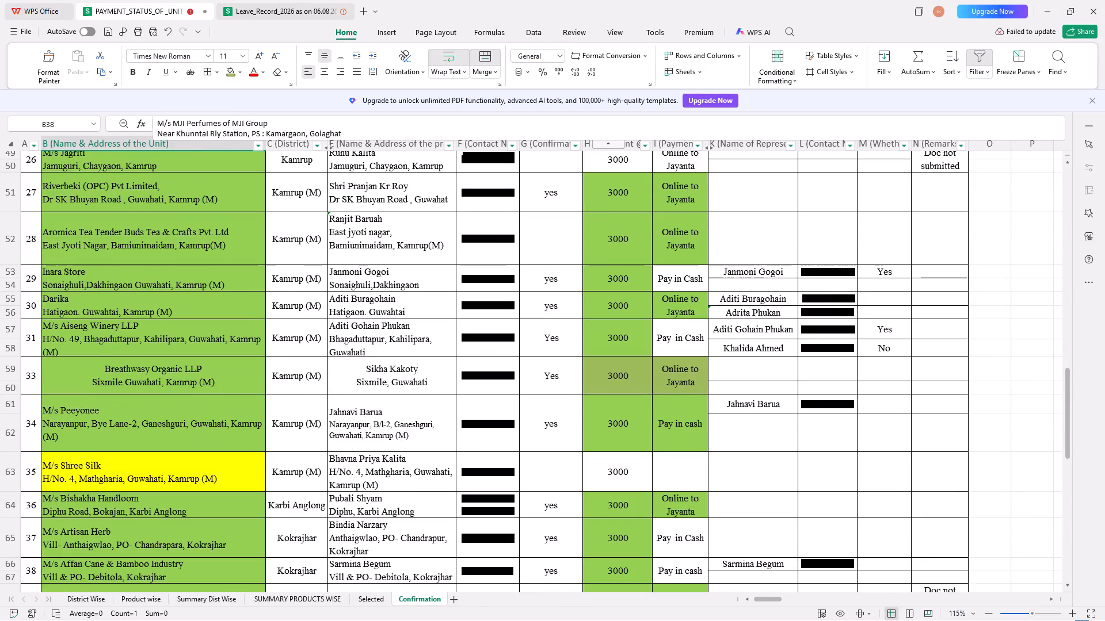
scroll(180, 410, "down", 20)
scroll(180, 410, "down", 3)
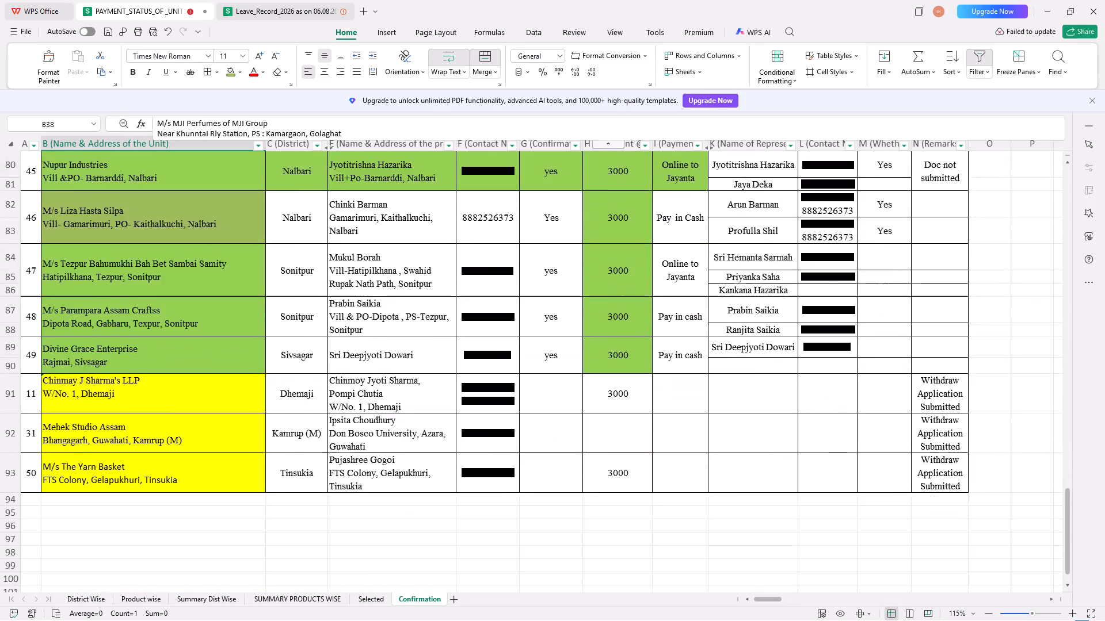
scroll(180, 410, "down", 1)
scroll(180, 410, "up", 20)
scroll(180, 410, "up", 4)
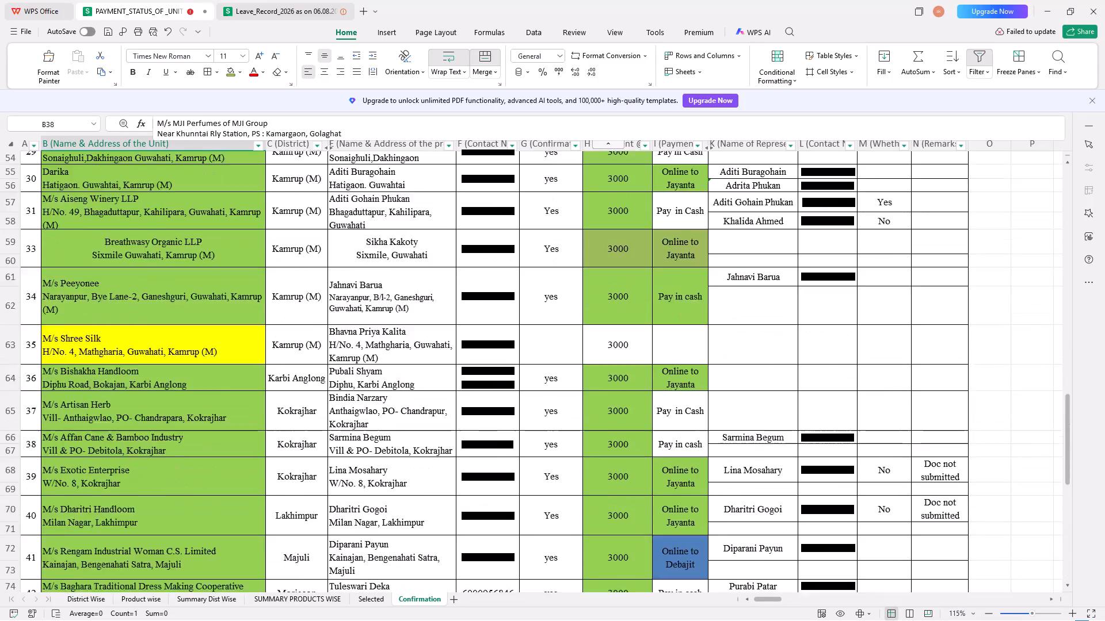
scroll(175, 411, "up", 20)
scroll(175, 411, "up", 6)
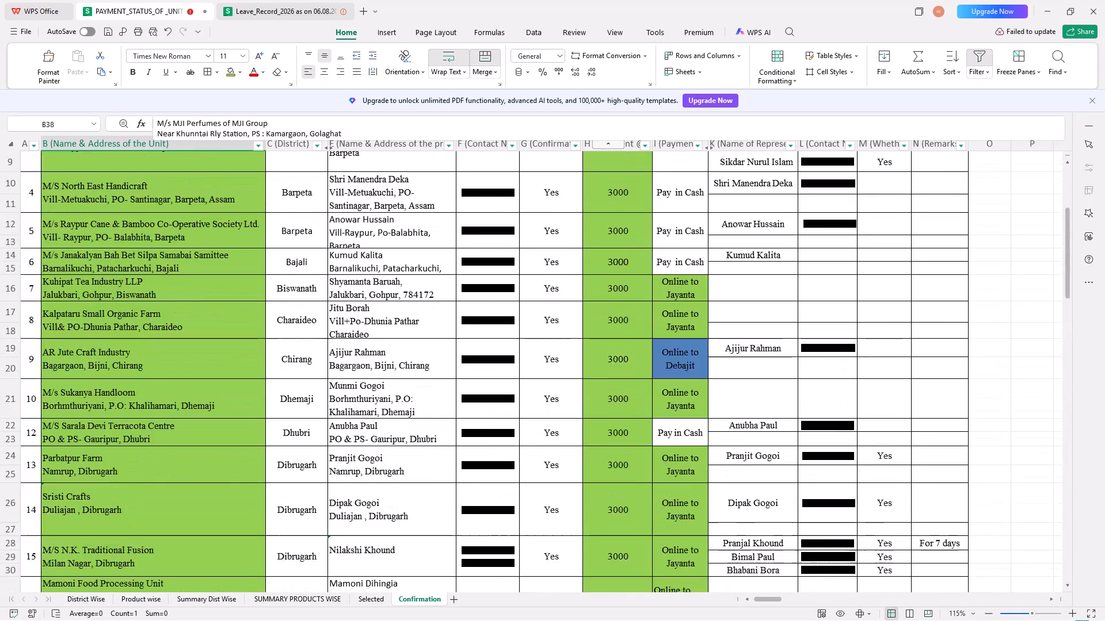
scroll(60, 432, "up", 5)
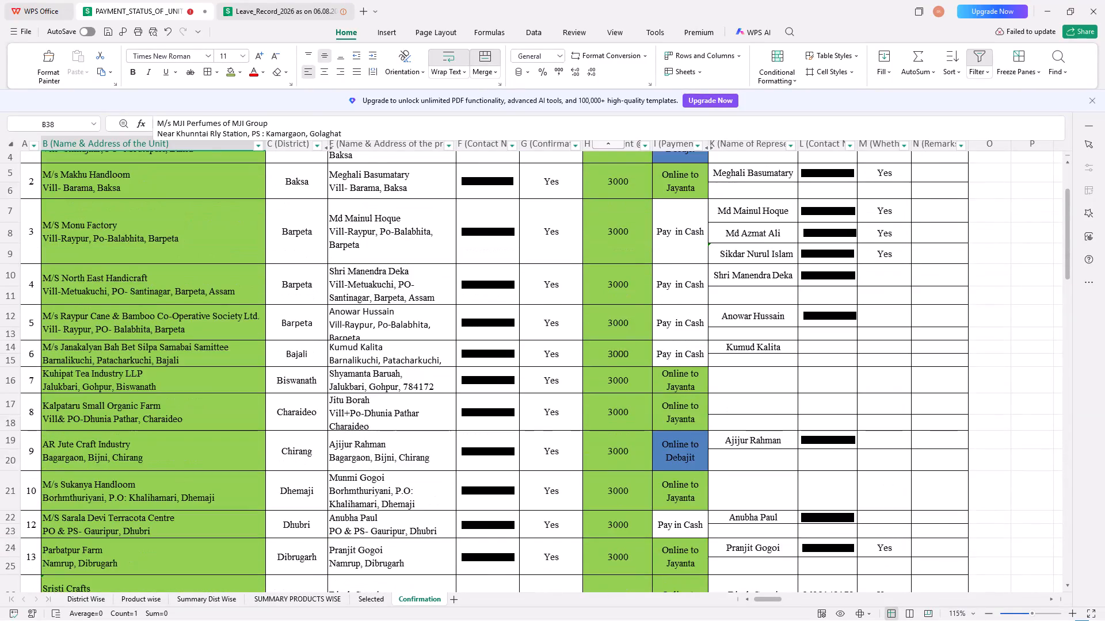
scroll(60, 432, "up", 2)
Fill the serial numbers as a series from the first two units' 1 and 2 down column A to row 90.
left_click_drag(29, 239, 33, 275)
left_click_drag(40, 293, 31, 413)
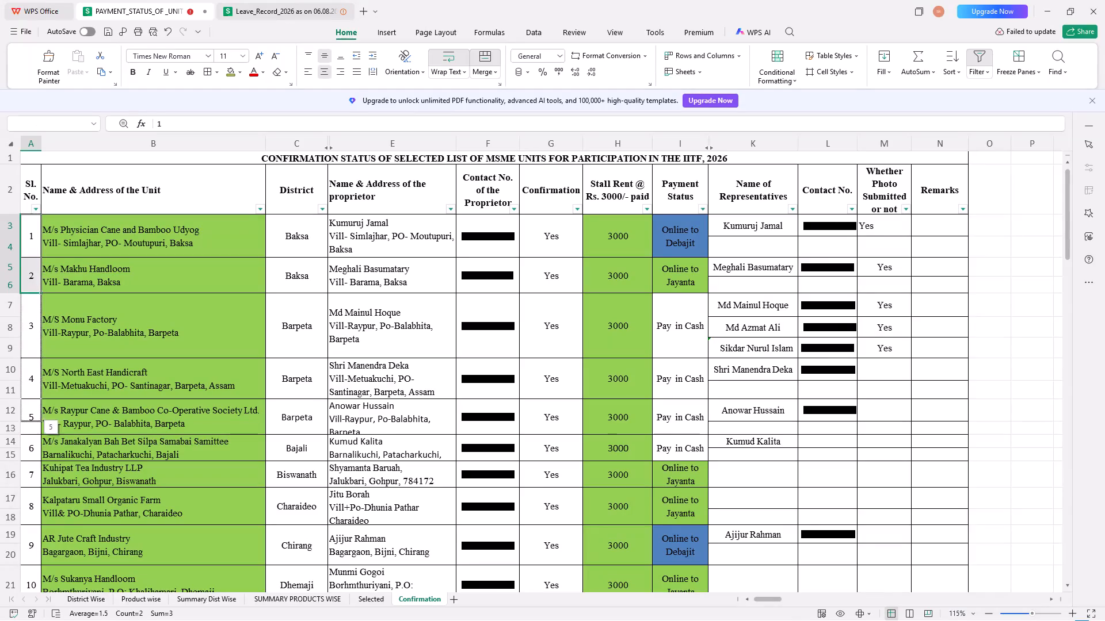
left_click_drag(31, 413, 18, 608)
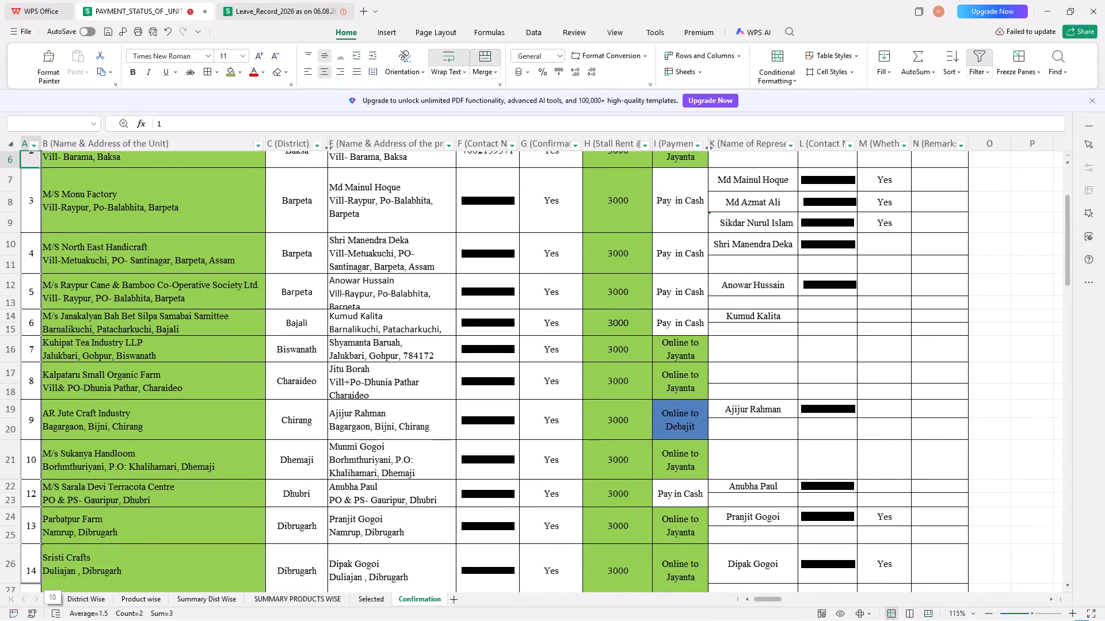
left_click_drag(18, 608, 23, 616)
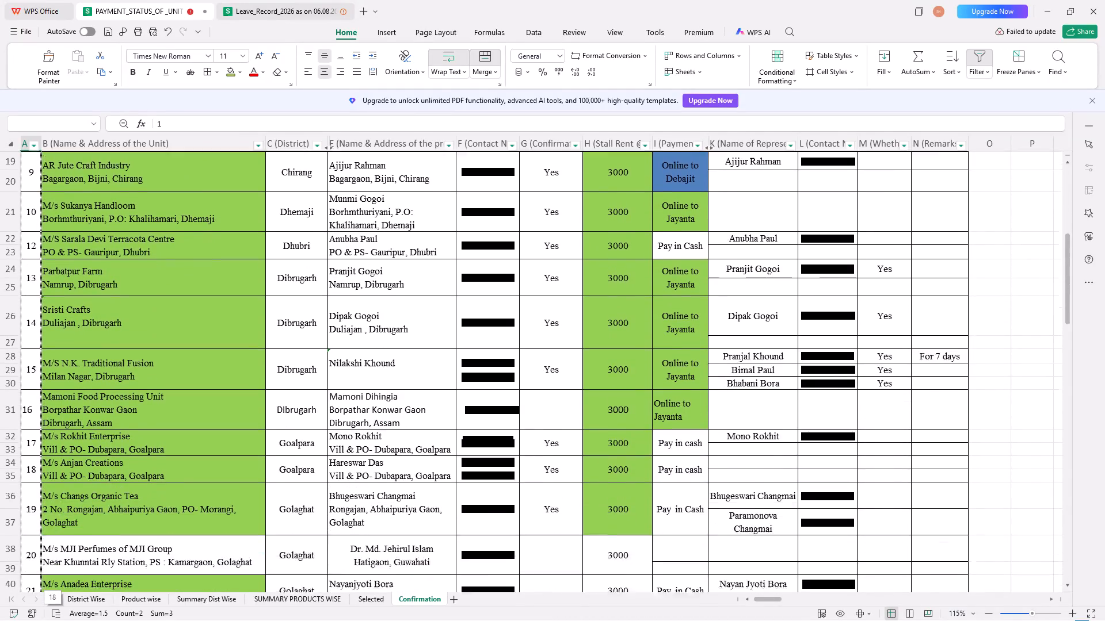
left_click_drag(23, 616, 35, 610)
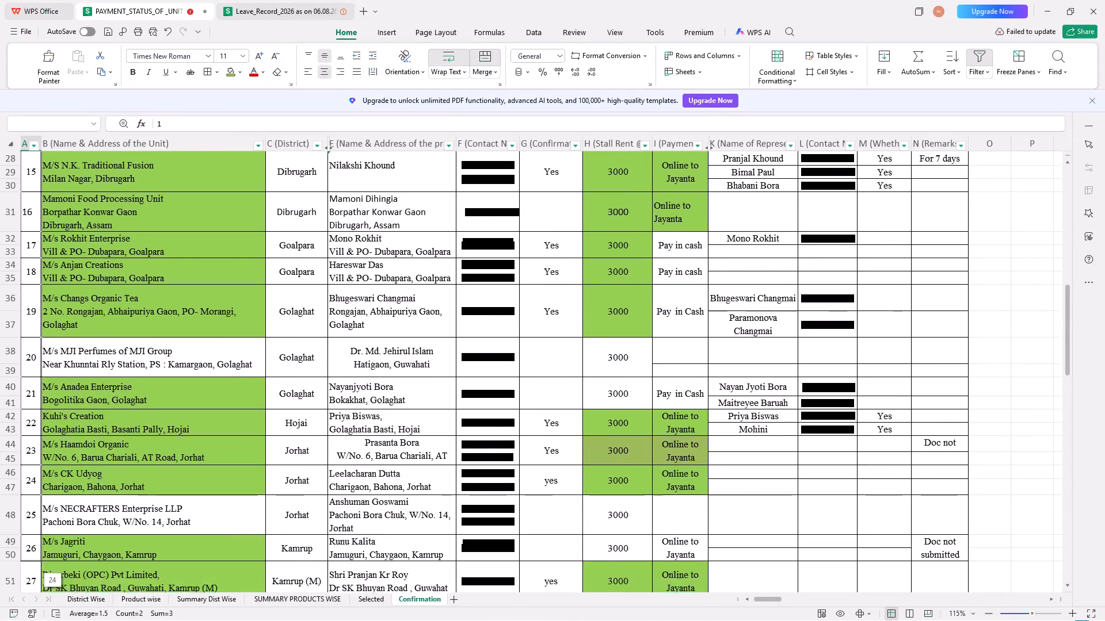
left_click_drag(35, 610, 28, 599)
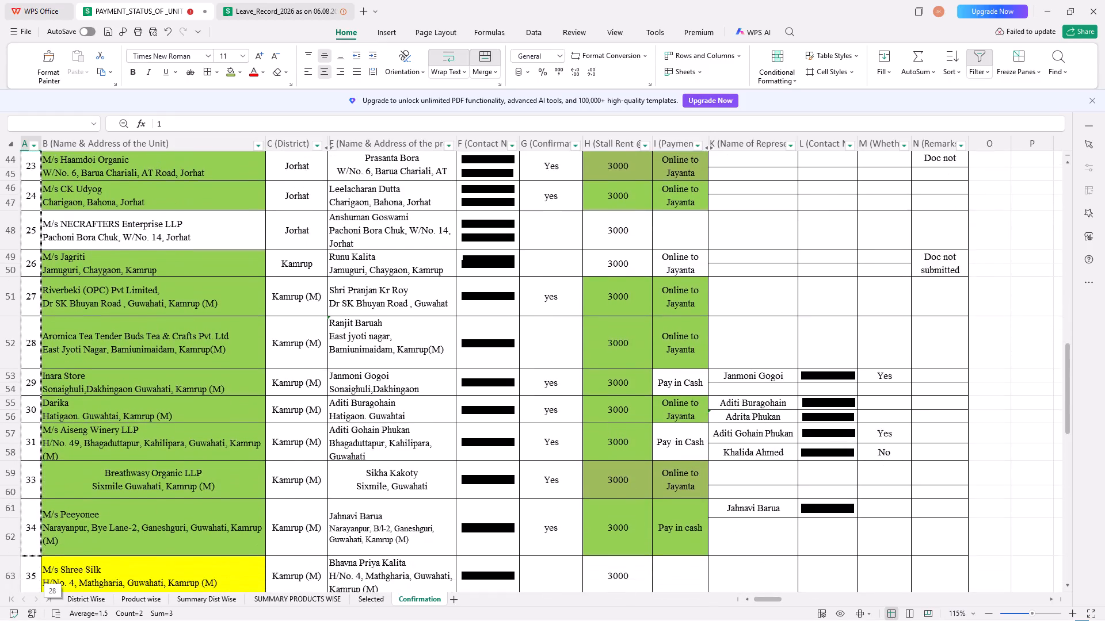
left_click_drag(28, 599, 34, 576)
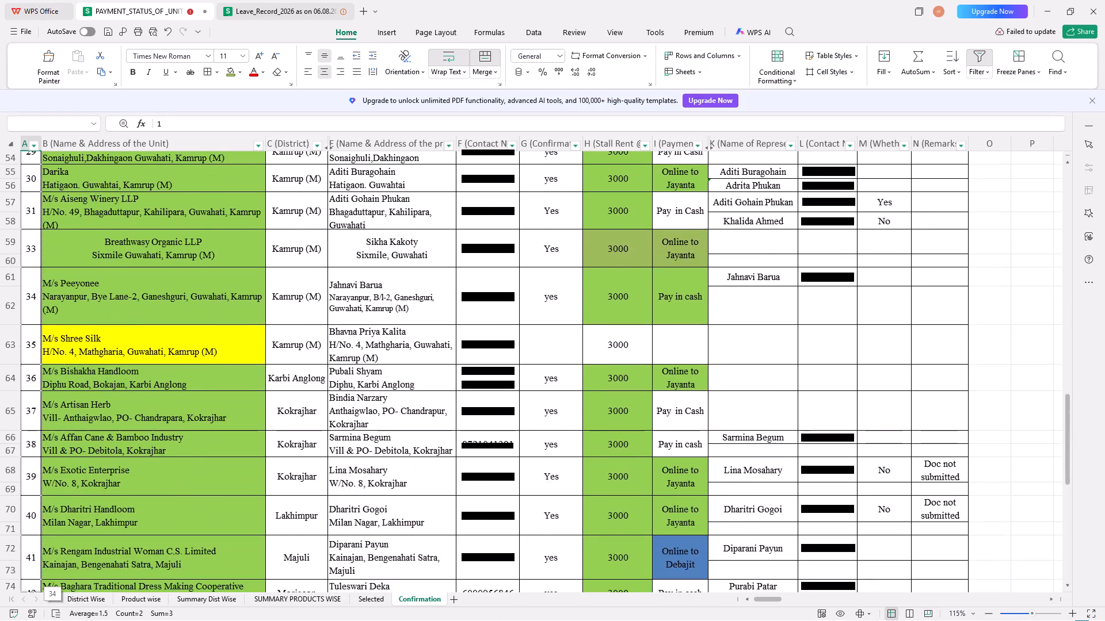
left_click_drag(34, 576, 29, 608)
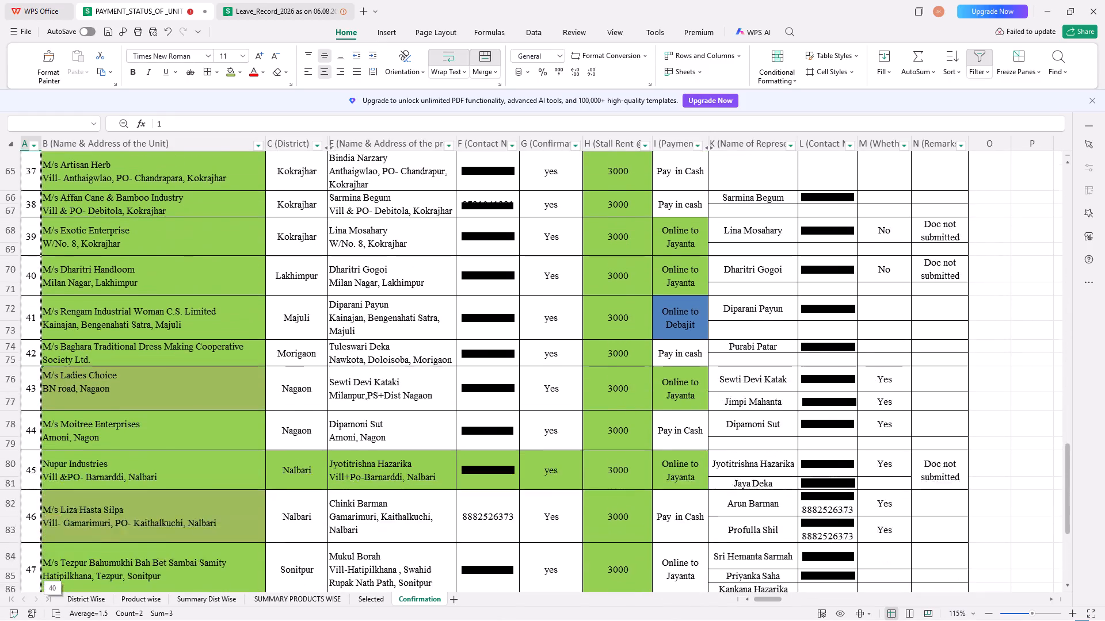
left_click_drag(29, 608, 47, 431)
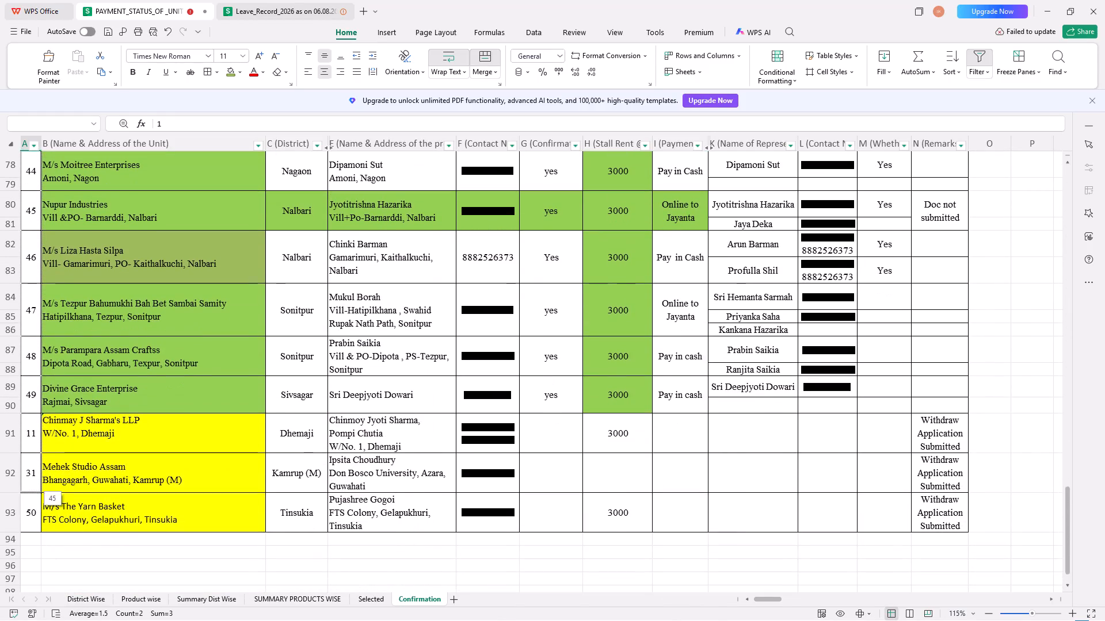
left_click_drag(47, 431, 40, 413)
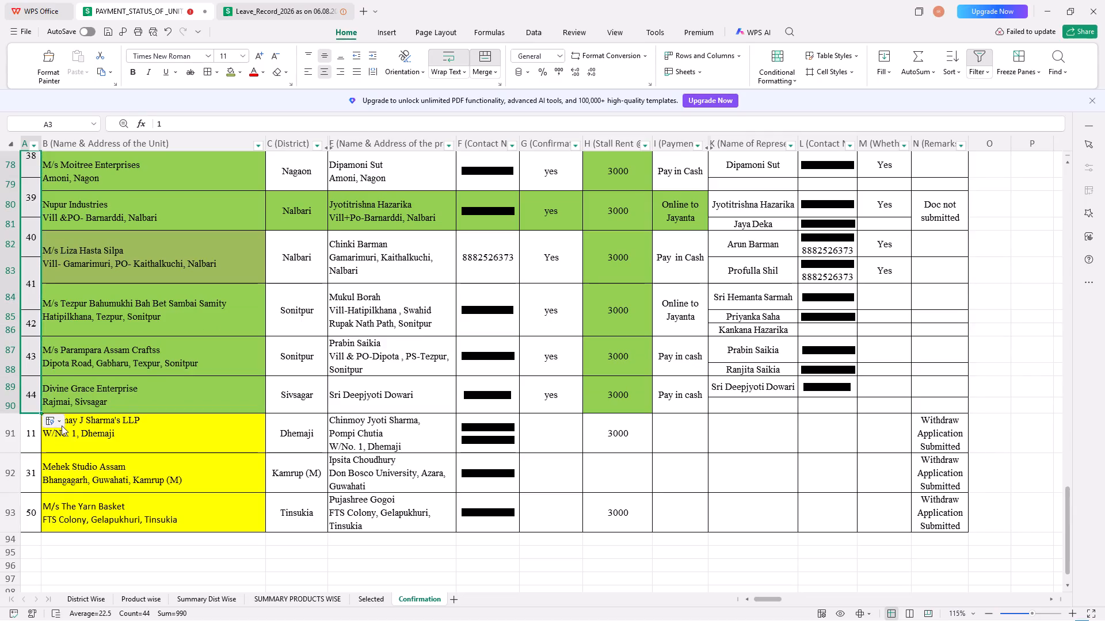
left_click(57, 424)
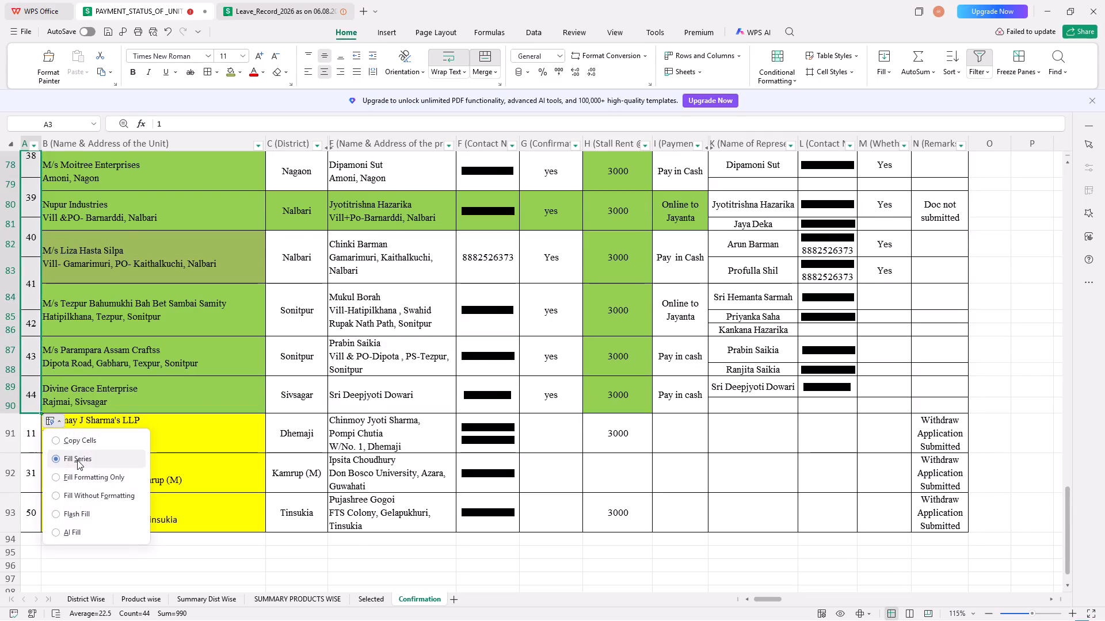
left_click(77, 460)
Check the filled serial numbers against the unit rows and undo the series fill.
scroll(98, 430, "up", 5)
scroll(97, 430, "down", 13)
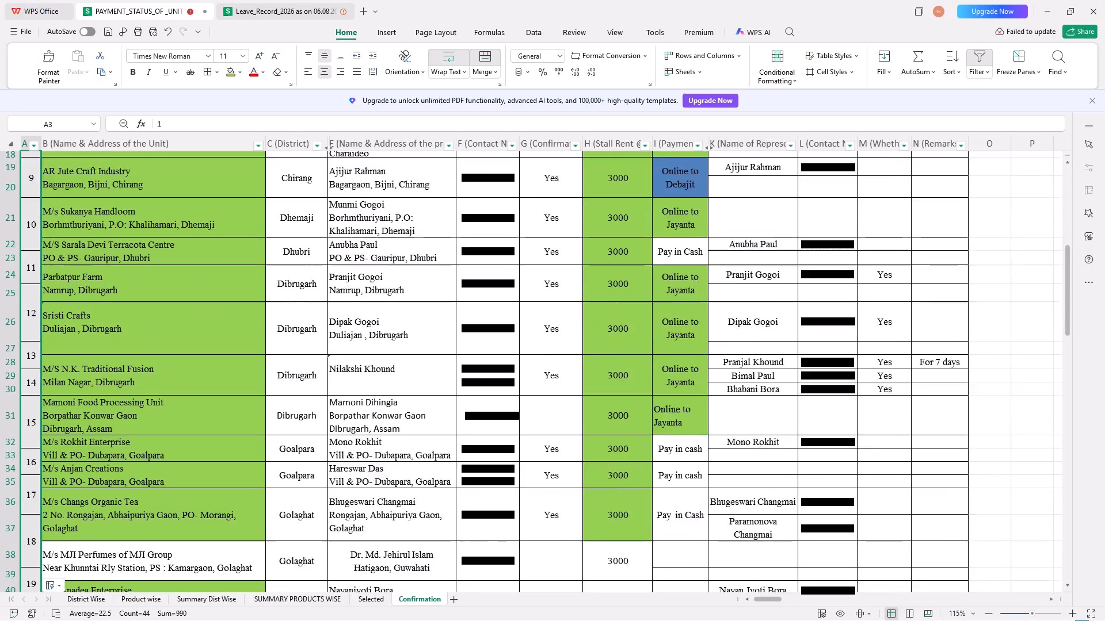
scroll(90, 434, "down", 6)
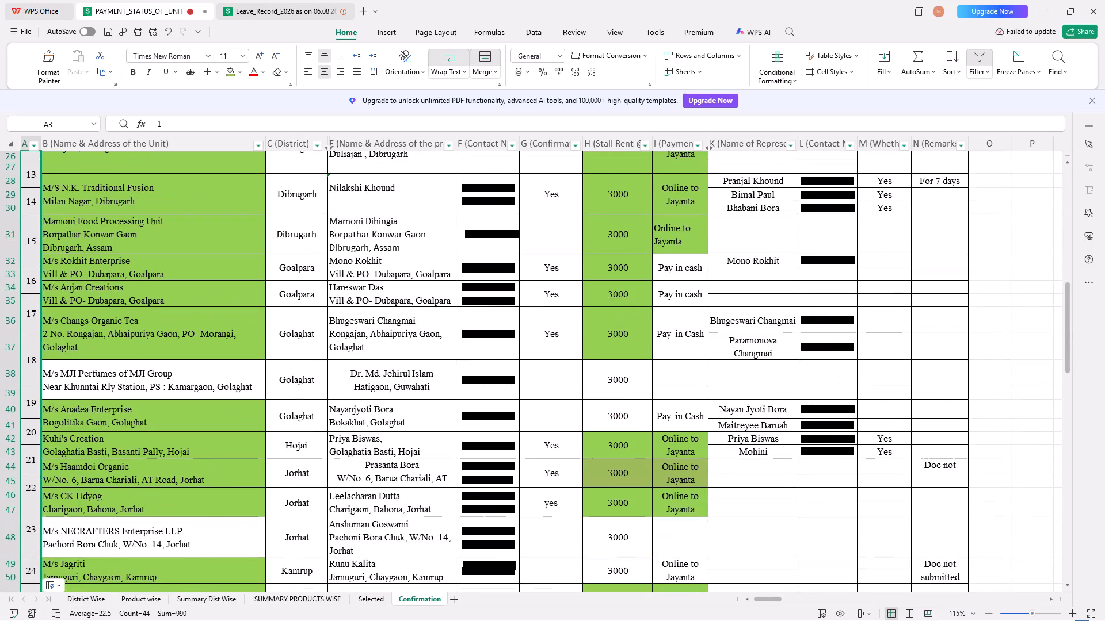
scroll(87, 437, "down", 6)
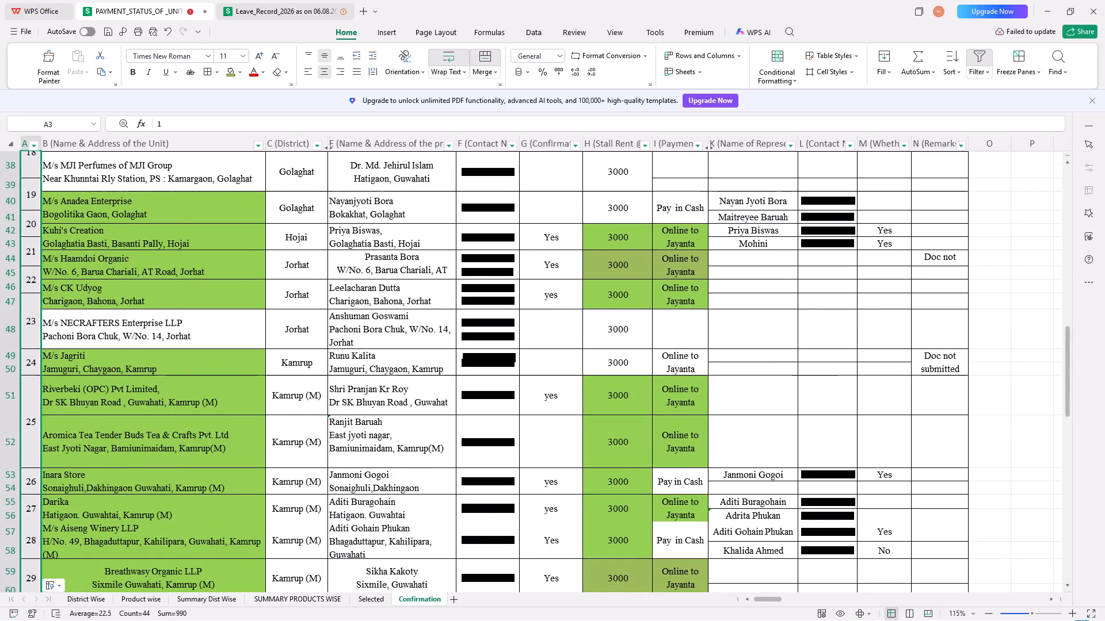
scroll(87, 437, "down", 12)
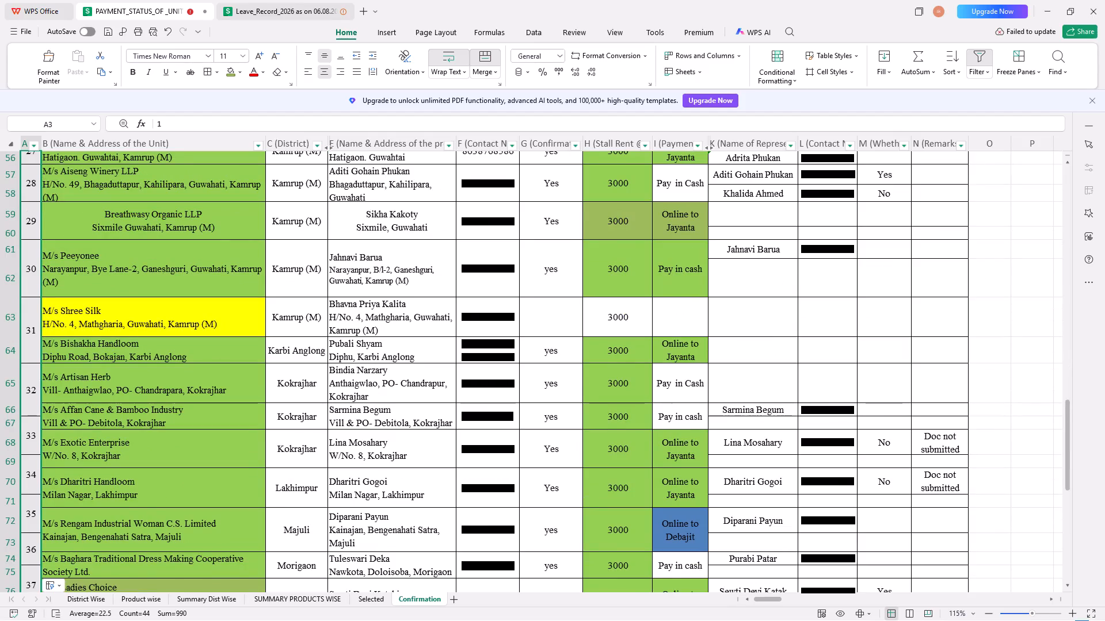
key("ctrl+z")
Insert a blank row at row 17, directly below Kuhipat Tea Industry LLP.
left_click(30, 248)
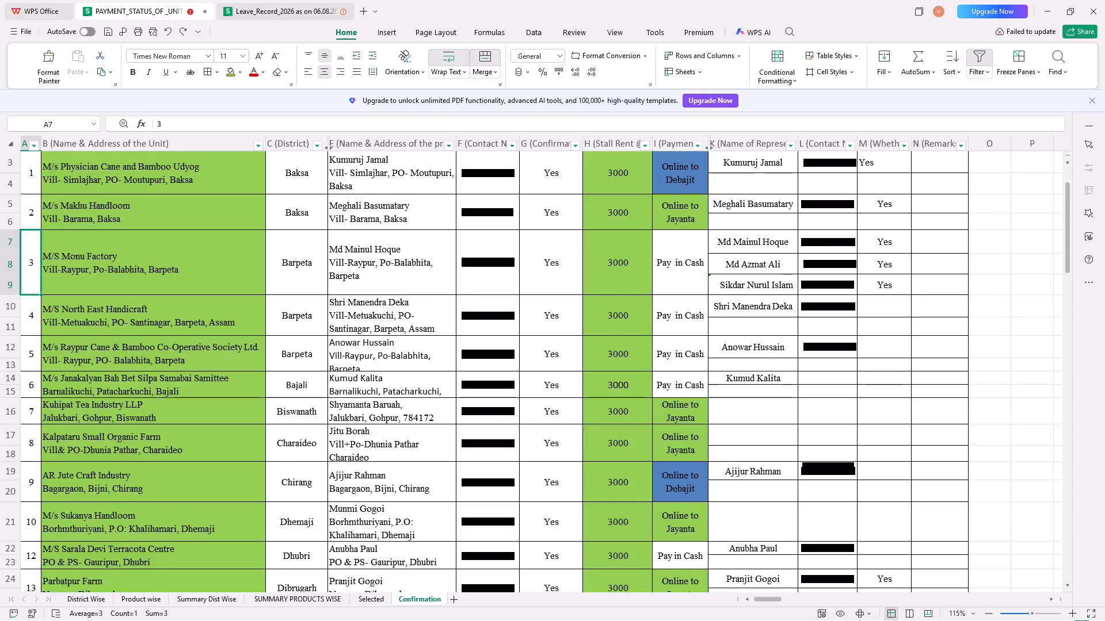
scroll(86, 338, "down", 2)
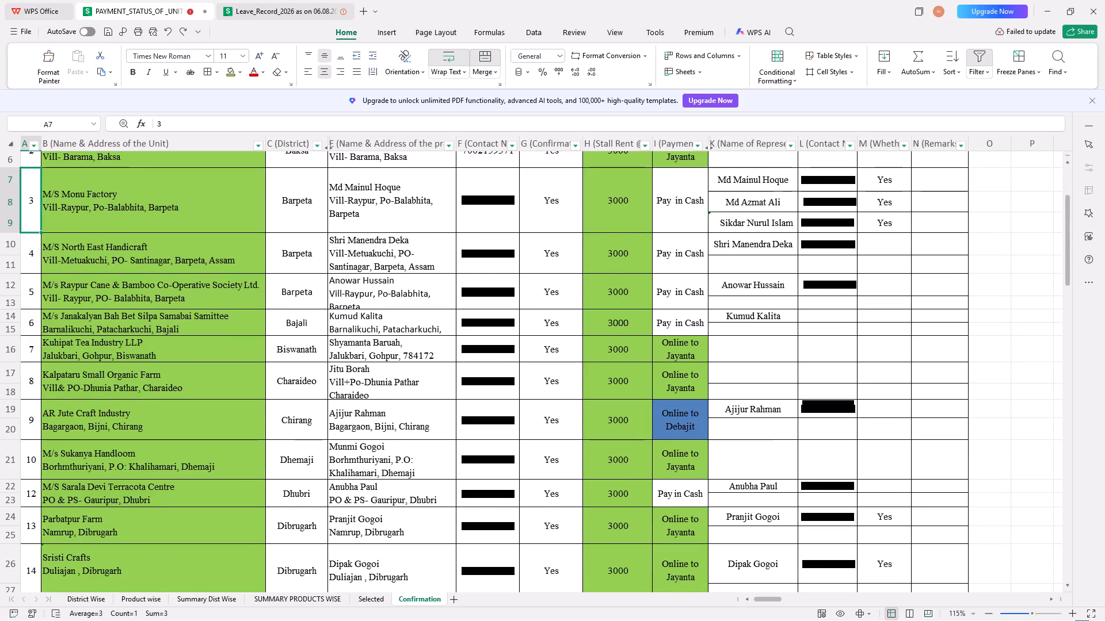
left_click(37, 326)
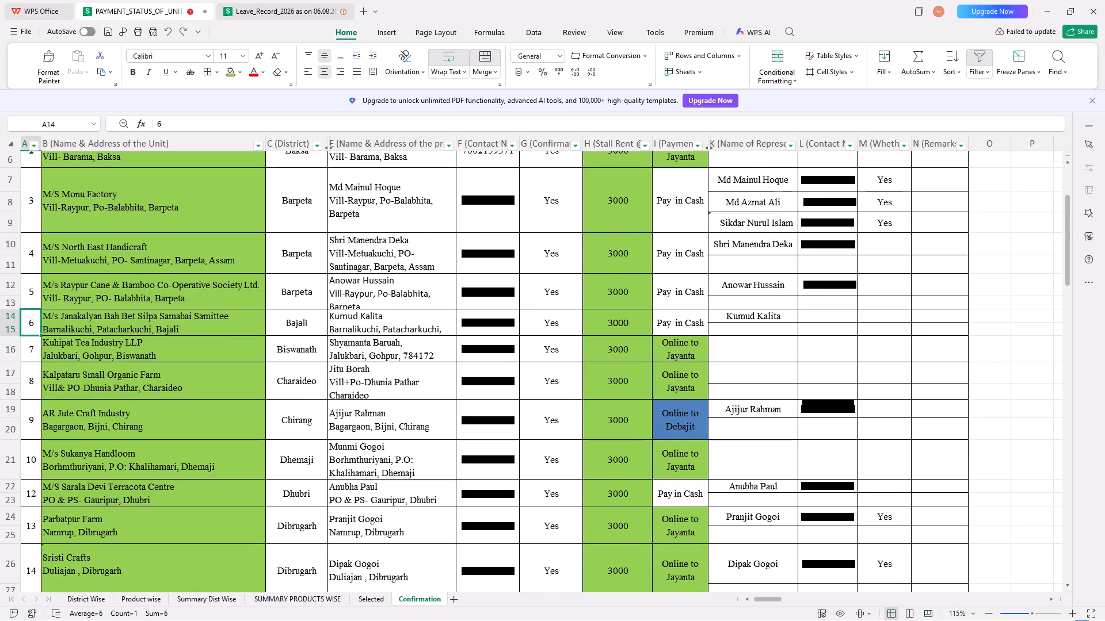
left_click(30, 355)
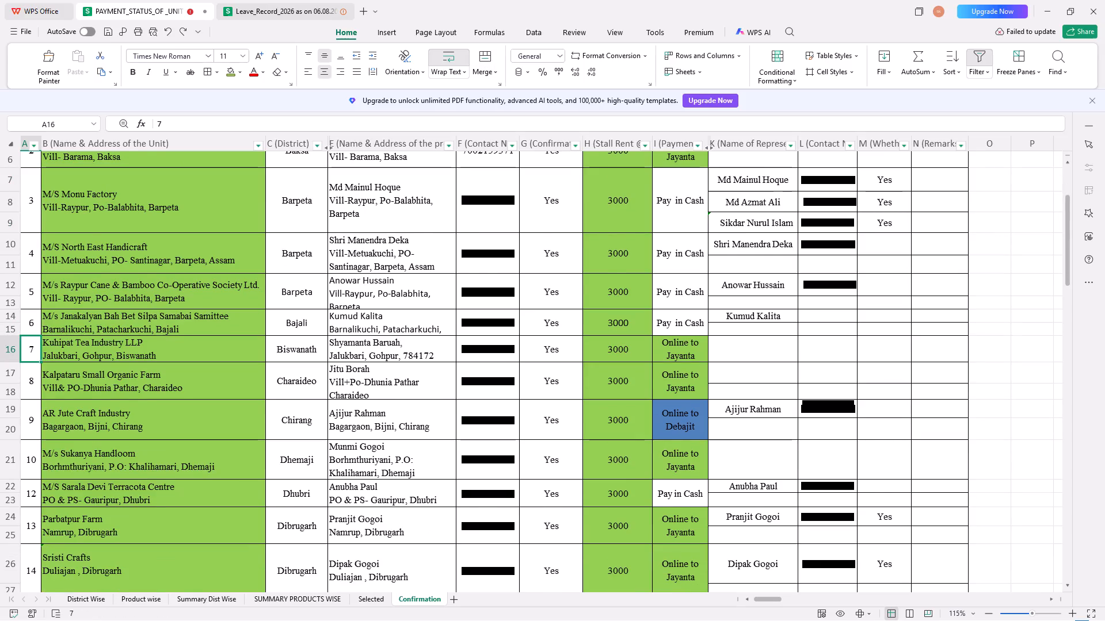
left_click(772, 348)
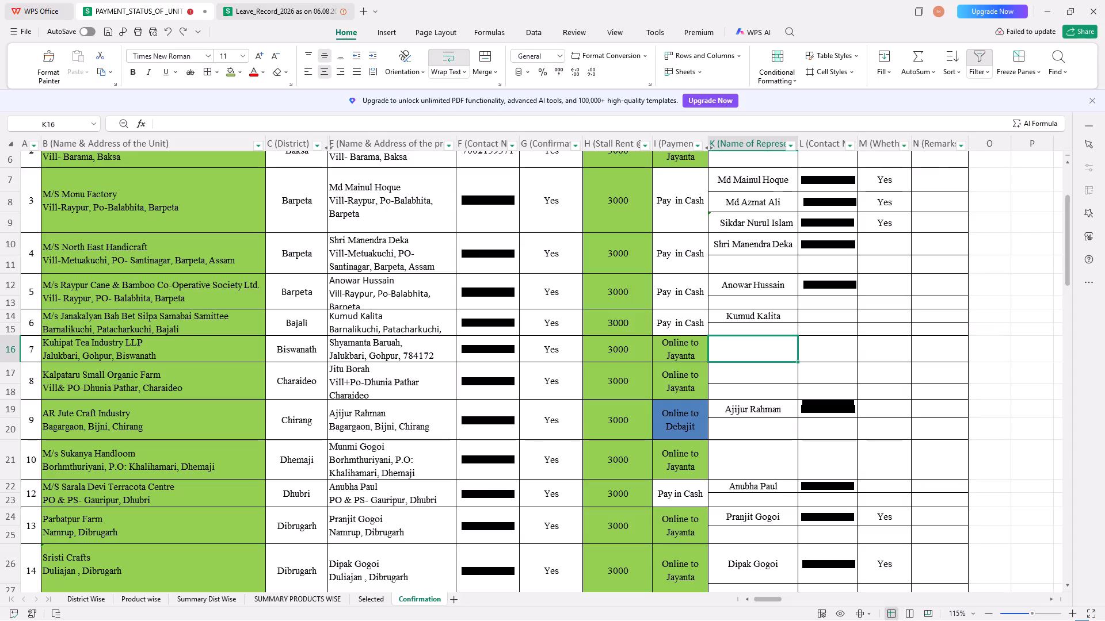
left_click(79, 383)
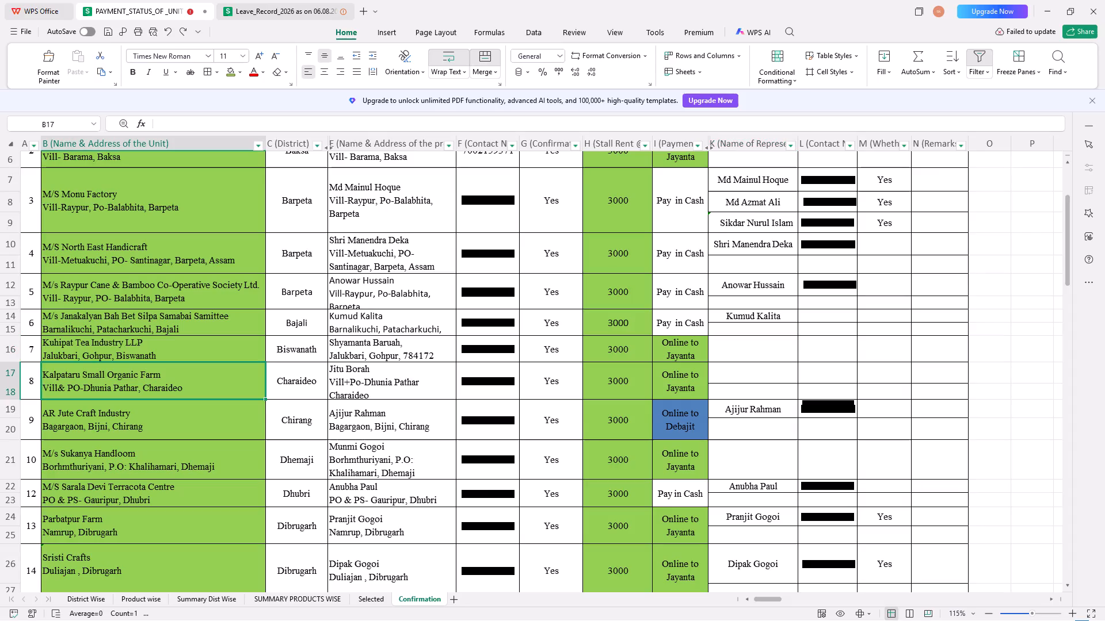
left_click(12, 358)
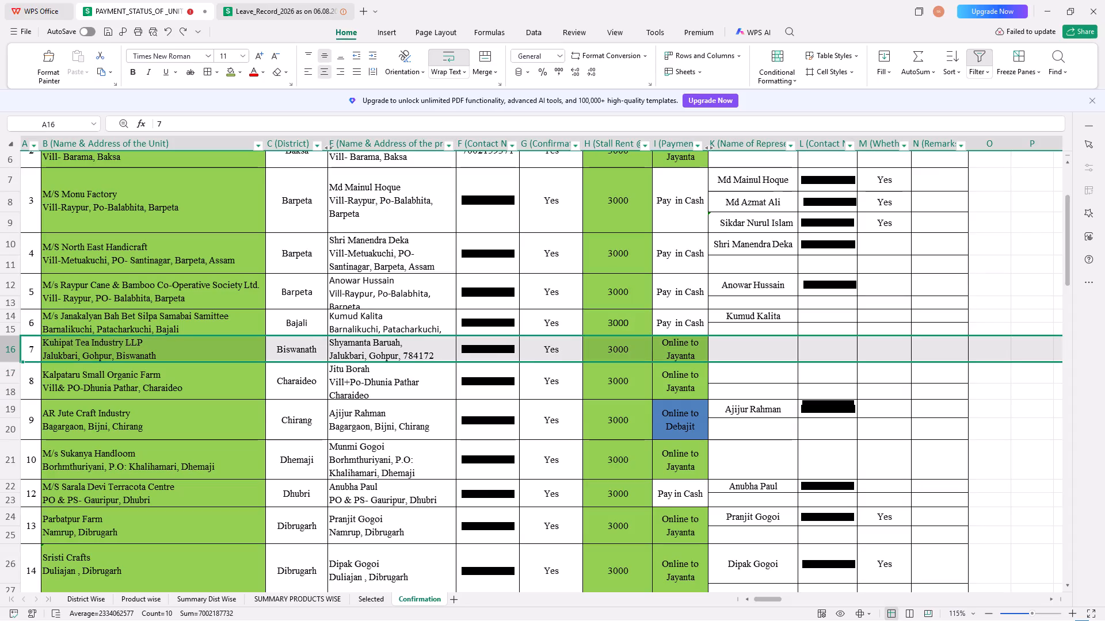
left_click(12, 370)
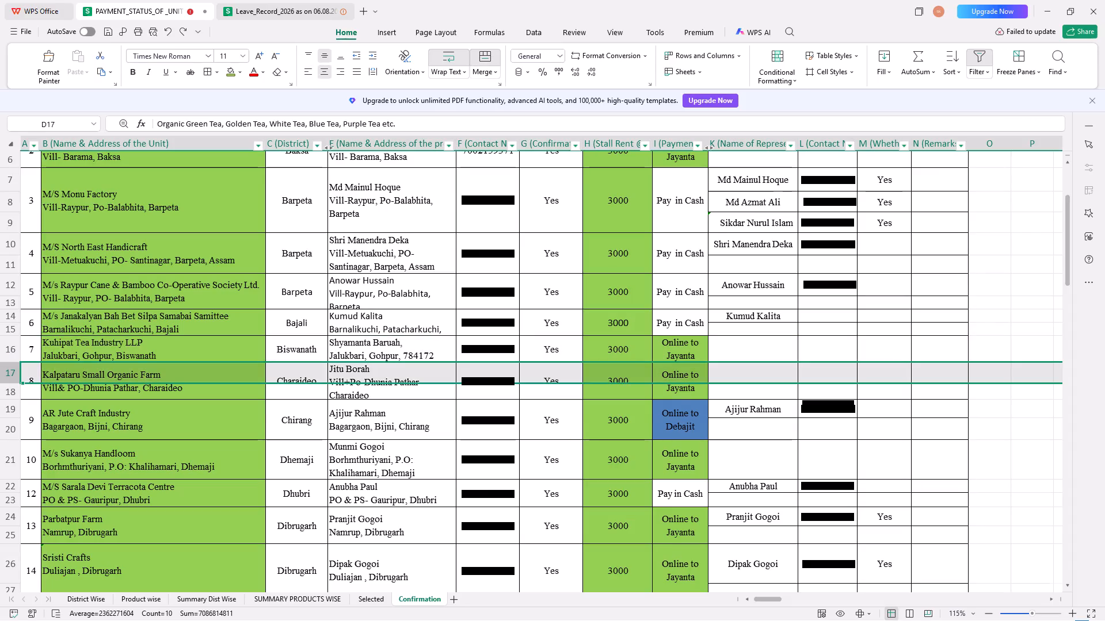
key("ctrl+shift+equal")
left_click(161, 396)
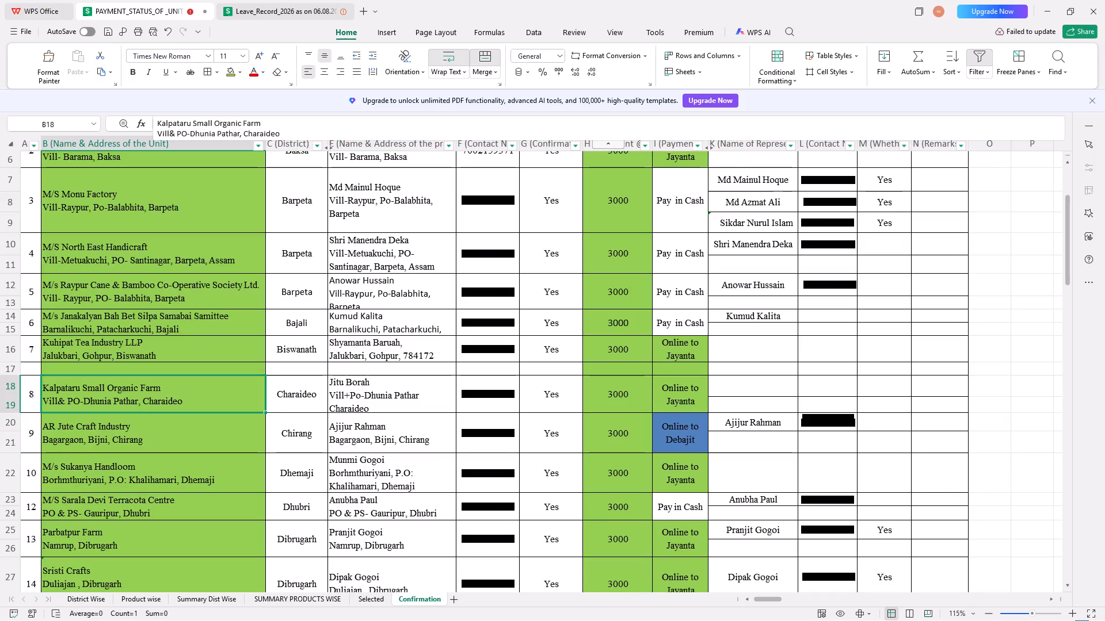
Merge the name and address cell of Kuhipat Tea Industry LLP across rows 16 and 17 and left-align it.
left_click_drag(72, 343, 101, 366)
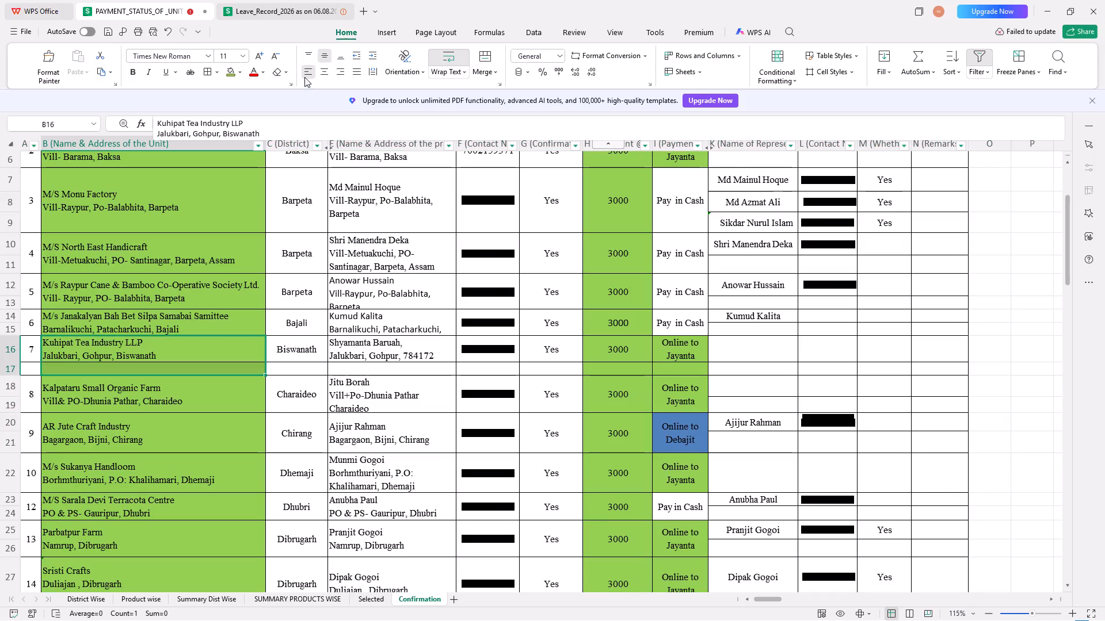
left_click(483, 55)
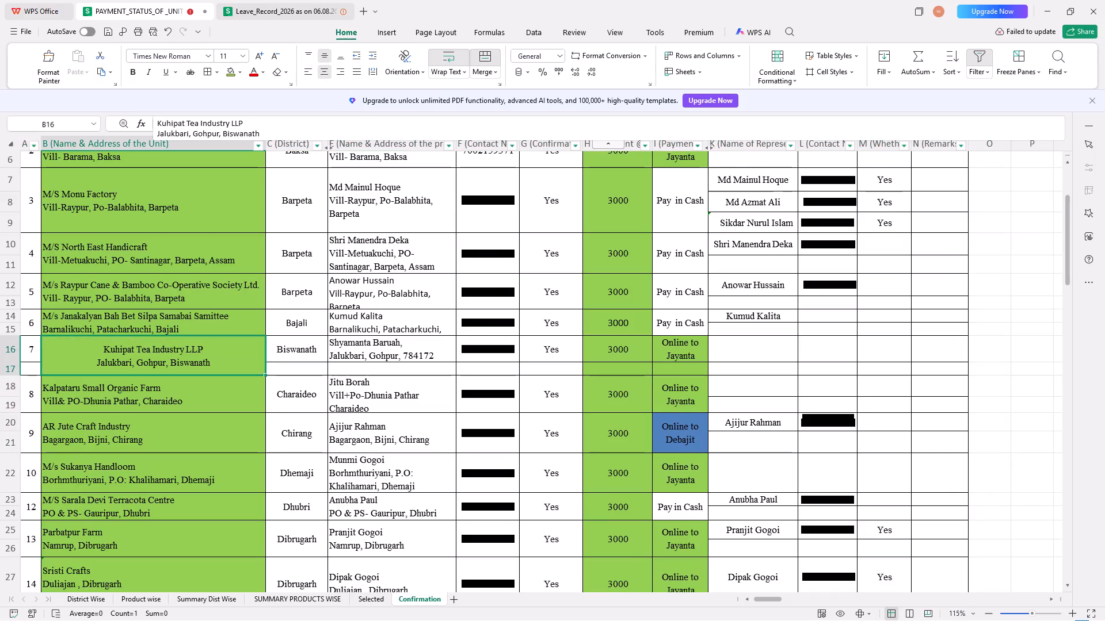
left_click(144, 363)
left_click(308, 72)
left_click(178, 353)
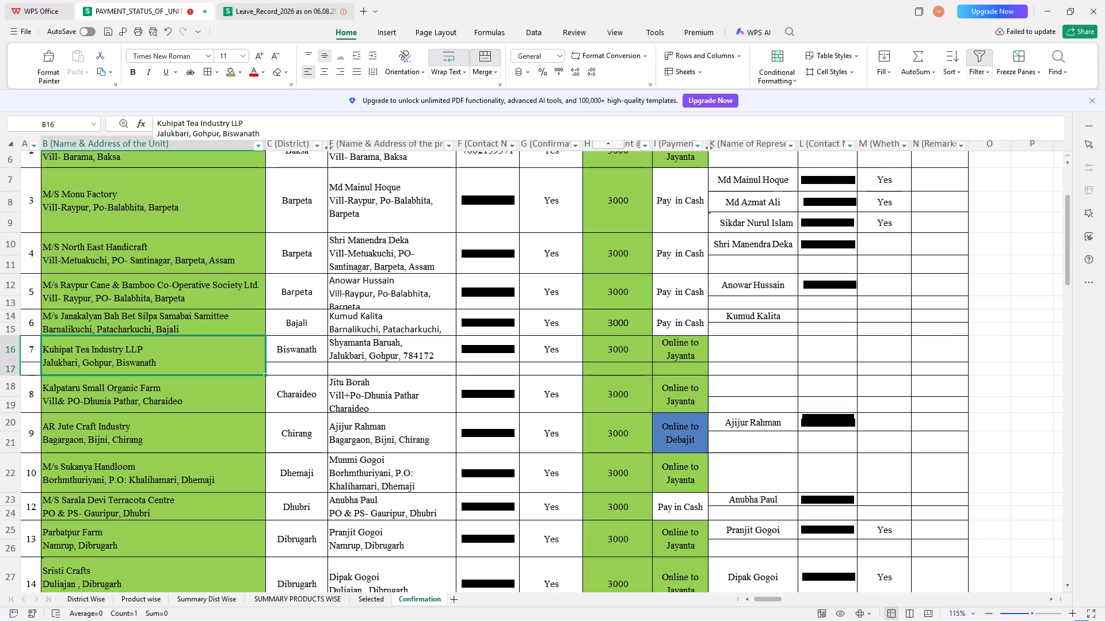
left_click(125, 351)
Merge and centre the district and proprietor cells of Kuhipat Tea Industry LLP, each across rows 16 and 17.
left_click_drag(291, 342, 291, 369)
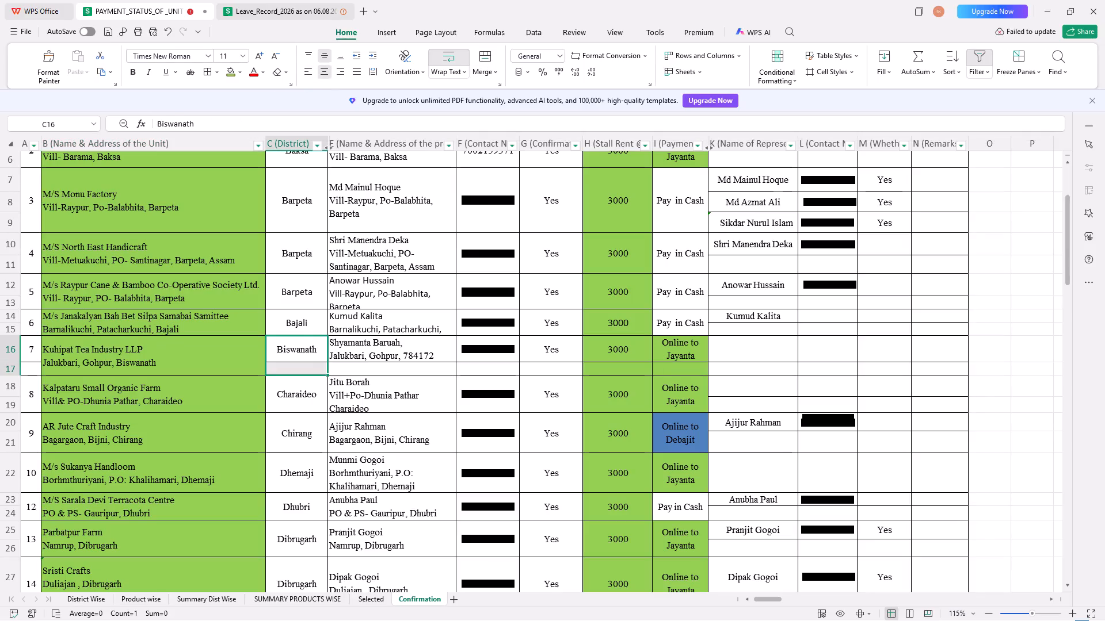
left_click(481, 56)
left_click_drag(373, 347, 374, 364)
left_click(488, 56)
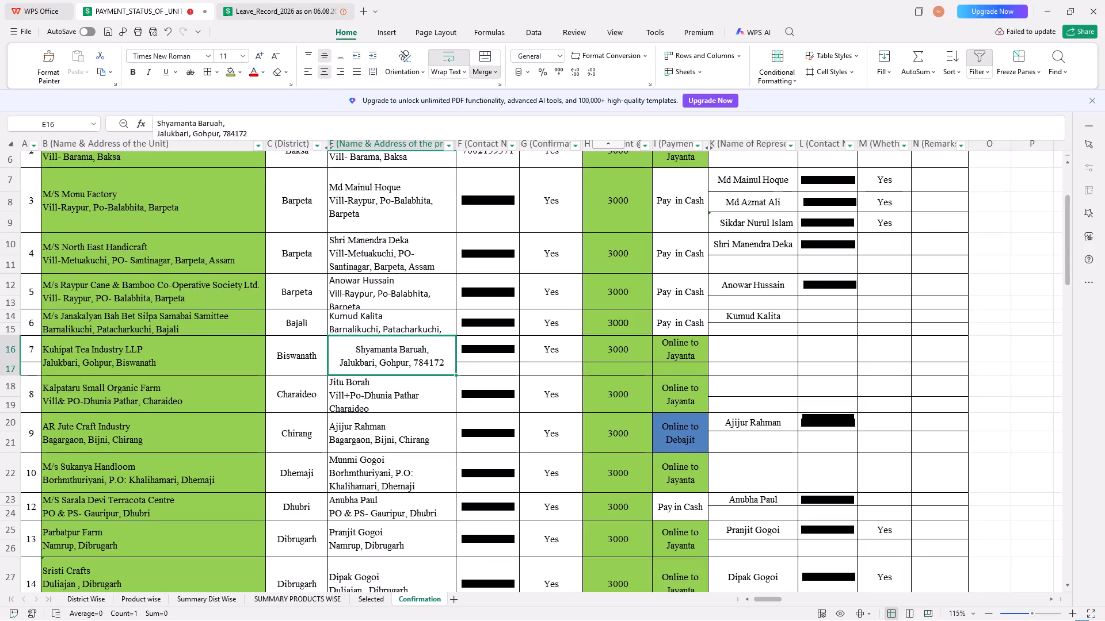
Copy the merged Biswanath district cell's format with Format Painter onto columns F to I in rows 16 and 17.
left_click(311, 354)
left_click(46, 68)
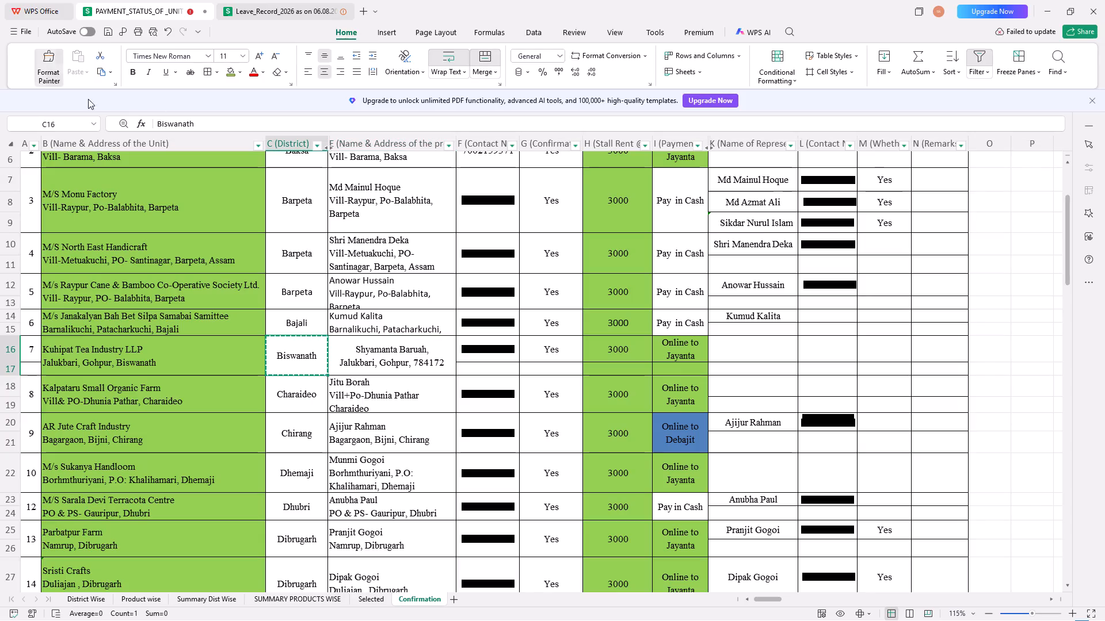
left_click_drag(488, 350, 635, 366)
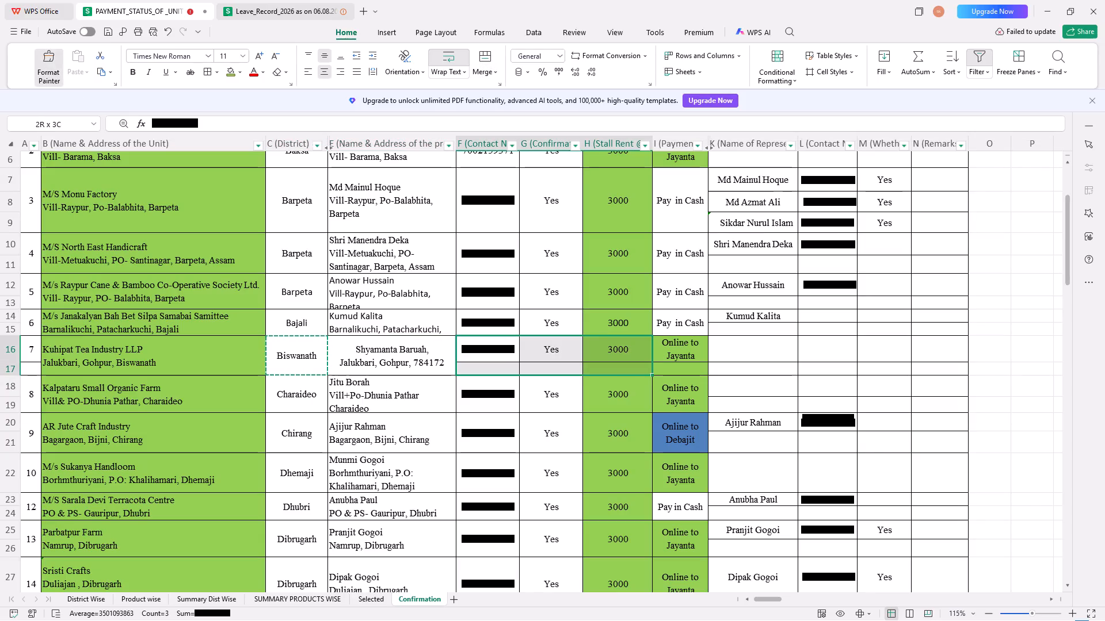
left_click_drag(635, 366, 661, 365)
left_click(584, 362)
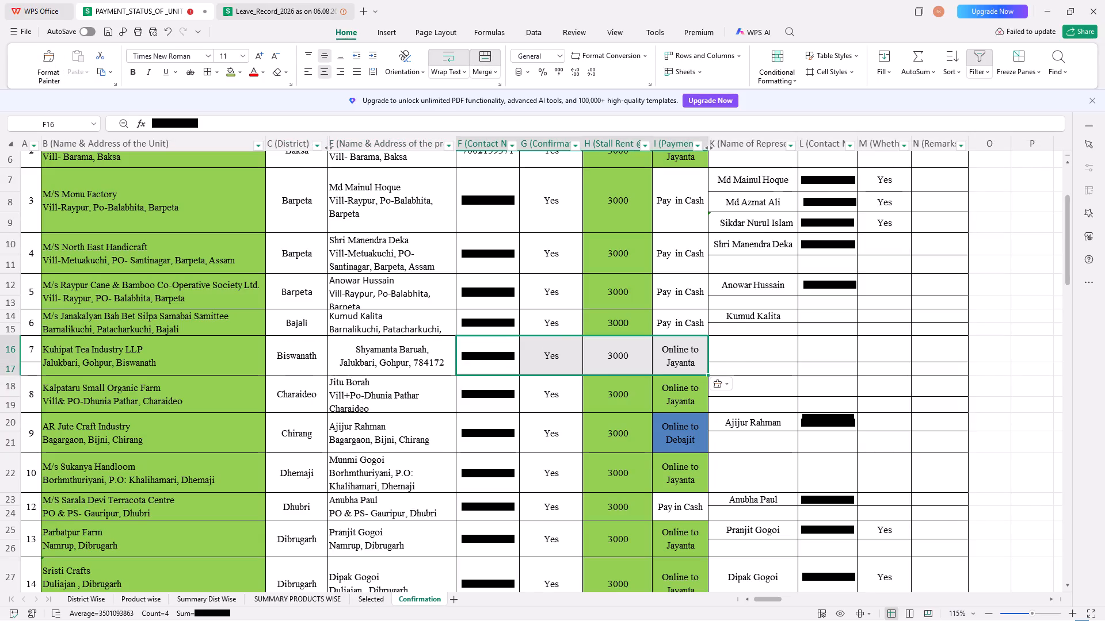
Merge and centre the serial number cell of Kuhipat Tea Industry LLP across rows 16 and 17.
left_click_drag(31, 347, 32, 363)
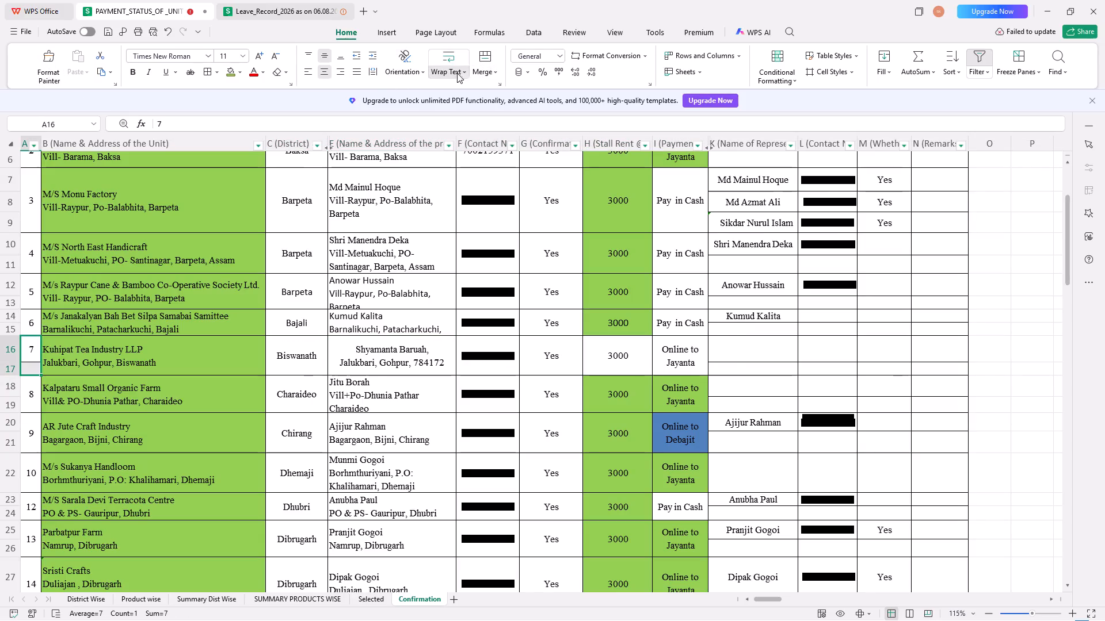
left_click(485, 59)
Fill the stall rent and payment cells of Kuhipat Tea Industry LLP with olive green.
left_click_drag(127, 355, 135, 357)
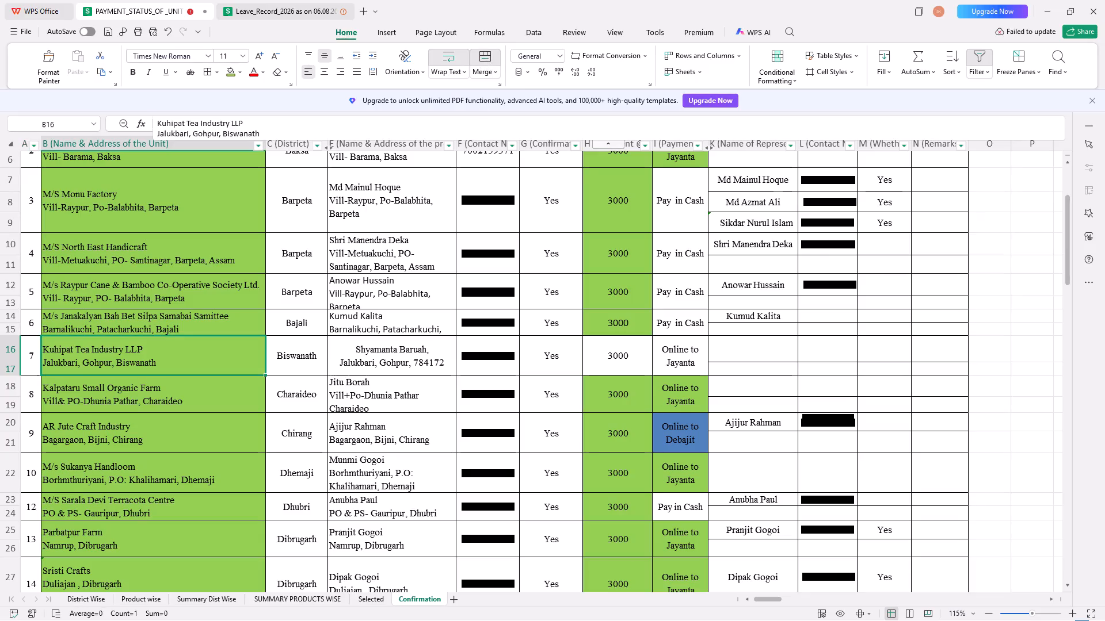
left_click_drag(135, 357, 526, 360)
left_click_drag(591, 349, 676, 361)
left_click(220, 68)
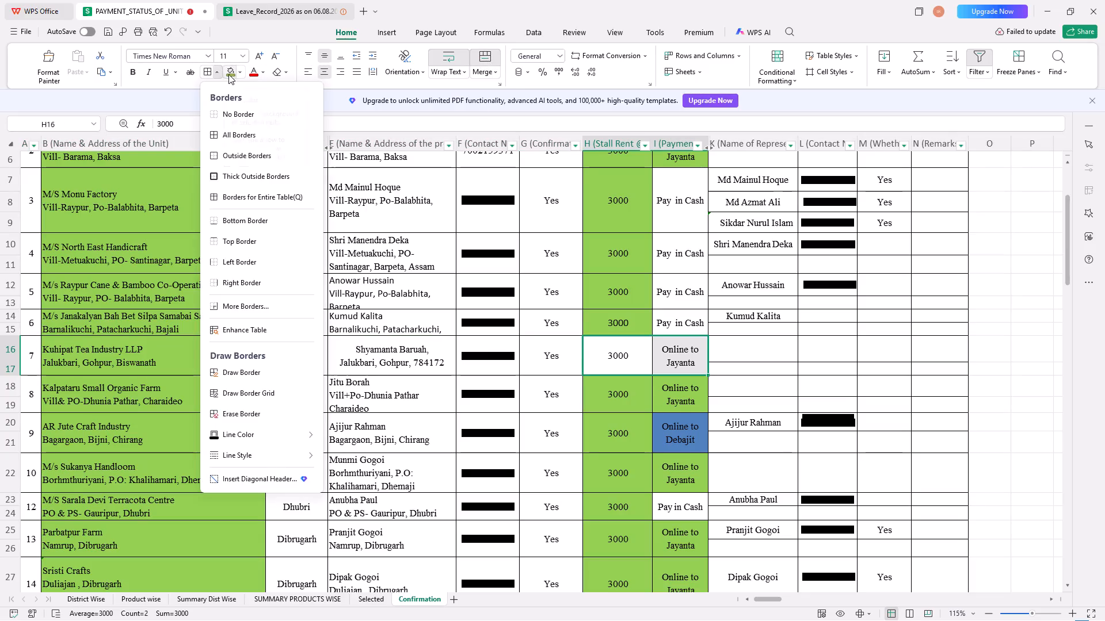
left_click(231, 72)
Renumber the serials of M/S Sarala Devi Terracota Centre to 11 and Parbatpur Farm to 12.
scroll(130, 408, "down", 2)
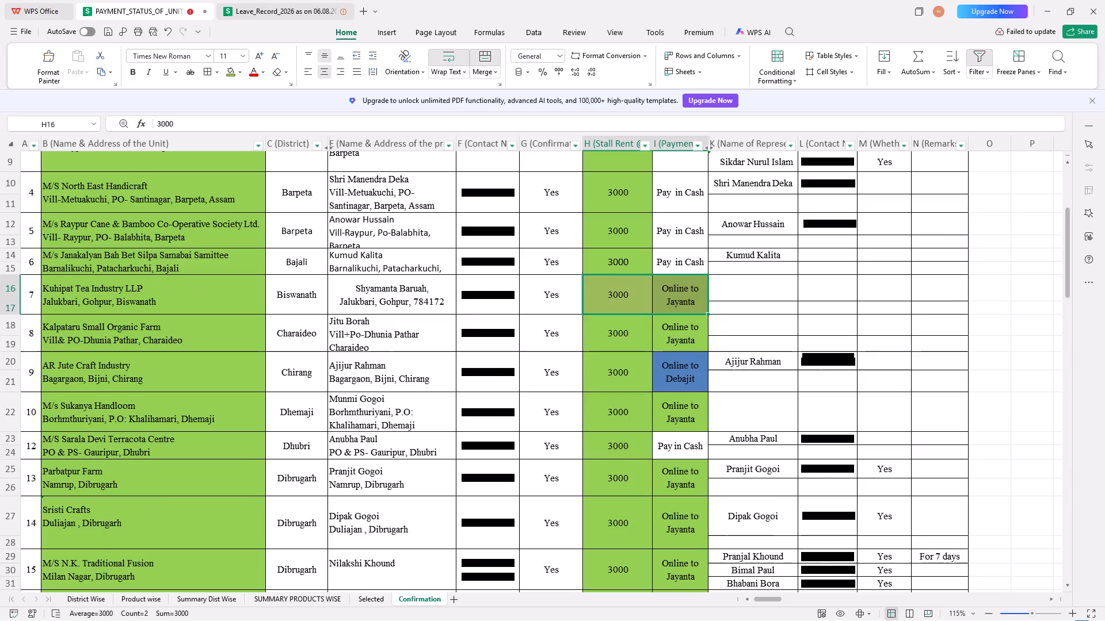
scroll(129, 409, "down", 1)
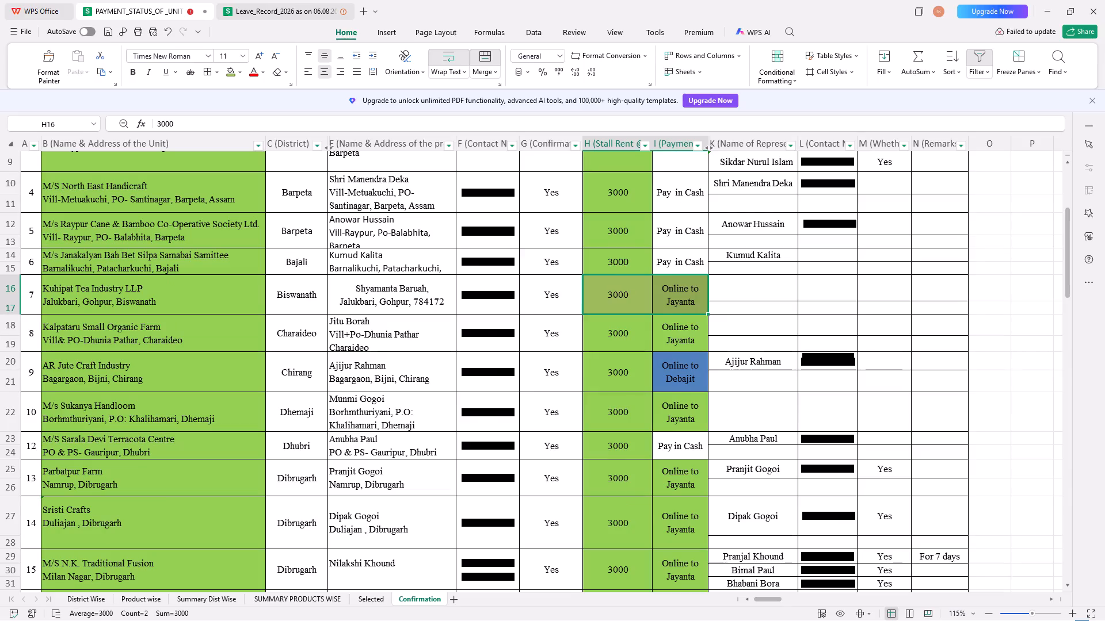
scroll(135, 413, "down", 2)
left_click(64, 323)
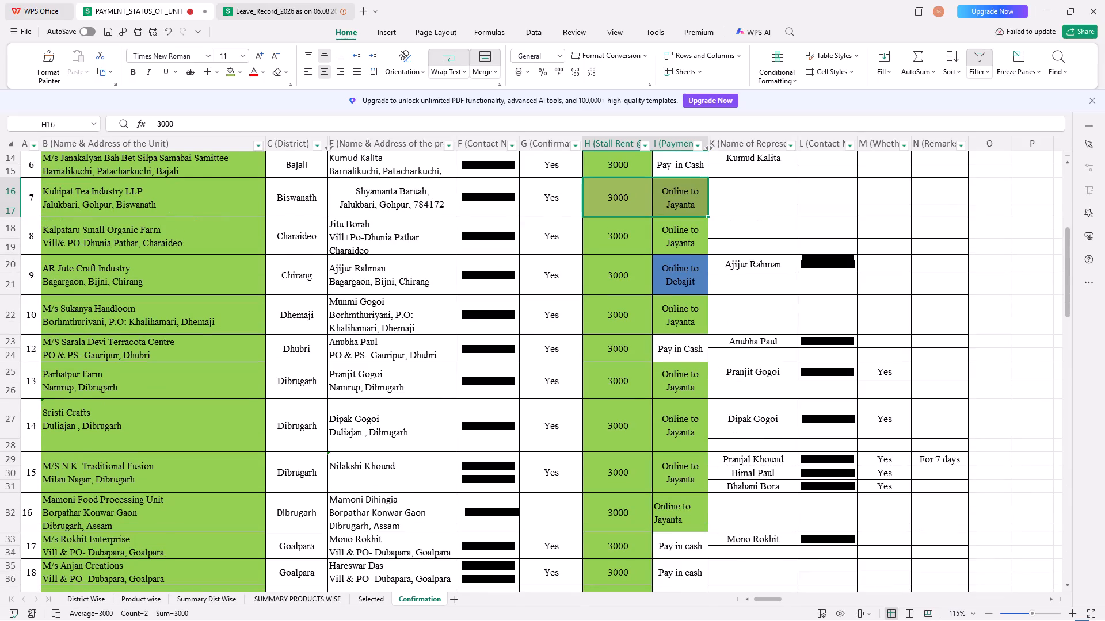
double_click(36, 345)
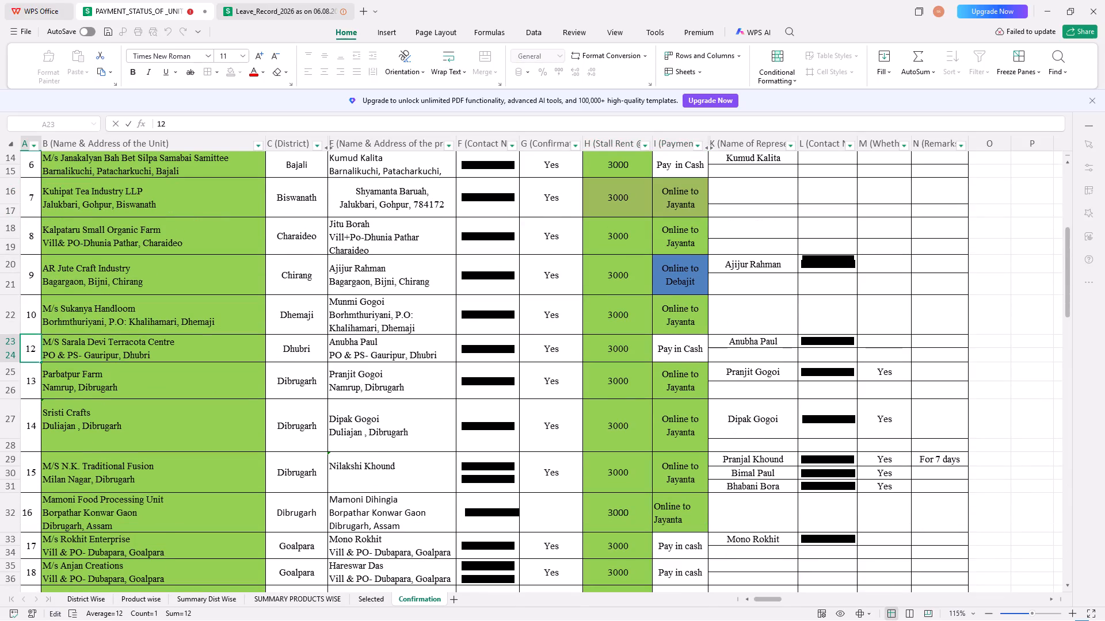
key("BackSpace")
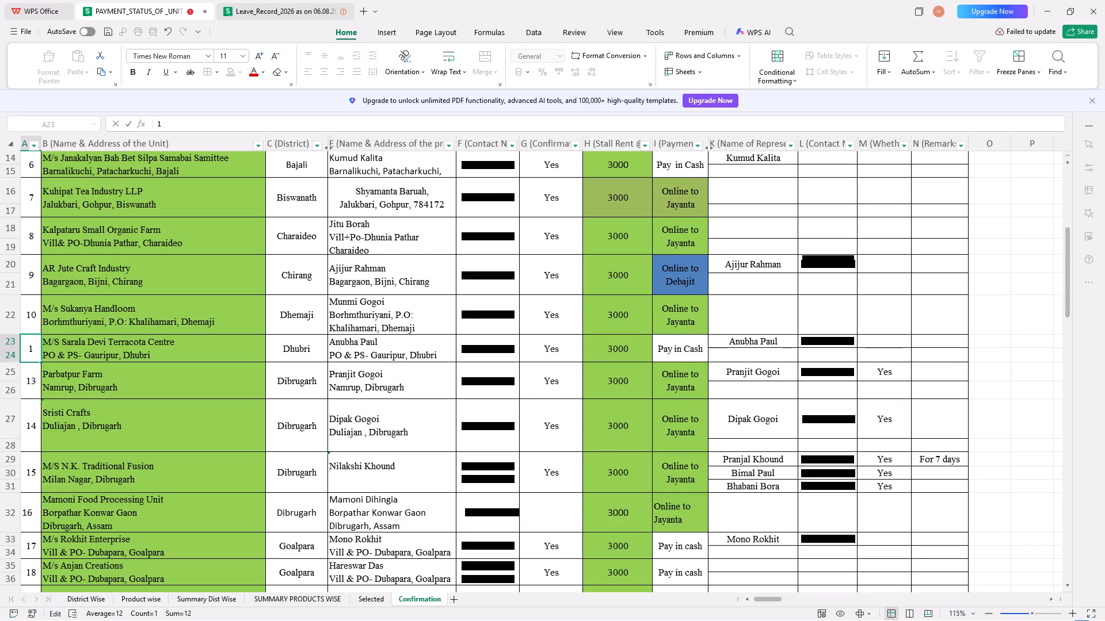
key("1")
left_click(49, 381)
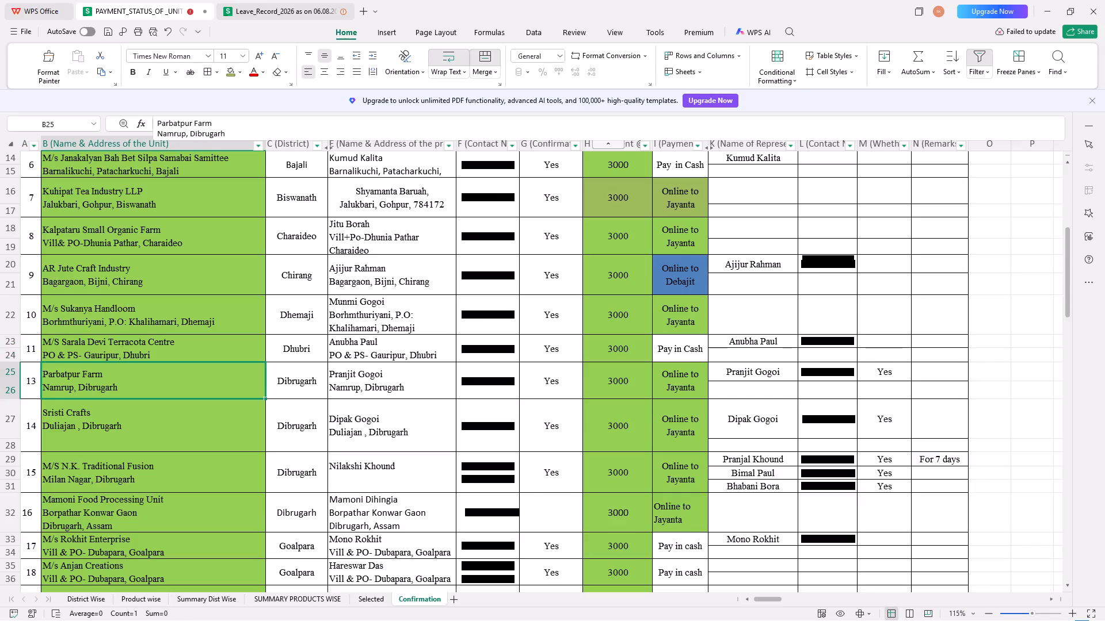
double_click(36, 384)
key("BackSpace")
key("2")
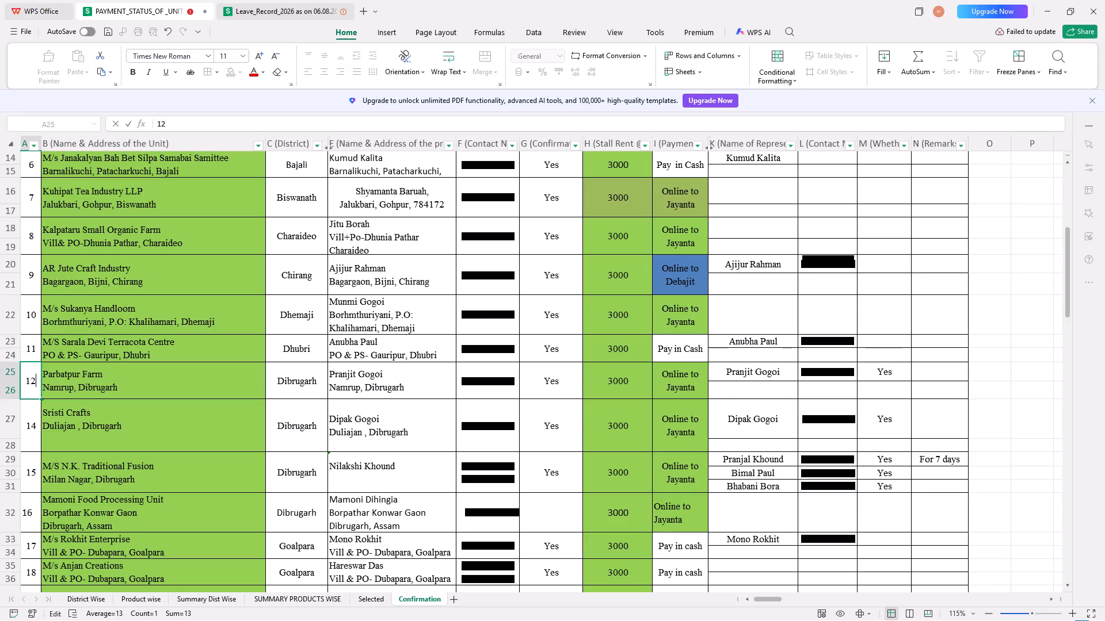
Renumber the serials of Sristi Crafts to 13 and M/S N.K. Traditional Fusion to 14.
double_click(37, 428)
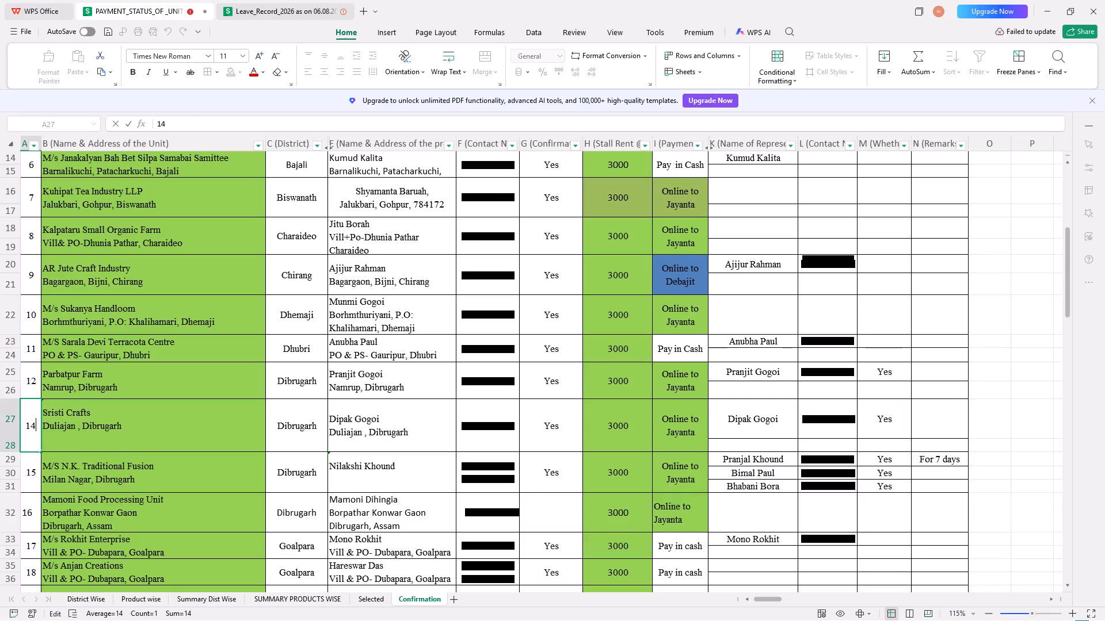
key("BackSpace")
key("3")
double_click(34, 473)
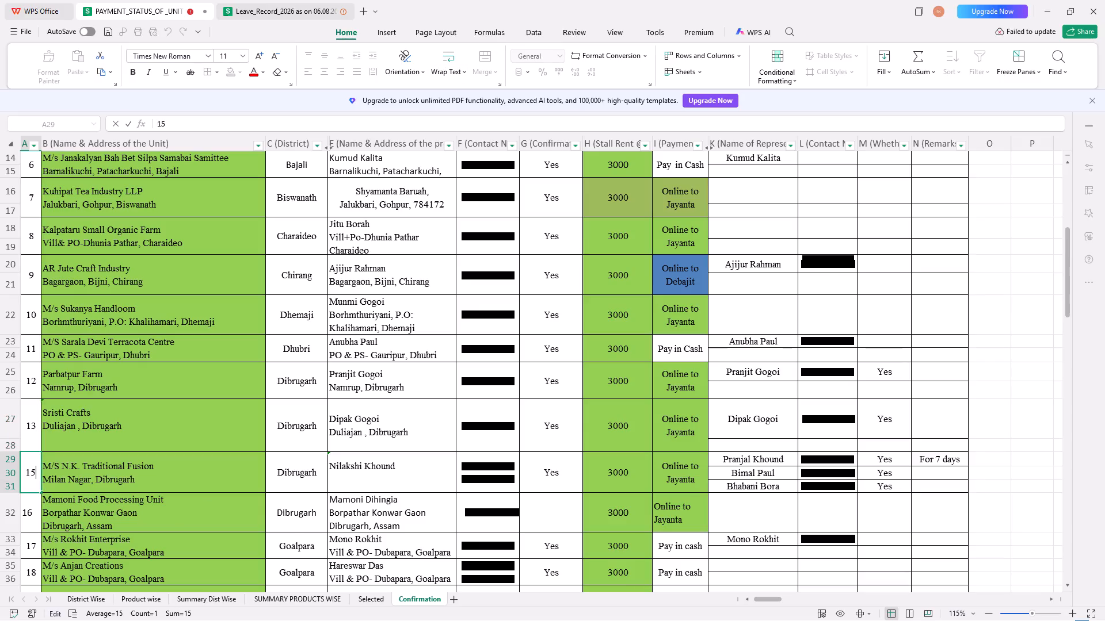
key("BackSpace")
key("4")
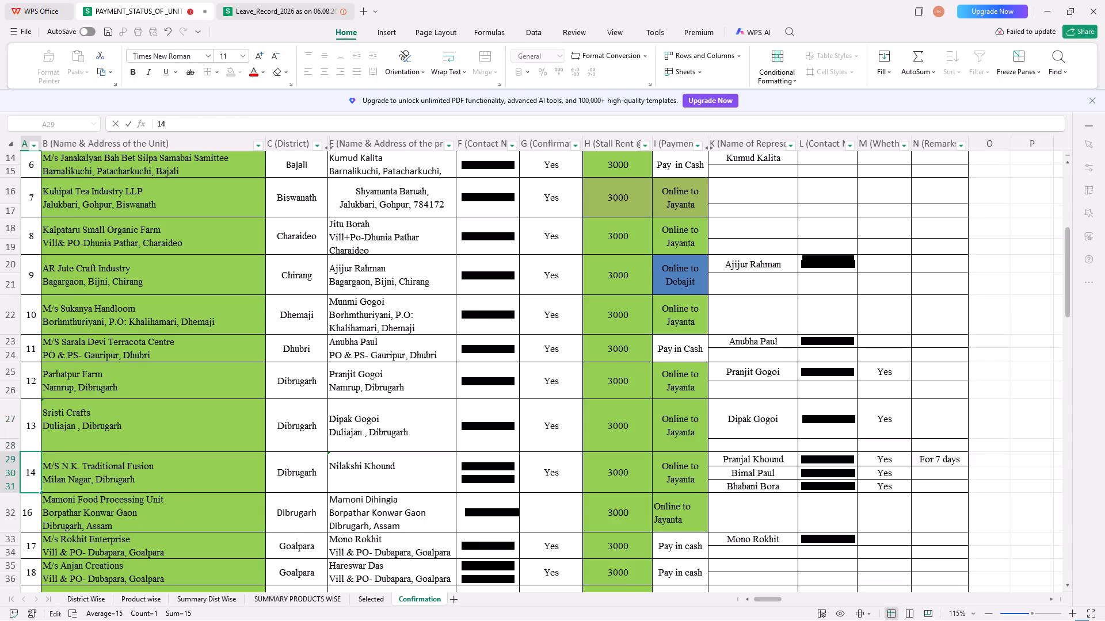
left_click(84, 488)
Insert one row directly below the Mamoni Food Processing Unit entry in row 32.
scroll(51, 505, "down", 2)
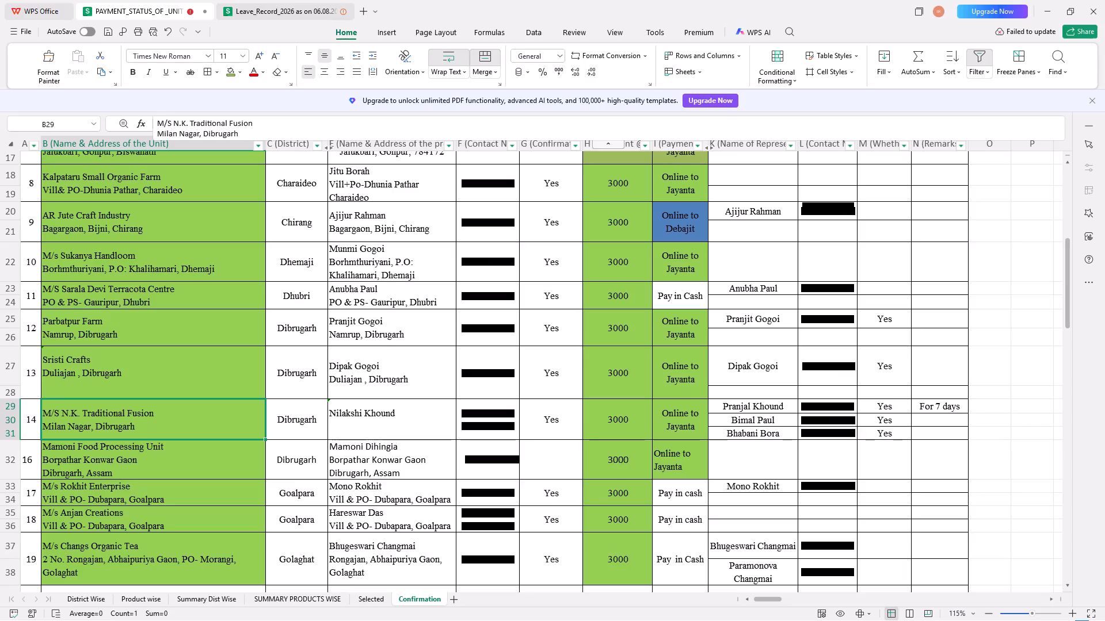
left_click(12, 463)
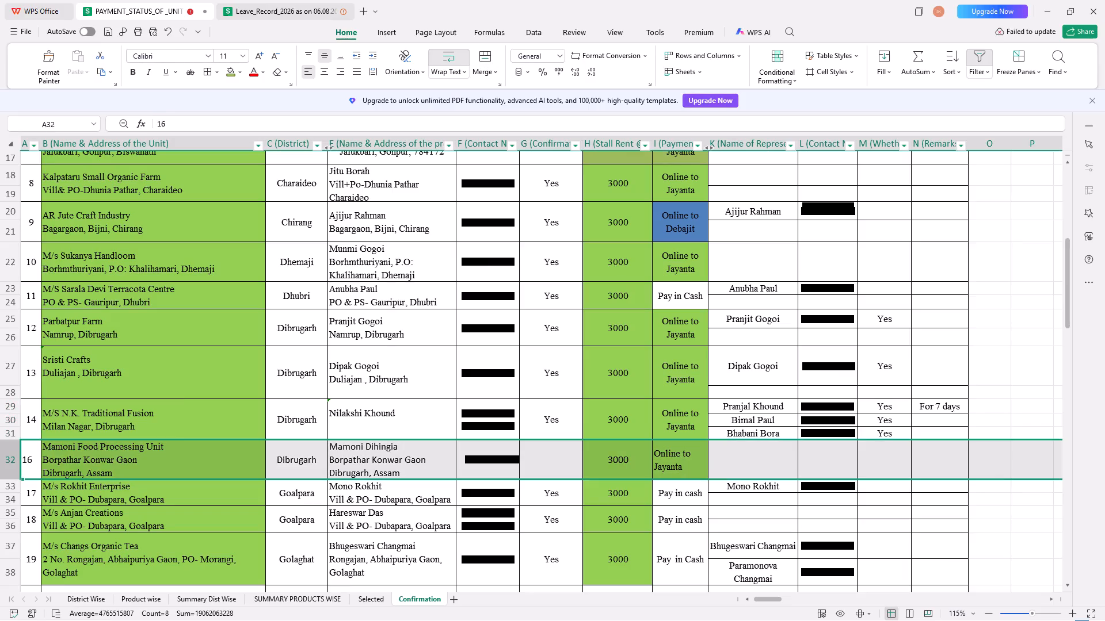
right_click(12, 463)
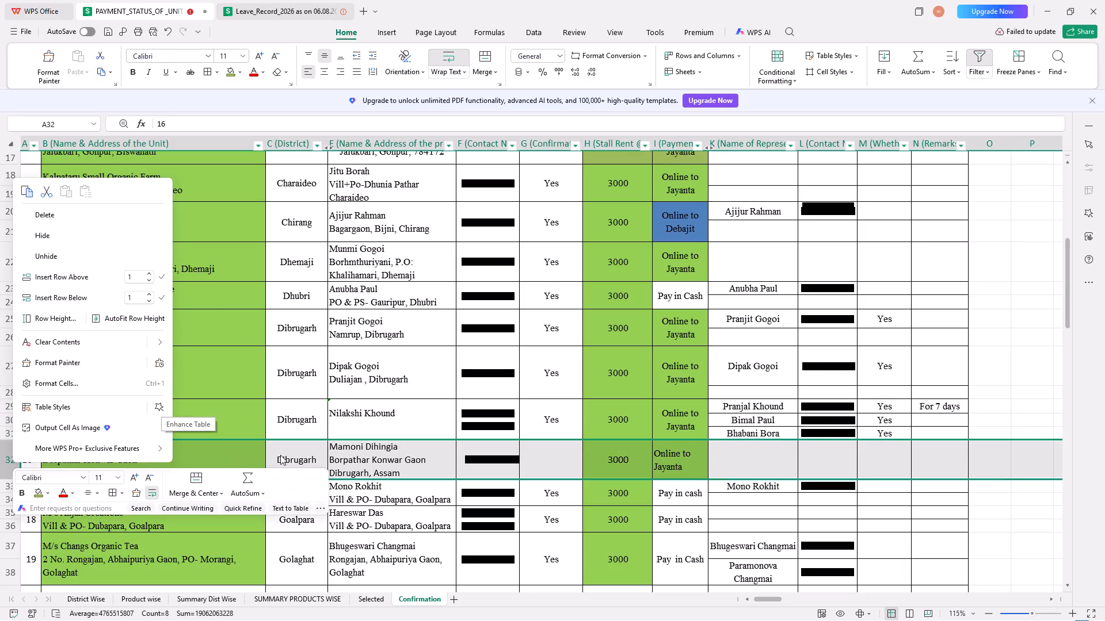
left_click(73, 300)
Merge and centre the serial number and the name and address cells of Mamoni Food Processing Unit, each across rows 32 and 33.
left_click(92, 463)
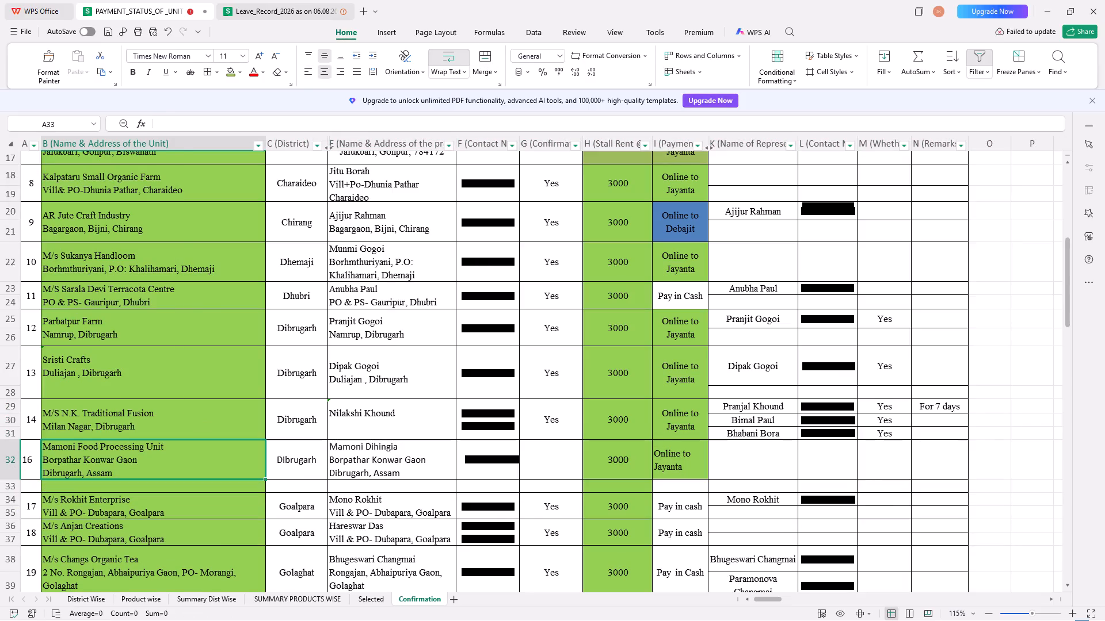
left_click_drag(90, 447, 95, 478)
left_click_drag(32, 450, 33, 475)
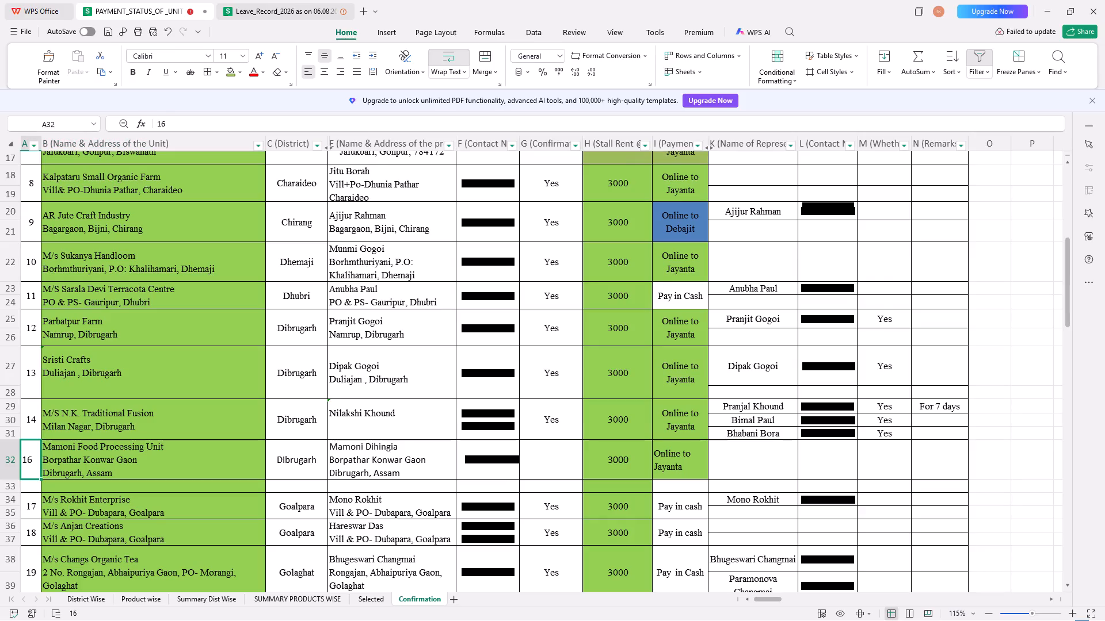
left_click_drag(33, 475, 33, 483)
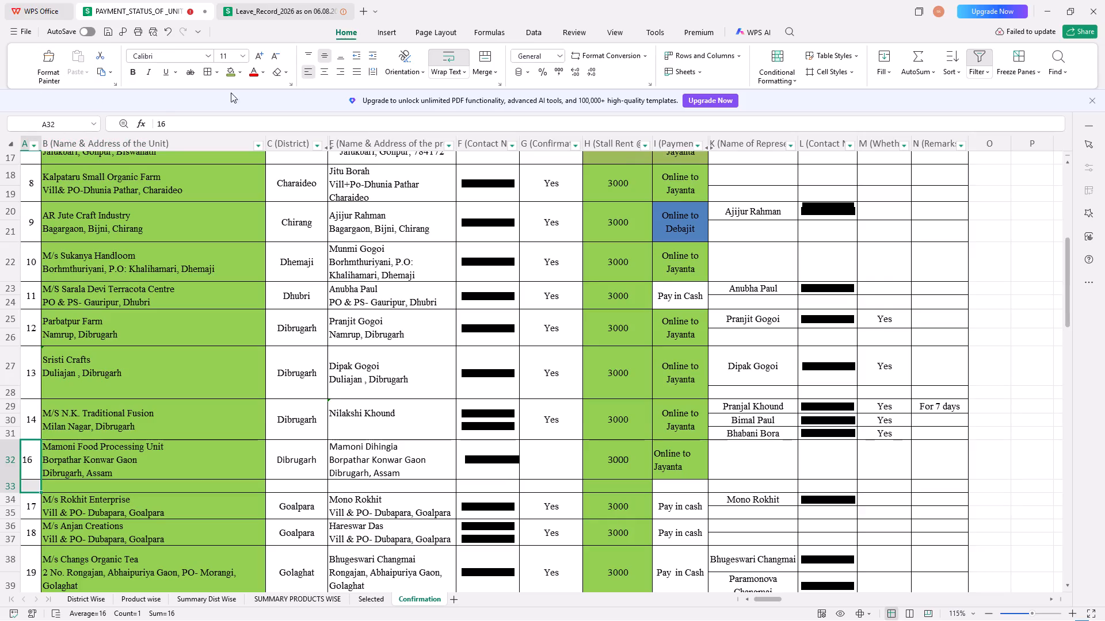
left_click(487, 56)
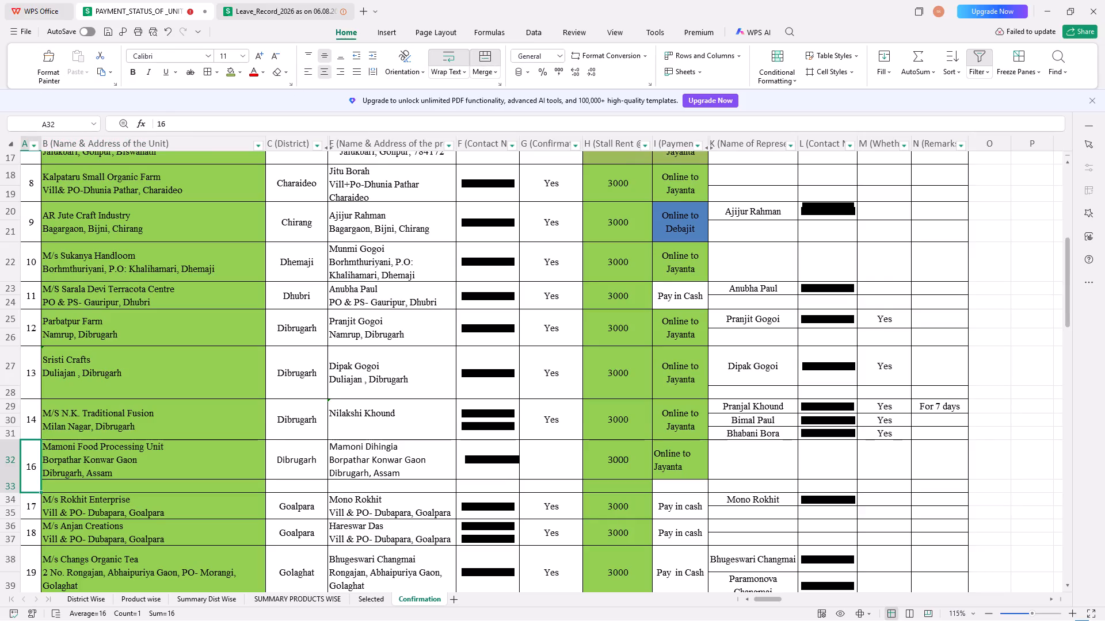
left_click_drag(75, 455, 148, 485)
left_click(481, 62)
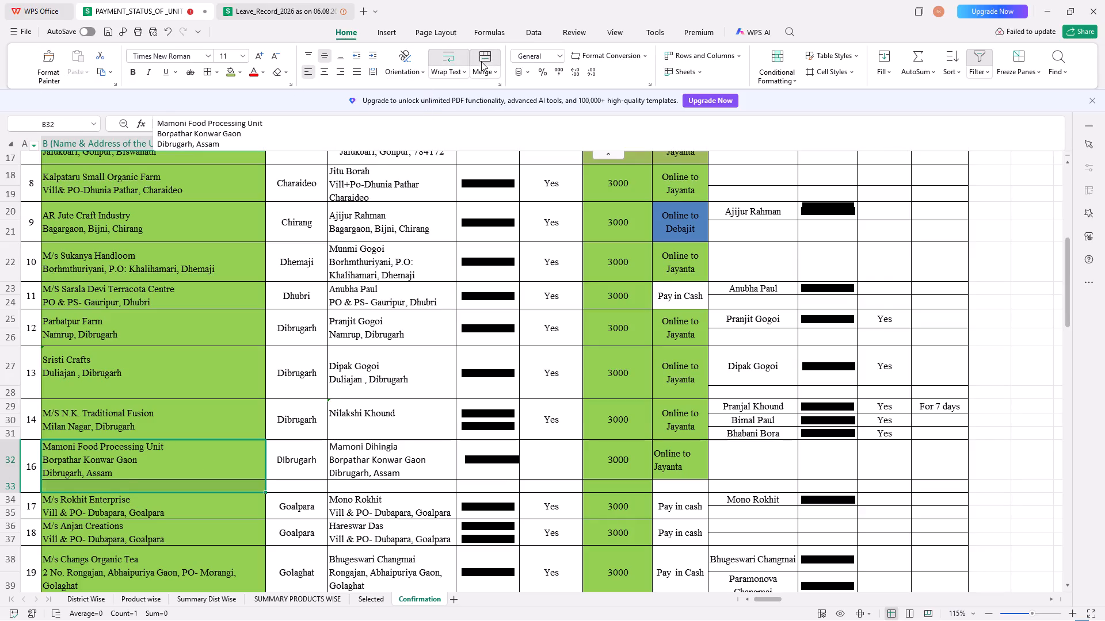
Copy the merged serial cell's format with Format Painter onto columns C to I of Mamoni Food Processing Unit in rows 32 and 33.
left_click(31, 467)
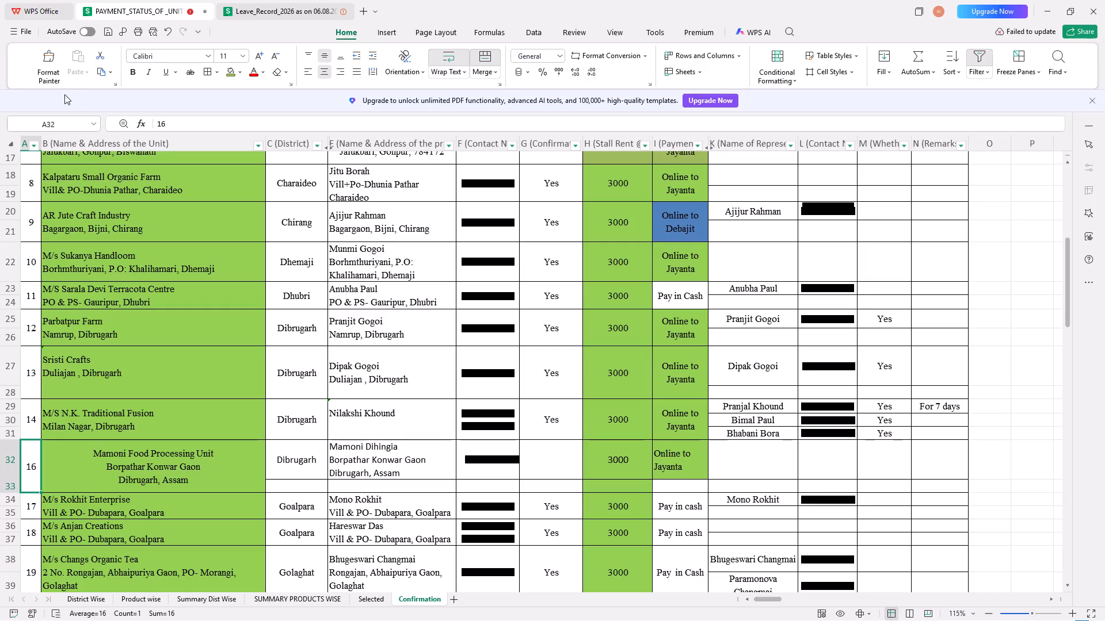
left_click(51, 66)
left_click_drag(292, 457, 559, 482)
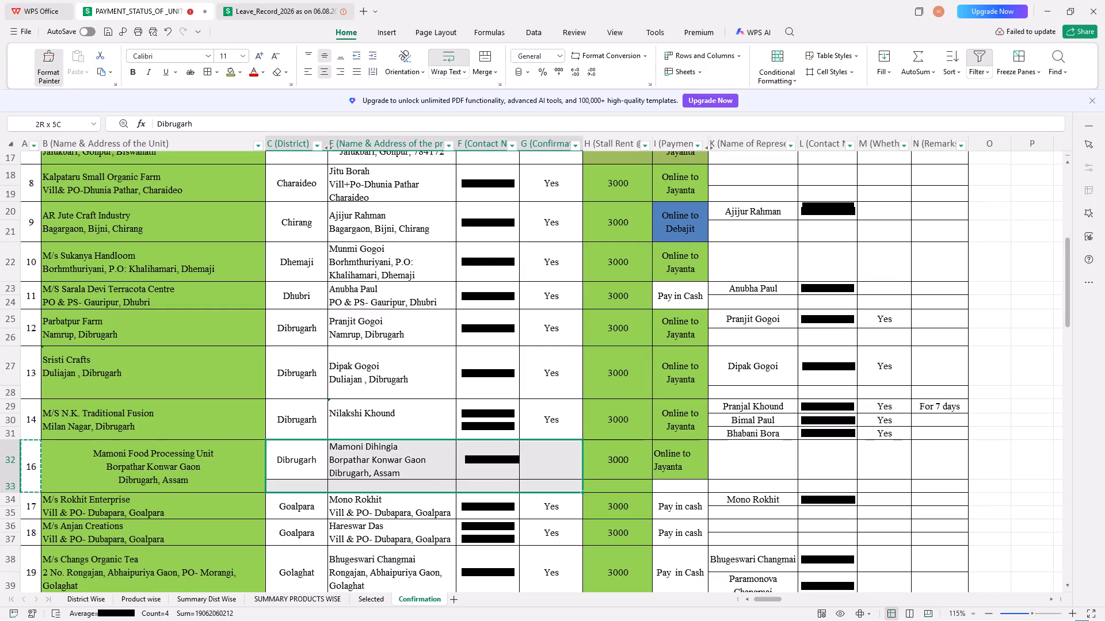
left_click_drag(559, 482, 674, 489)
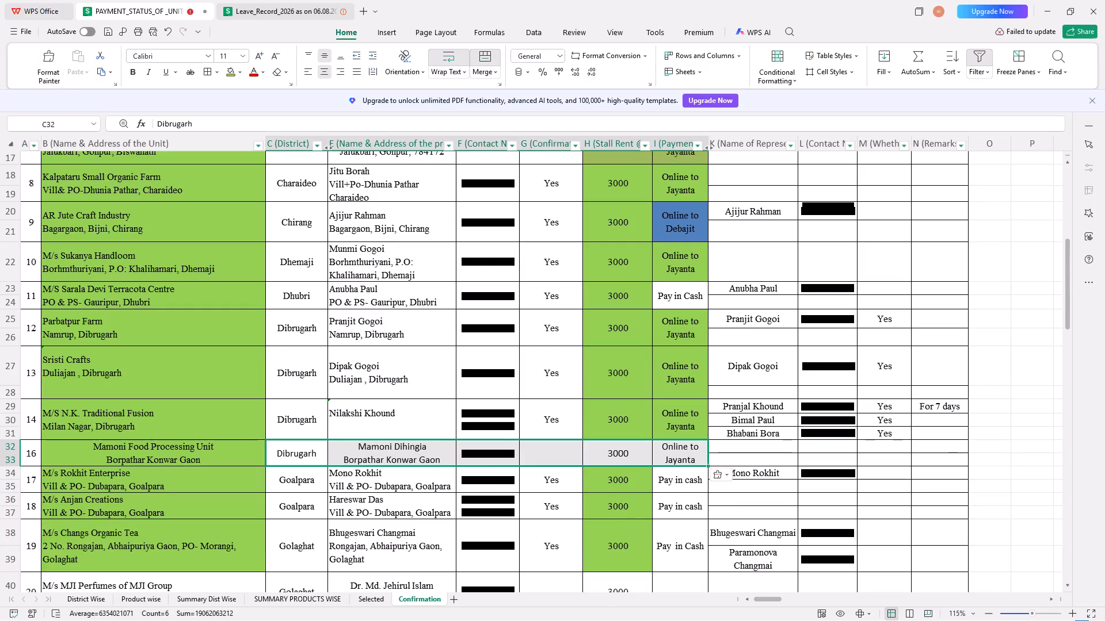
Check the serial cells and row merging of the units from M/s Rokhit Enterprise down to M/s NECRAFTERS Enterprise LLP.
left_click(28, 478)
left_click(32, 511)
left_click(33, 549)
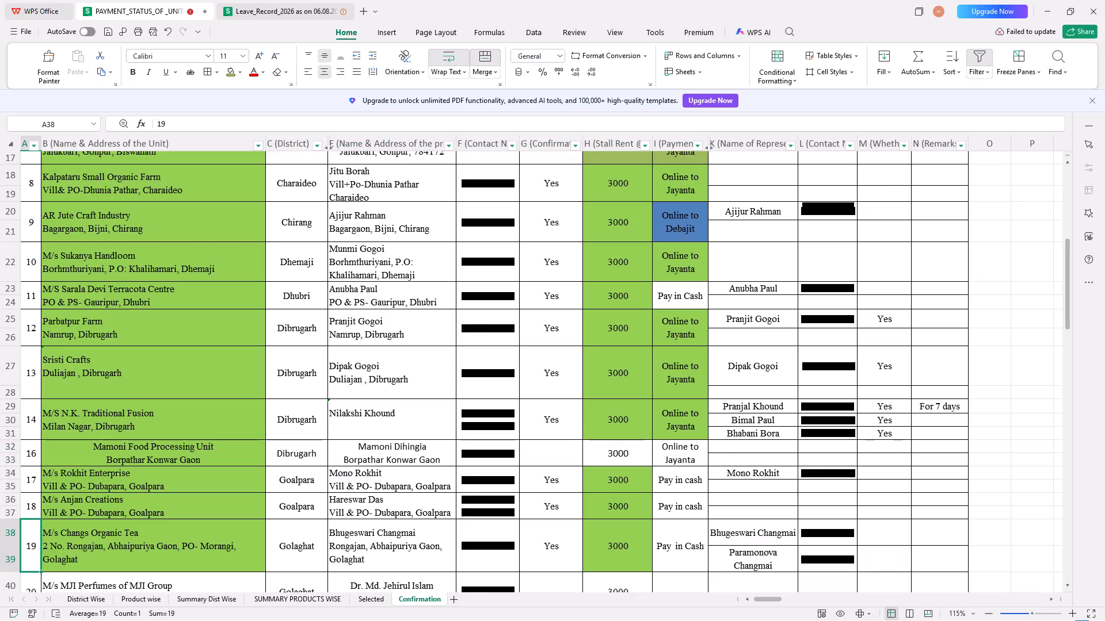
scroll(35, 552, "down", 2)
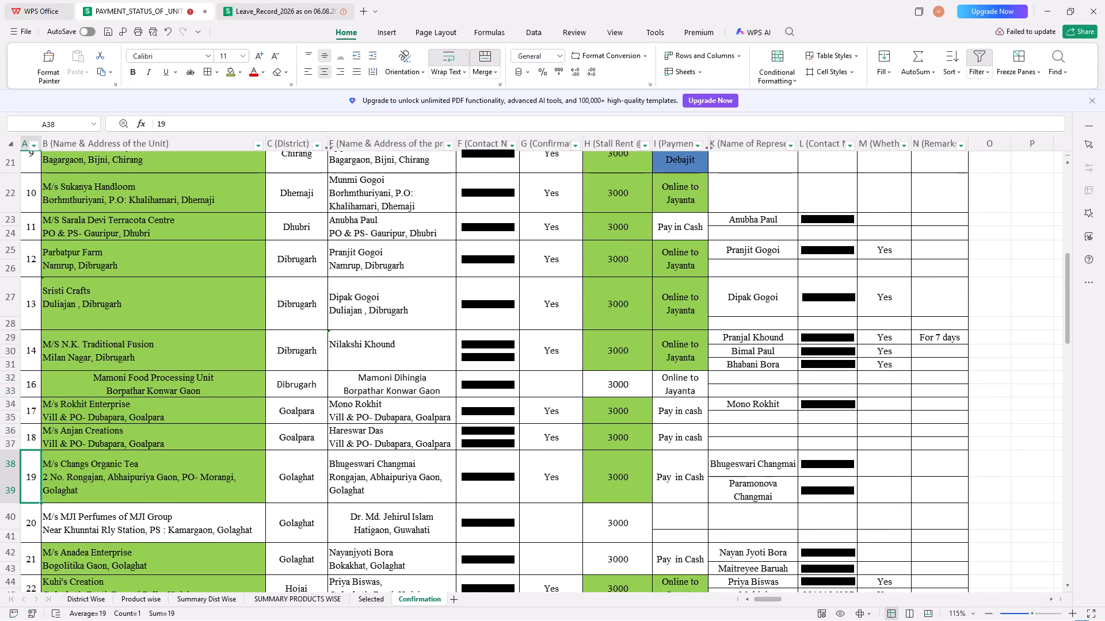
left_click(25, 529)
scroll(47, 530, "down", 3)
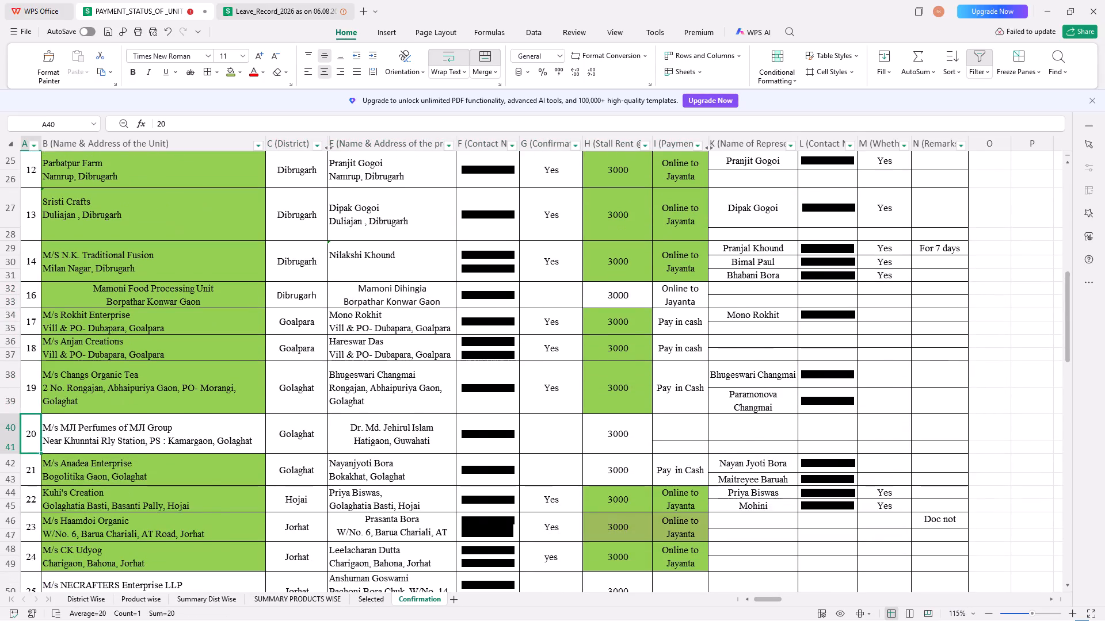
left_click(32, 473)
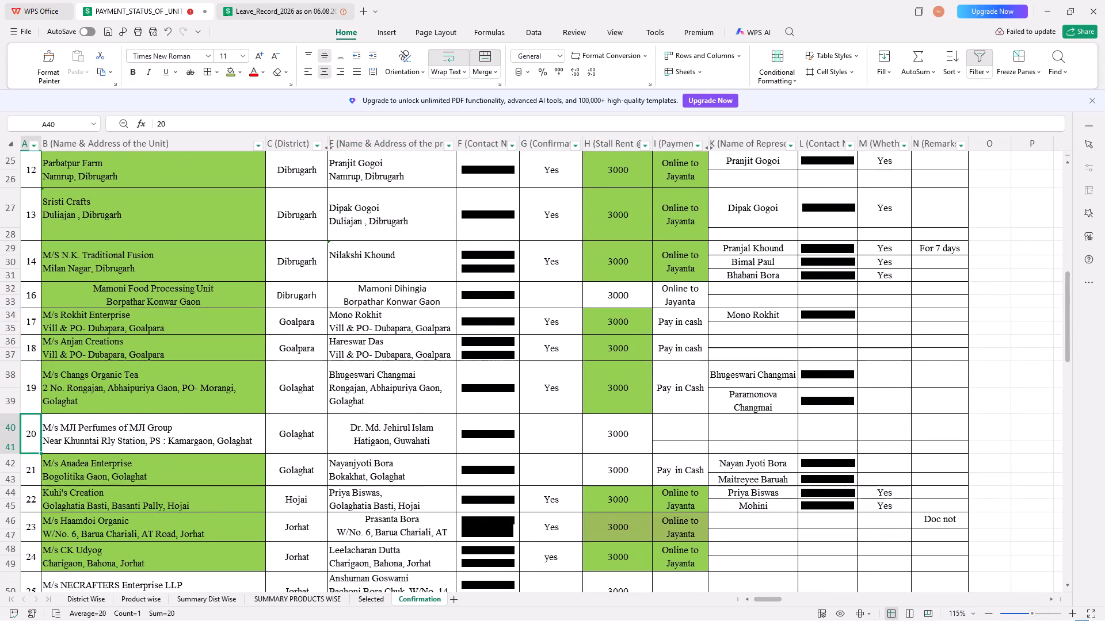
left_click(32, 497)
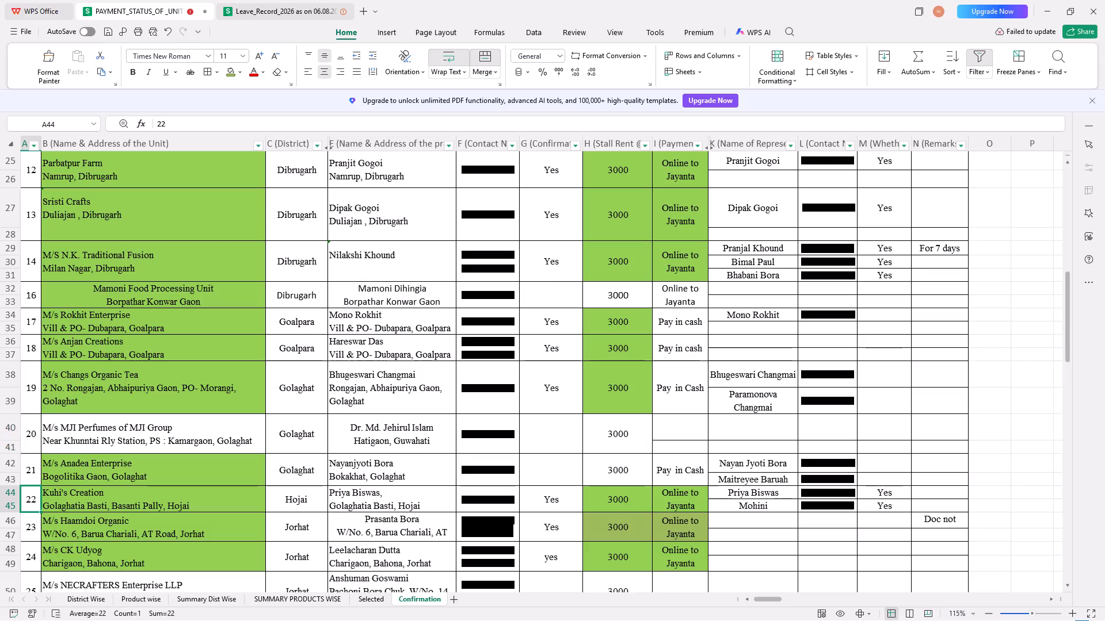
left_click(31, 531)
scroll(32, 537, "down", 2)
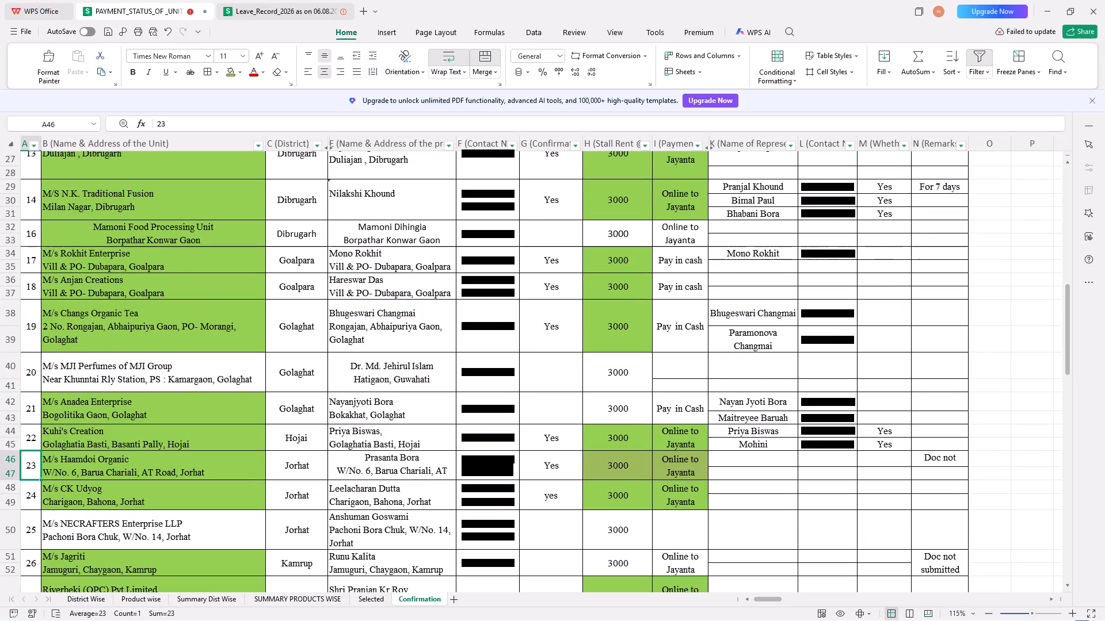
left_click(29, 500)
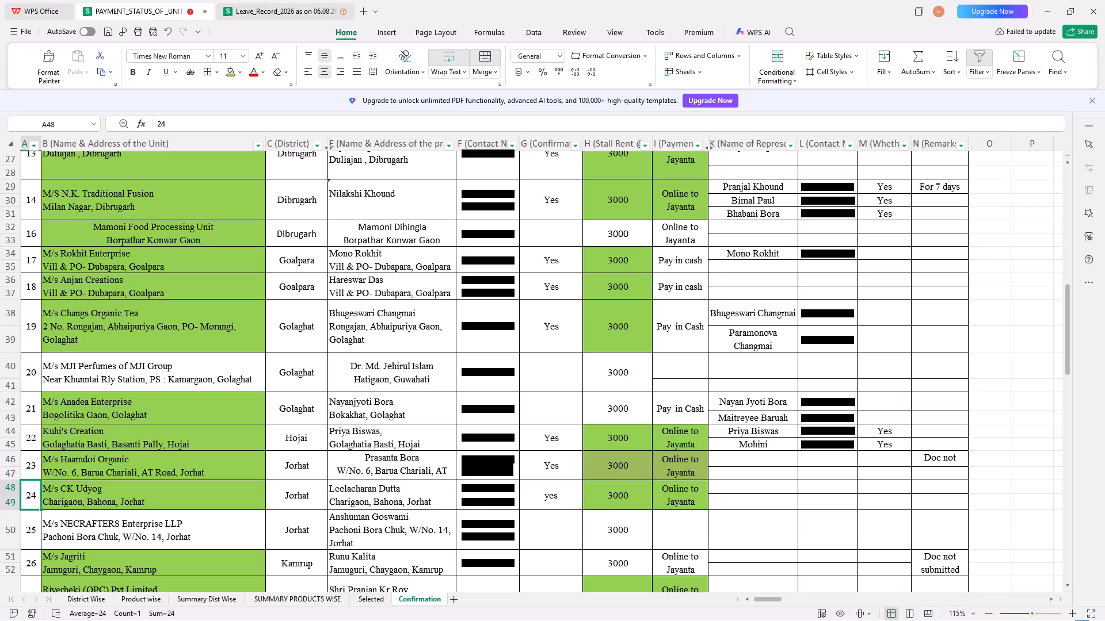
left_click(98, 522)
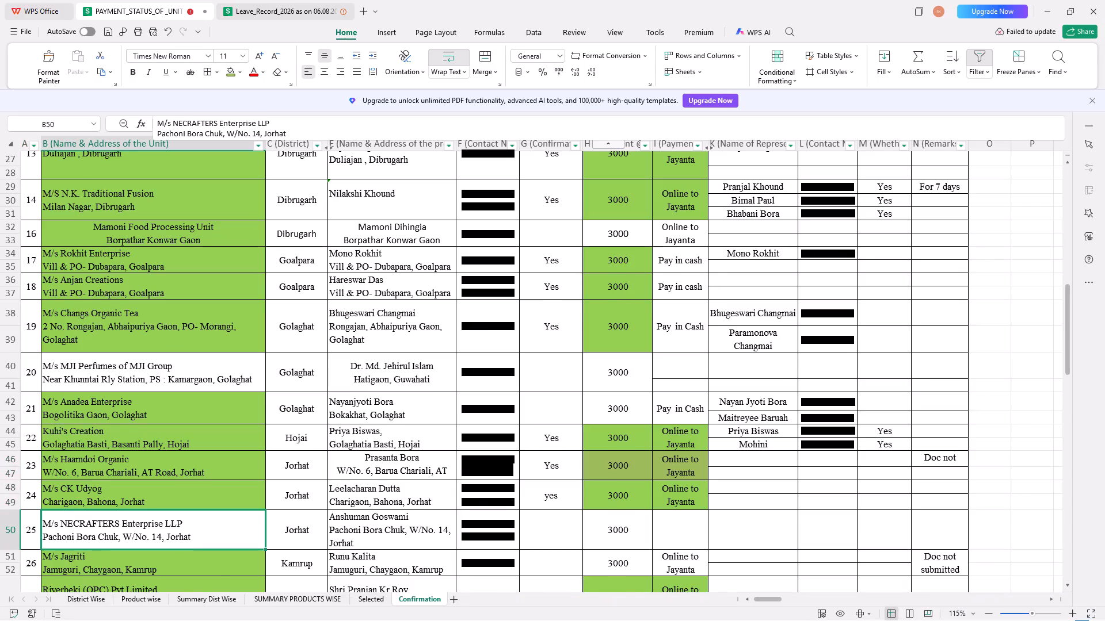
scroll(130, 524, "down", 2)
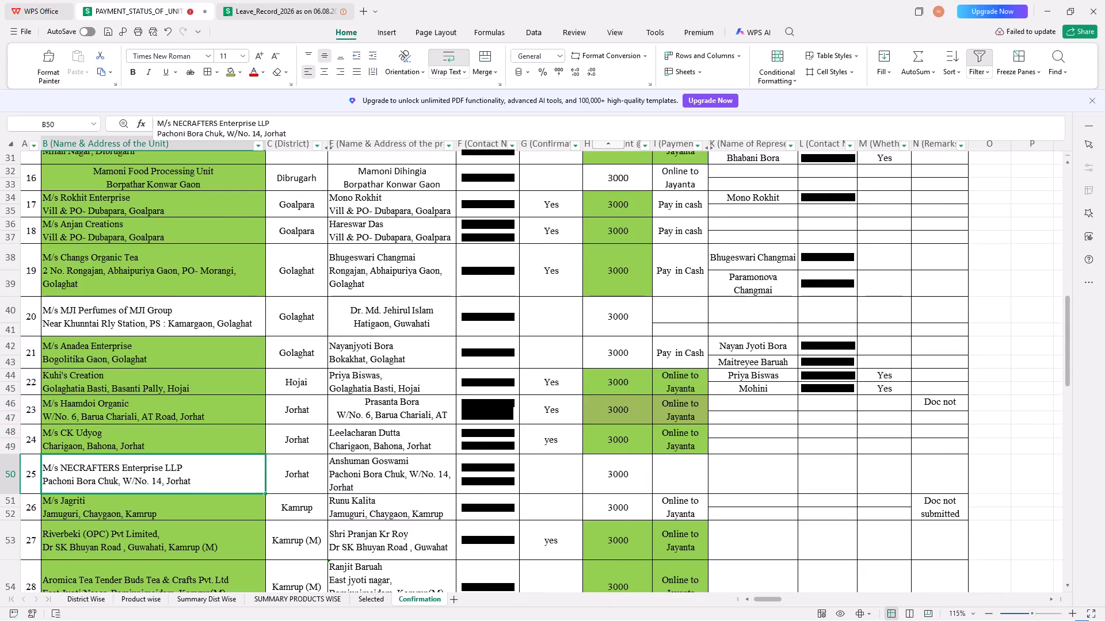
left_click(762, 470)
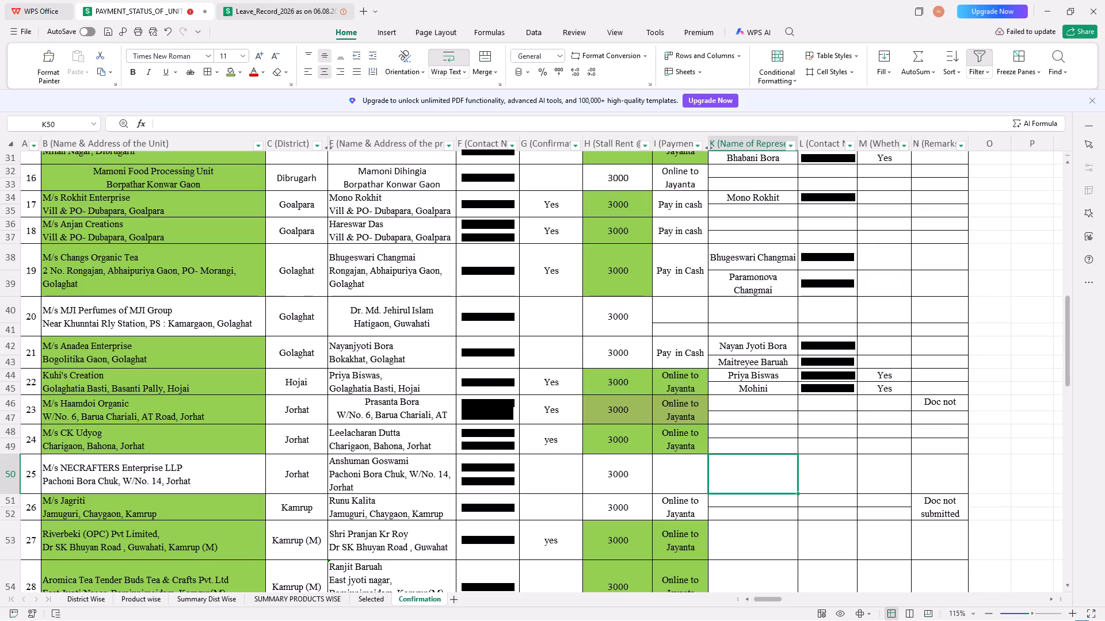
Fill the stall rent and payment cells of M/s Jagriti with the same olive green.
left_click_drag(600, 509, 680, 509)
left_click(230, 71)
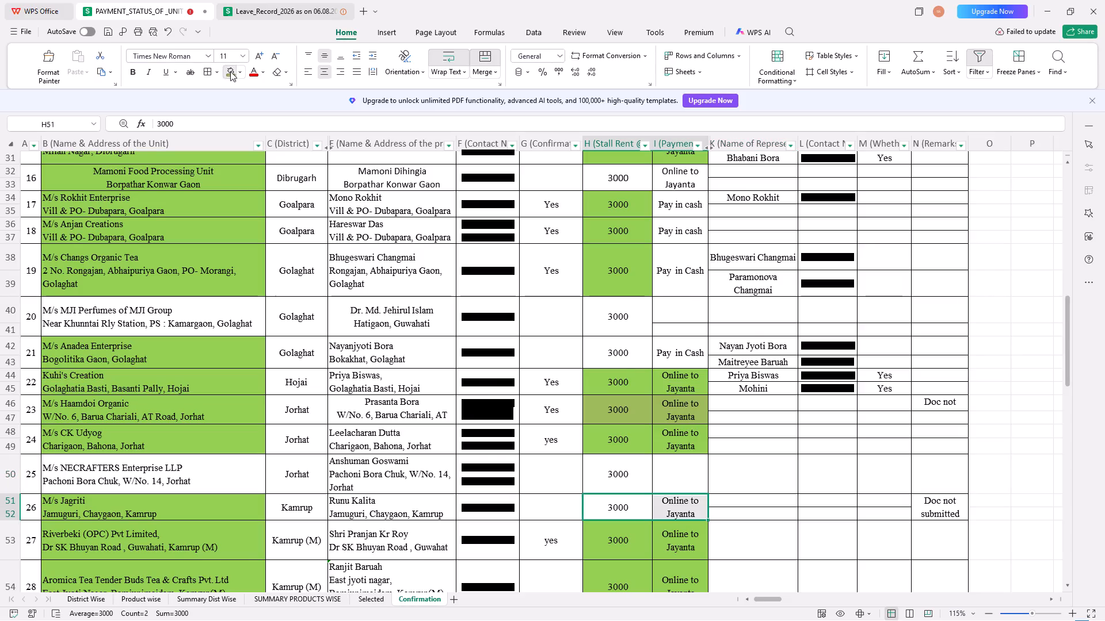
Insert a blank row directly below the M/s NECRAFTERS Enterprise LLP row, above M/s Jagriti.
left_click(7, 474)
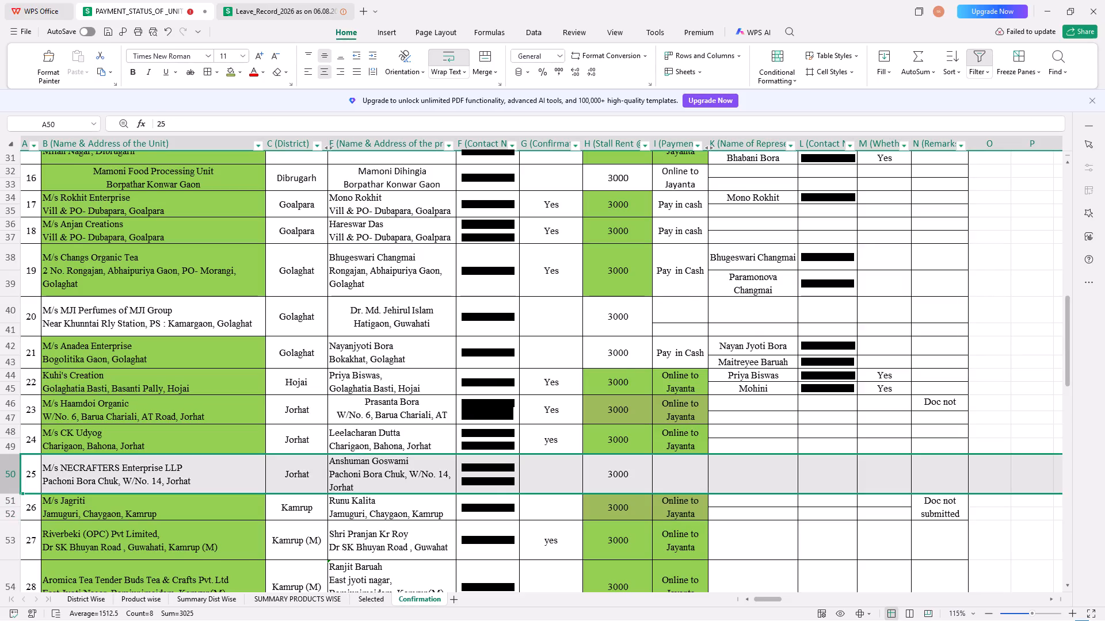
left_click(9, 499)
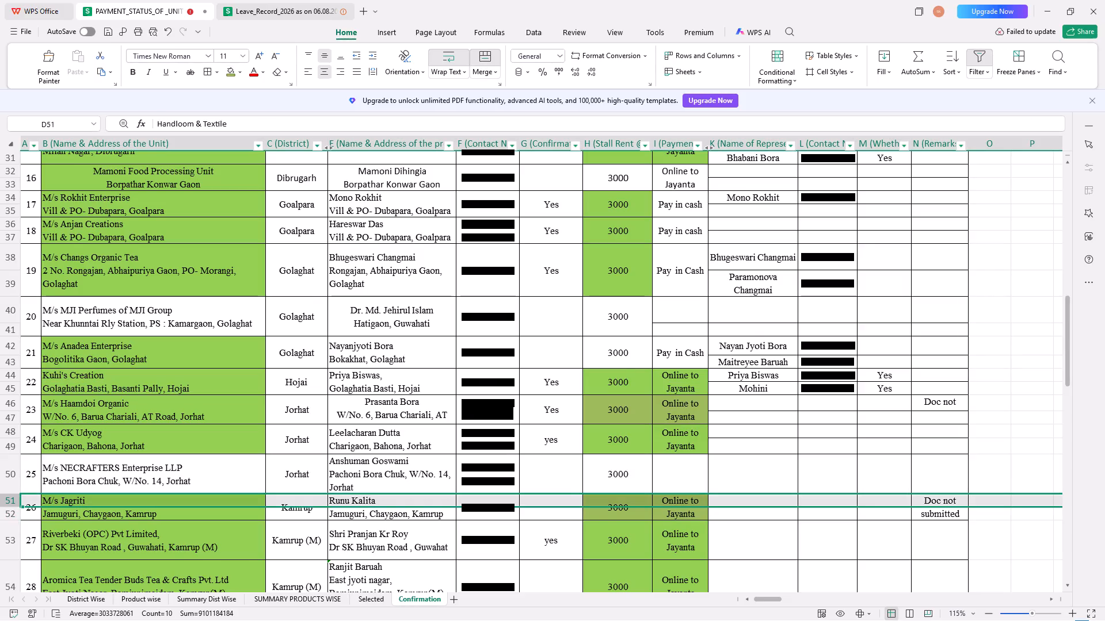
left_click(22, 474)
left_click(16, 474)
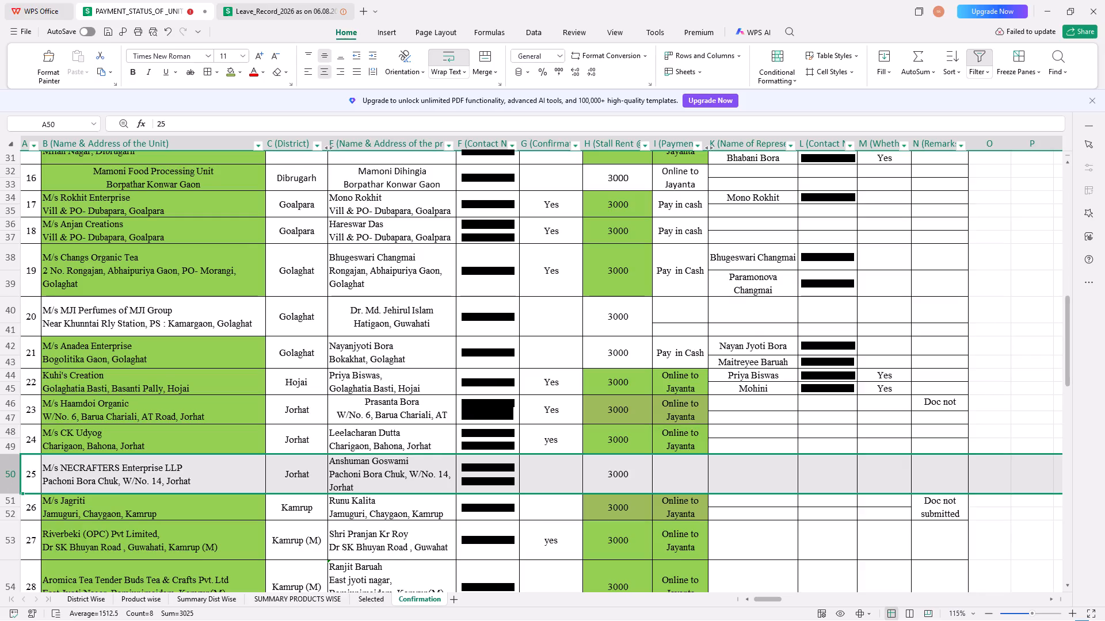
right_click(3, 467)
left_click(46, 300)
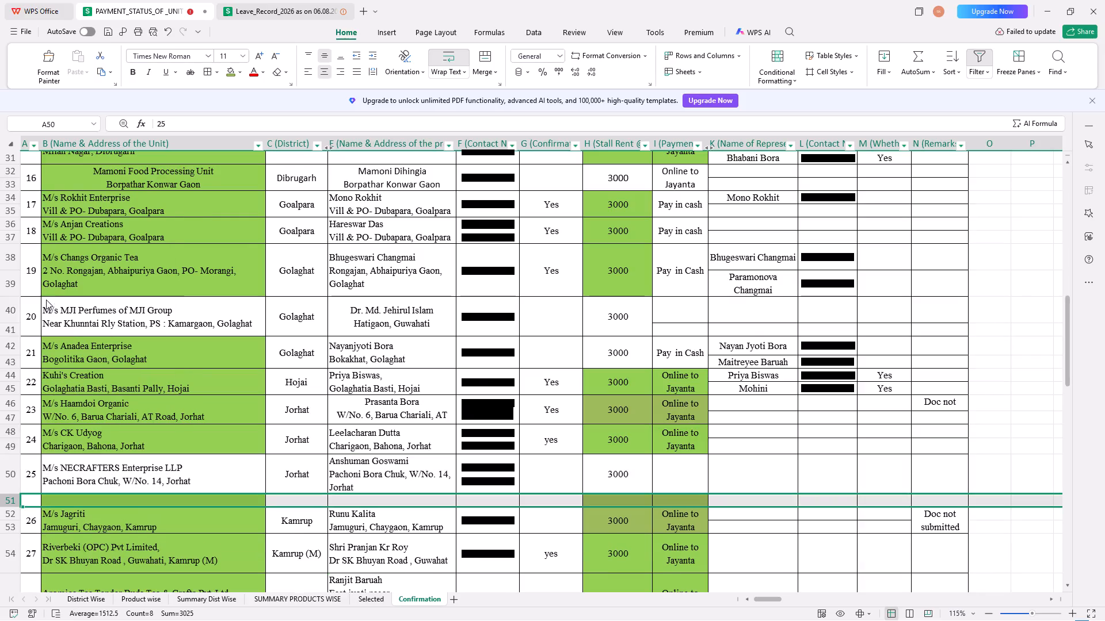
Merge and centre the serial number and the name and address cells of M/s NECRAFTERS Enterprise LLP, each across rows 50 and 51.
left_click(107, 467)
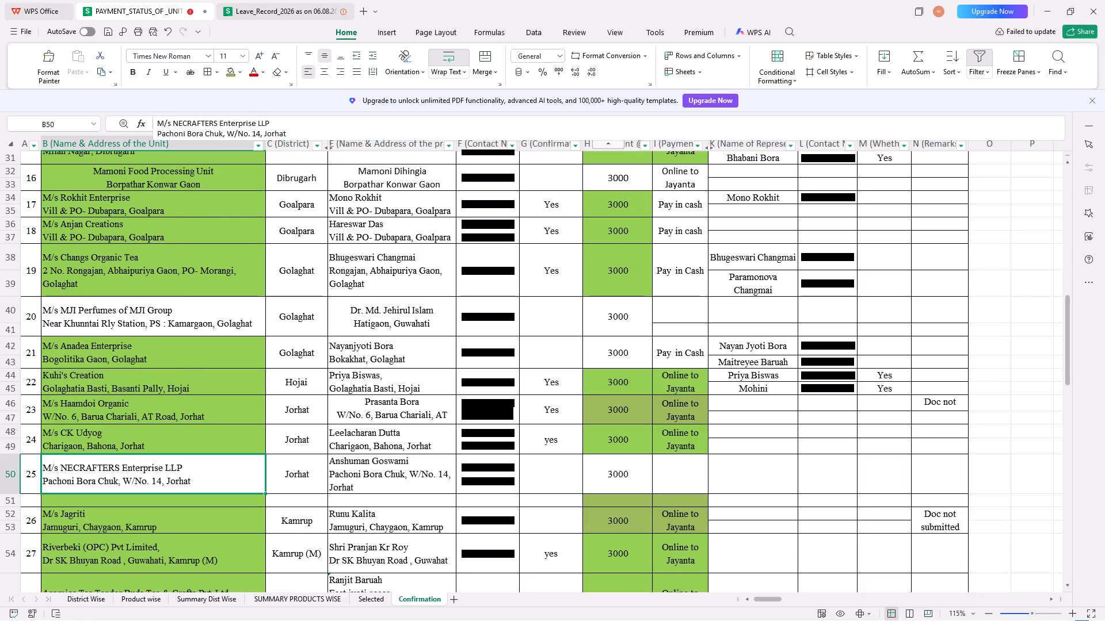
left_click_drag(89, 461, 101, 486)
left_click_drag(32, 470, 33, 494)
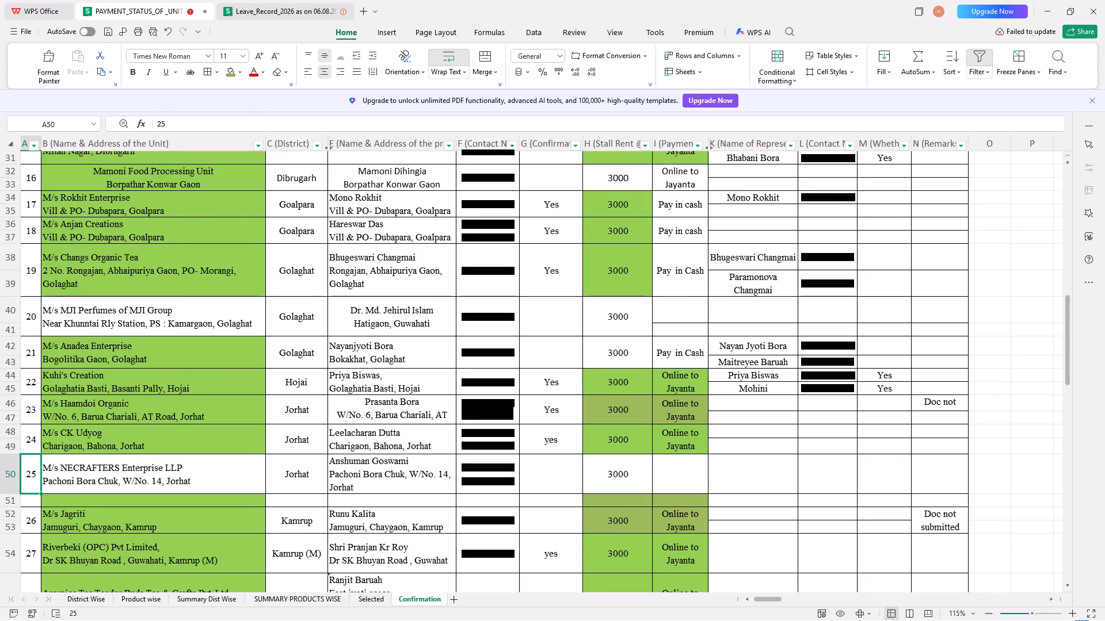
left_click_drag(33, 494, 33, 498)
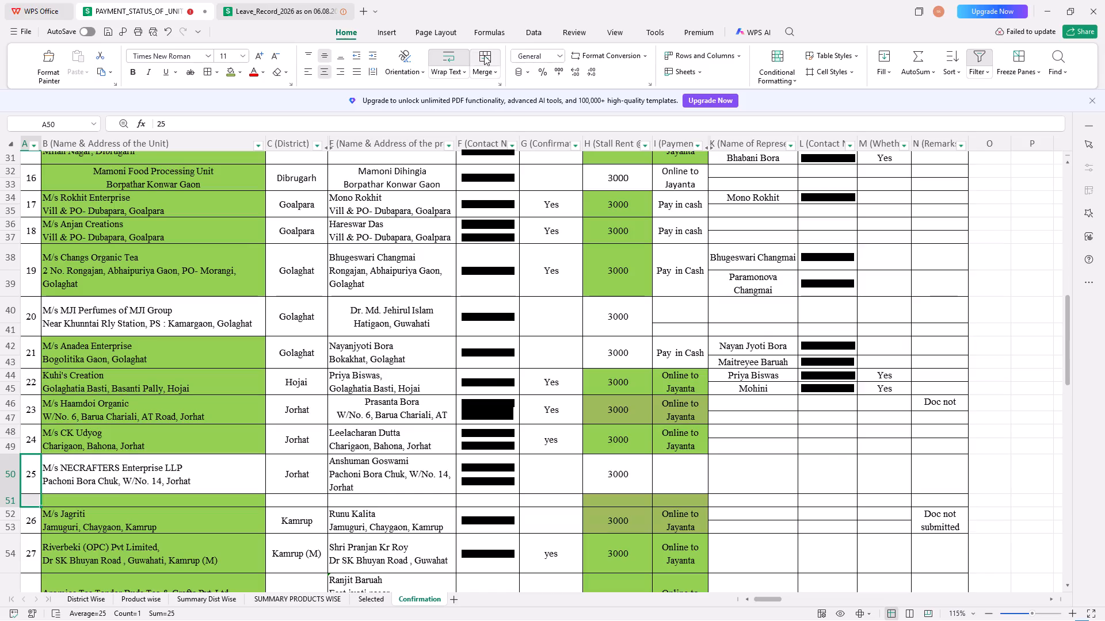
left_click(484, 55)
left_click_drag(138, 468, 139, 507)
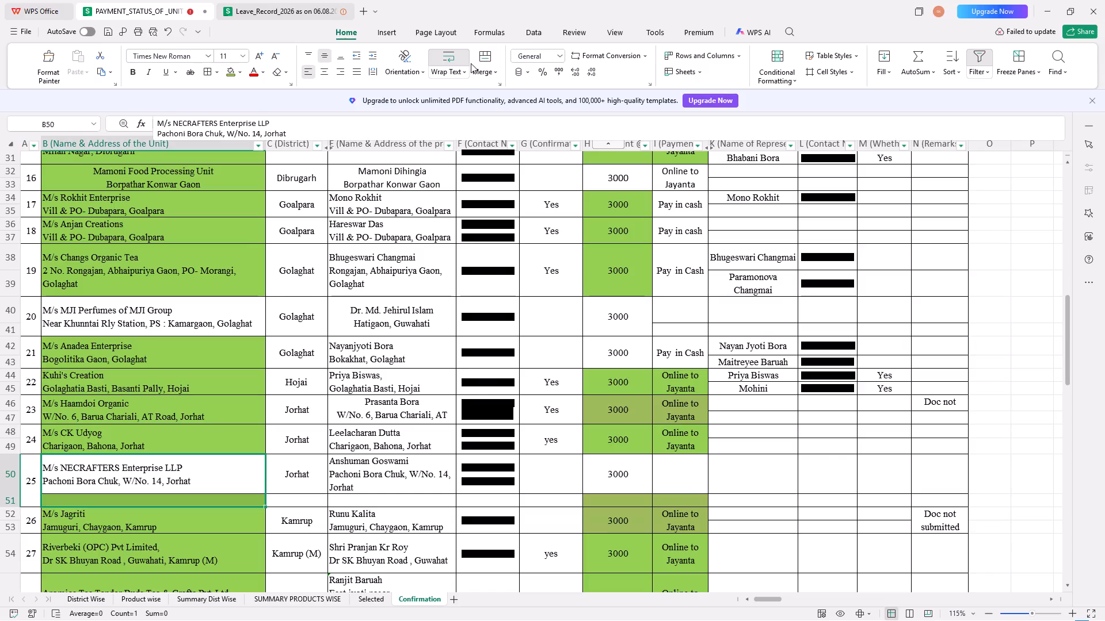
left_click(487, 58)
Left-align the merged name and address cell of M/s NECRAFTERS Enterprise LLP and fill it with white.
left_click(118, 483)
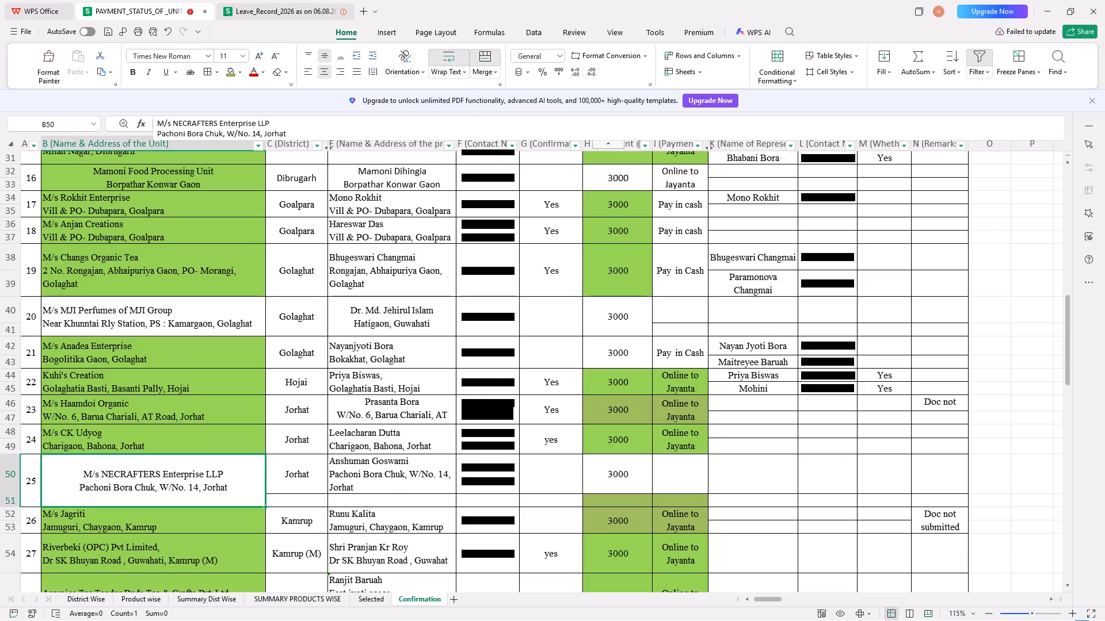
left_click(306, 71)
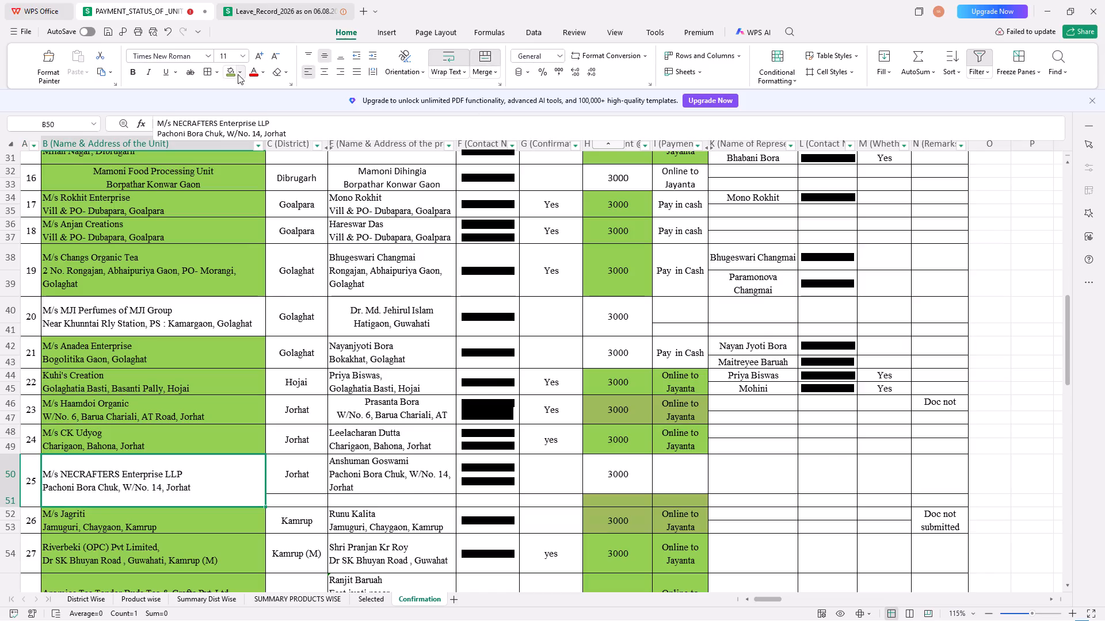
left_click(230, 72)
left_click(243, 71)
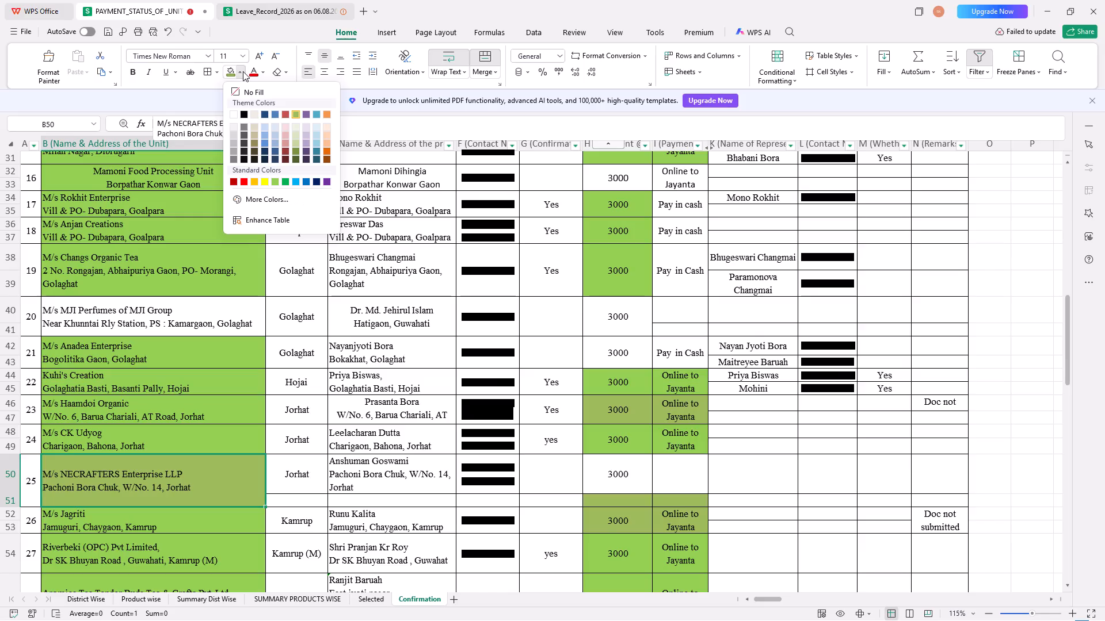
left_click(235, 114)
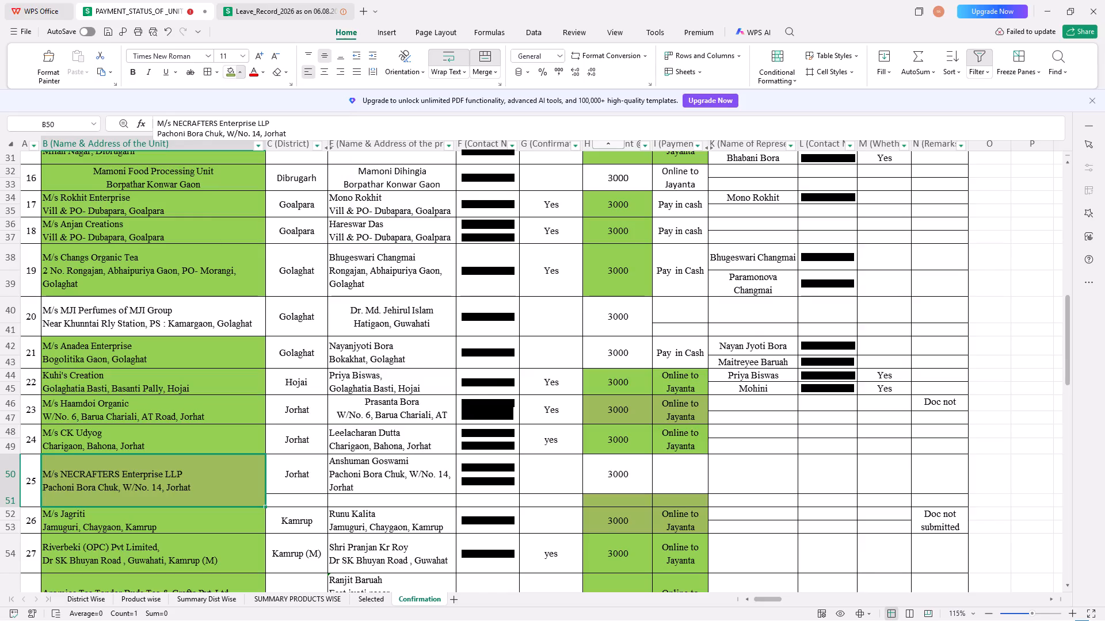
Merge NECRAFTERS' district cell across rows 50 and 51 and copy its format with Format Painter onto the proprietor through stall rent cells.
left_click_drag(304, 477, 303, 499)
left_click(483, 62)
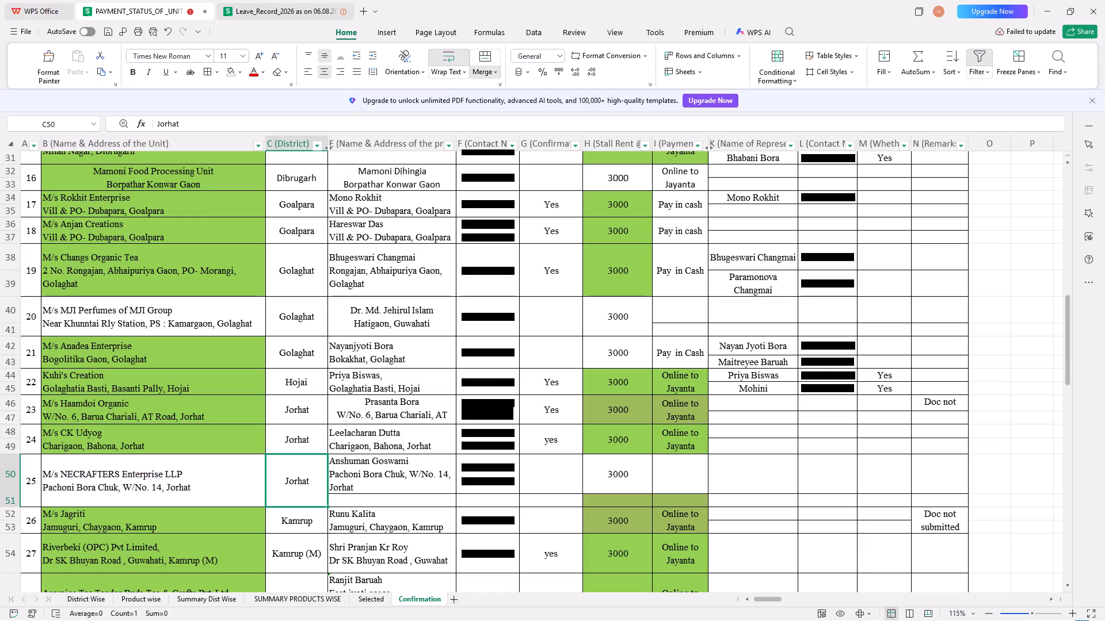
left_click(299, 481)
left_click(51, 72)
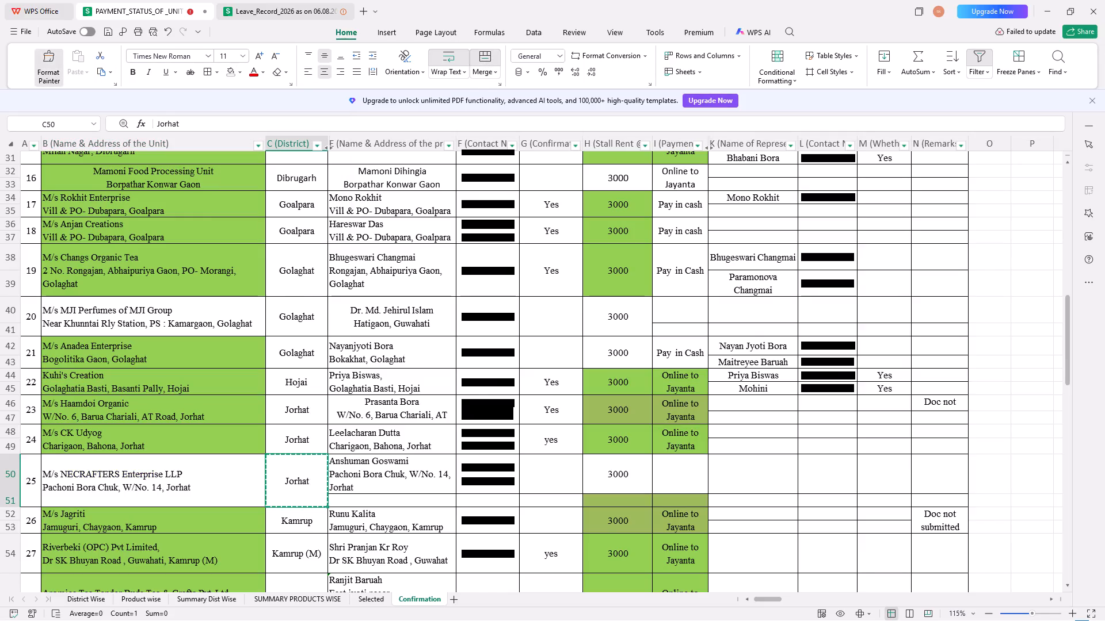
left_click_drag(361, 470, 563, 497)
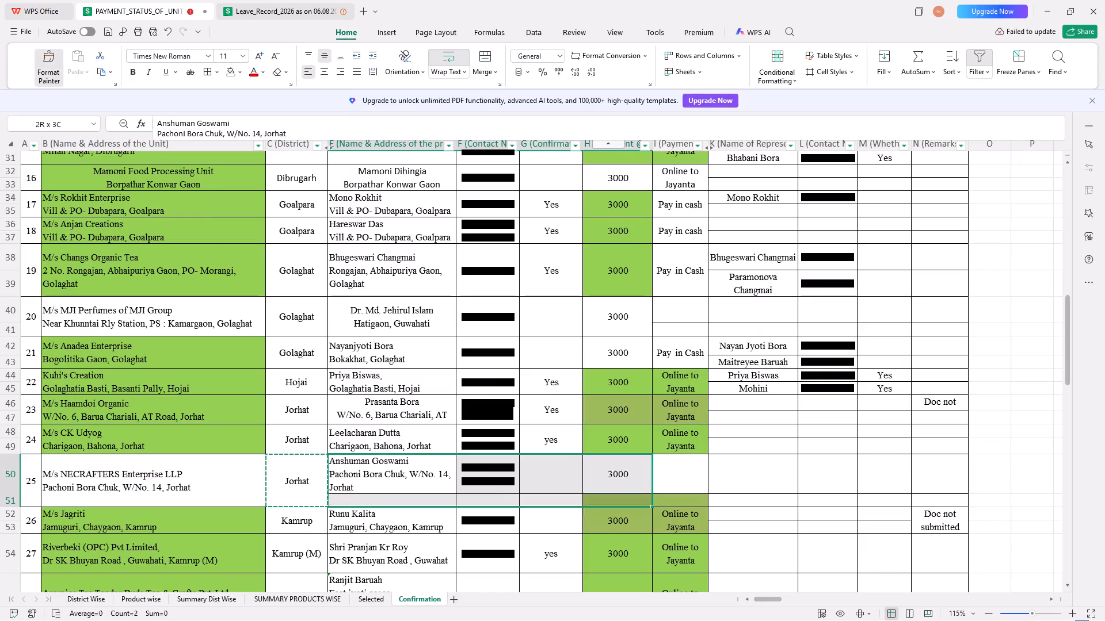
left_click_drag(563, 497, 623, 498)
left_click(741, 470)
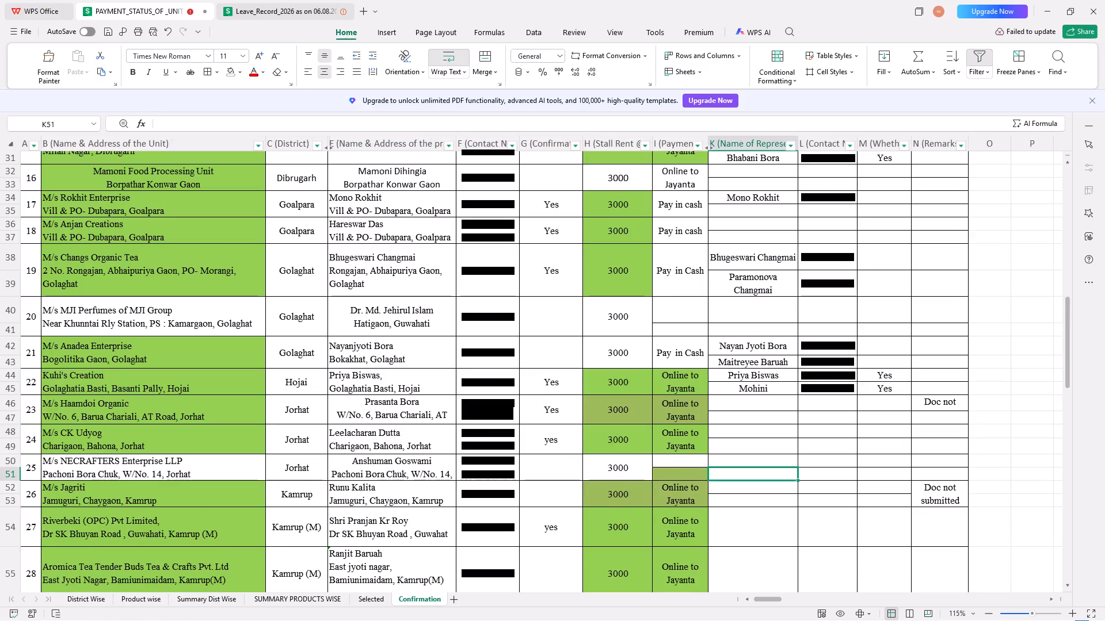
Merge and centre the payment cell of M/s NECRAFTERS Enterprise LLP across rows 50 and 51.
left_click_drag(677, 465, 680, 473)
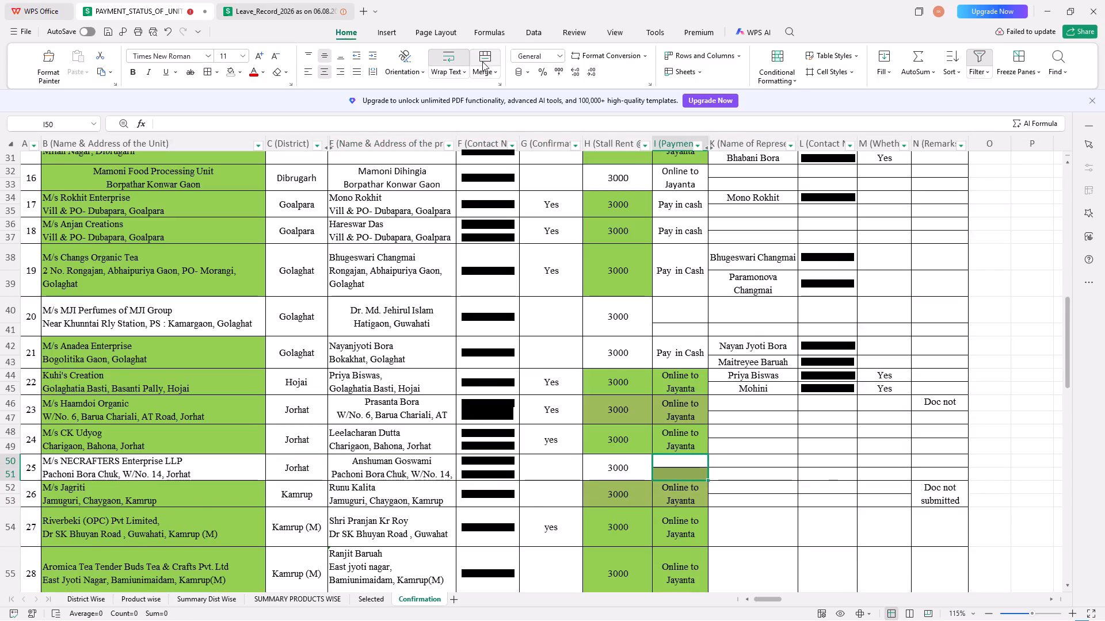
left_click(482, 62)
left_click(768, 490)
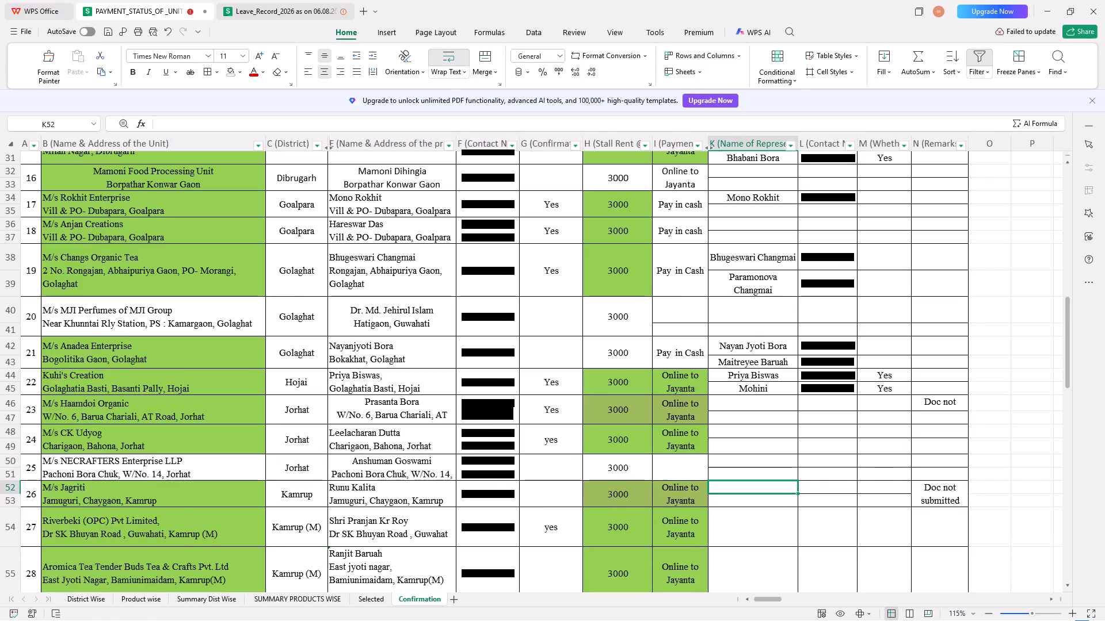
Set the serial number of Breathwasy Organic LLP to 32.
scroll(93, 508, "down", 2)
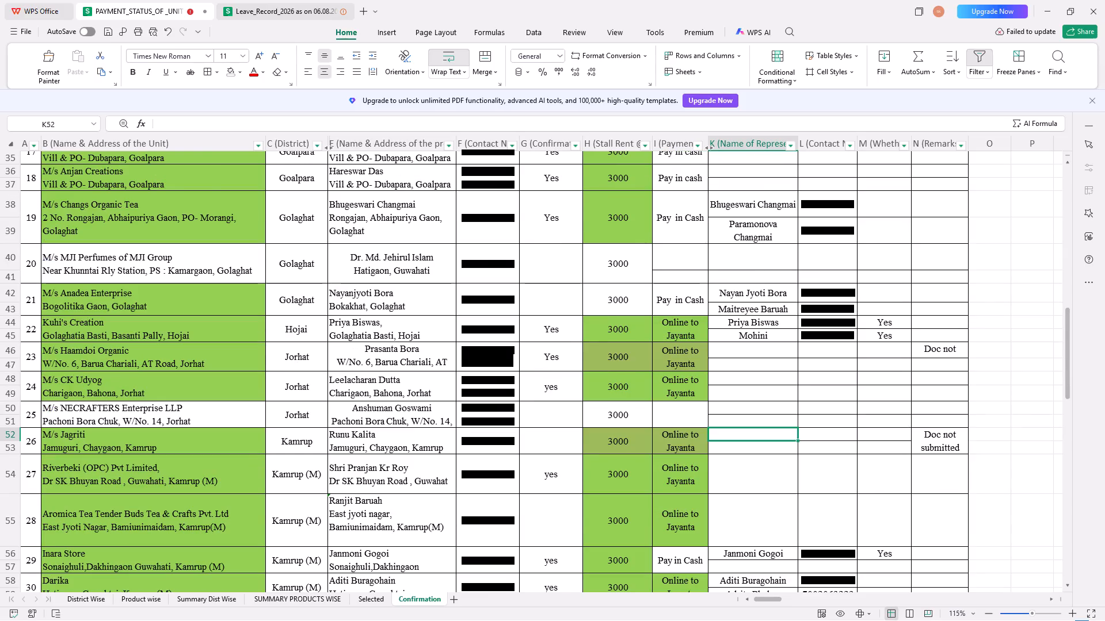
scroll(98, 508, "down", 3)
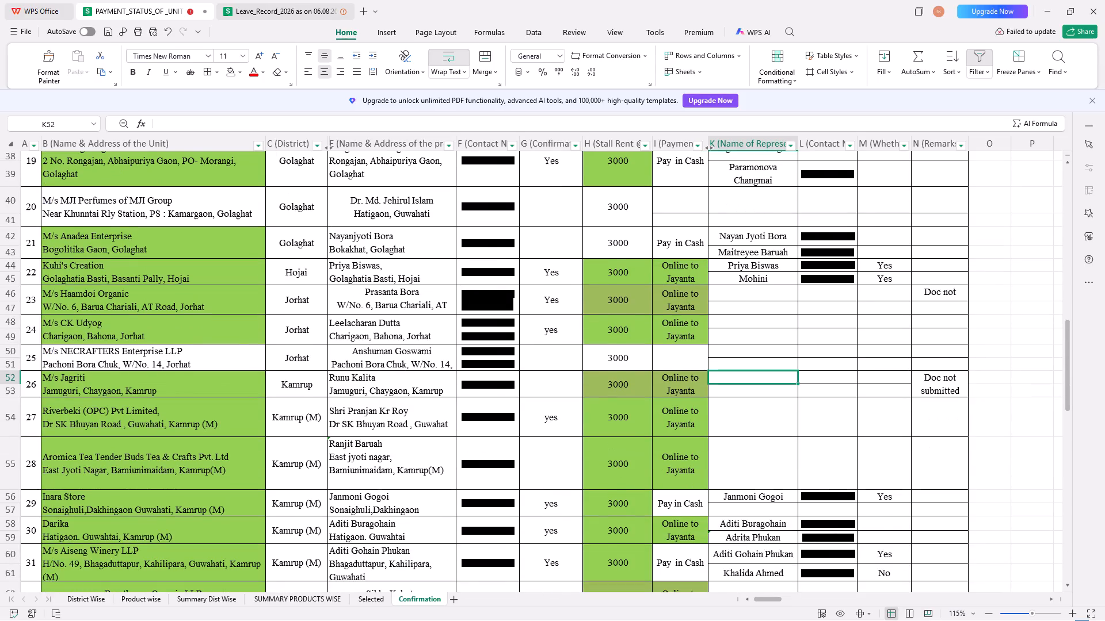
scroll(102, 505, "down", 4)
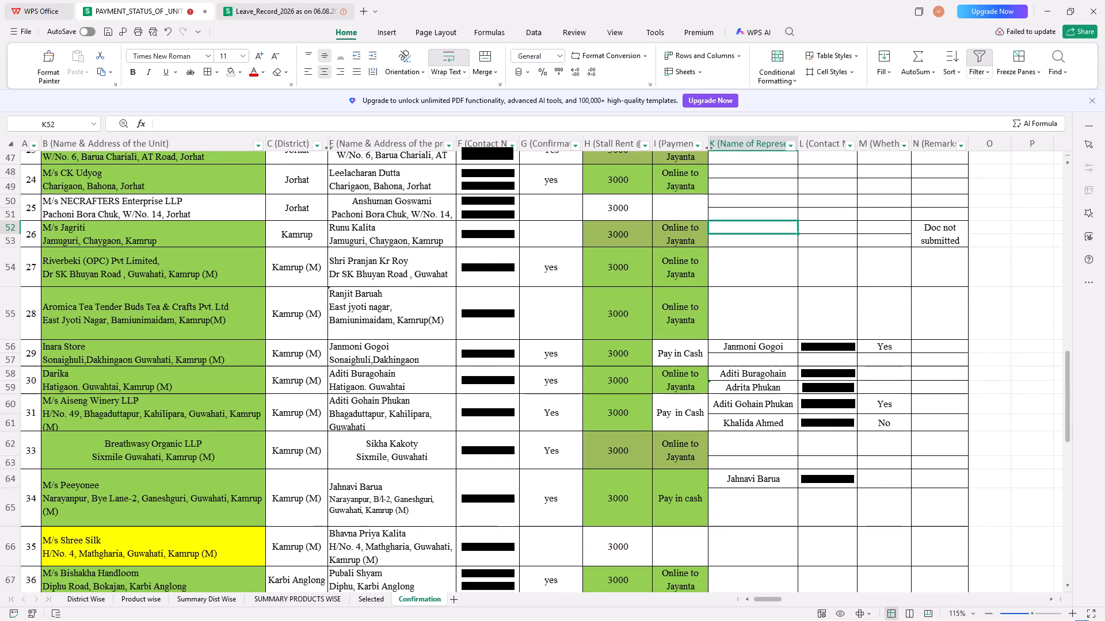
scroll(113, 494, "down", 1)
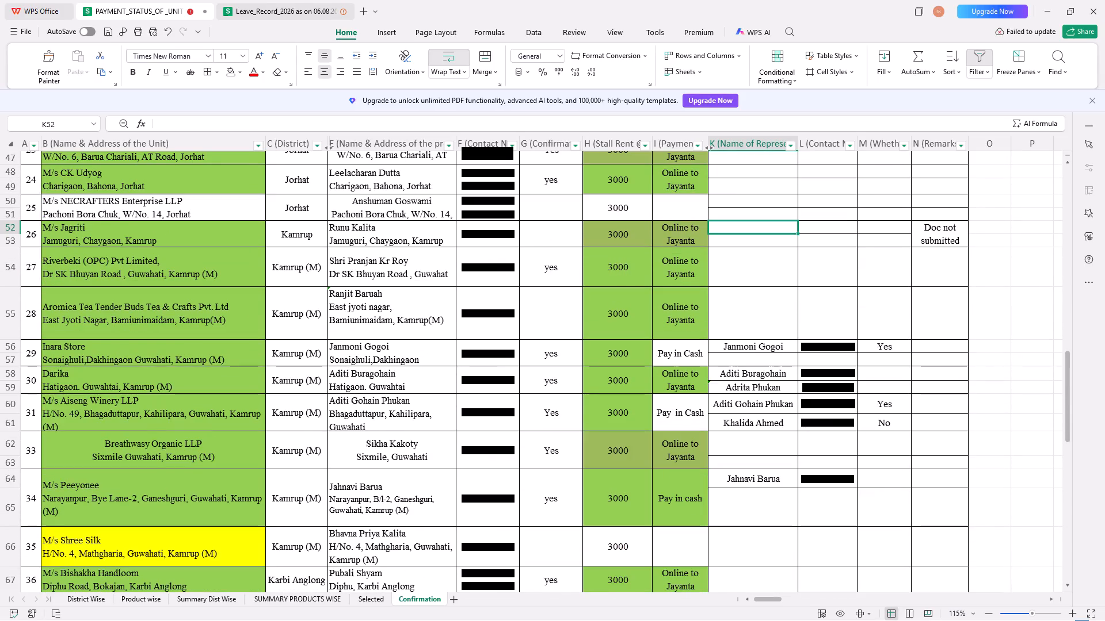
scroll(135, 475, "down", 1)
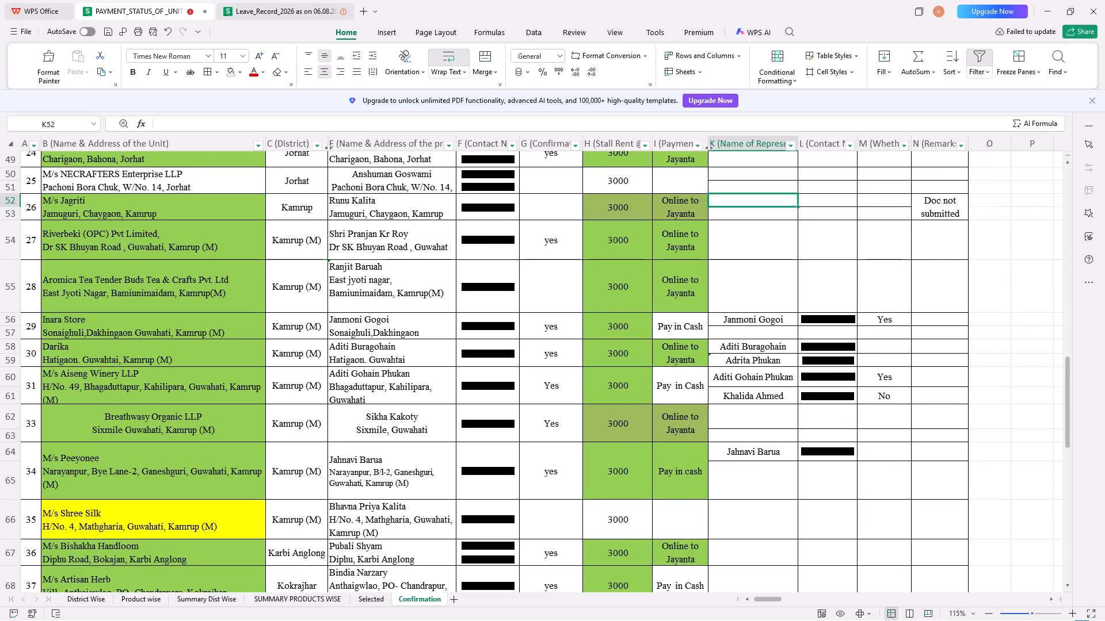
double_click(36, 390)
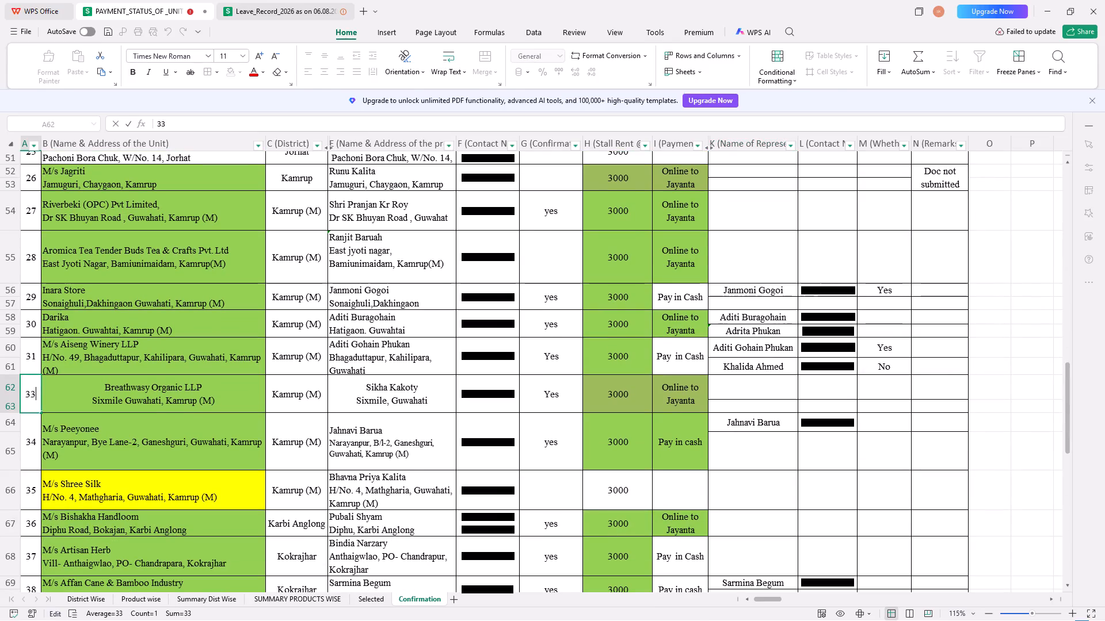
key("BackSpace")
key("2")
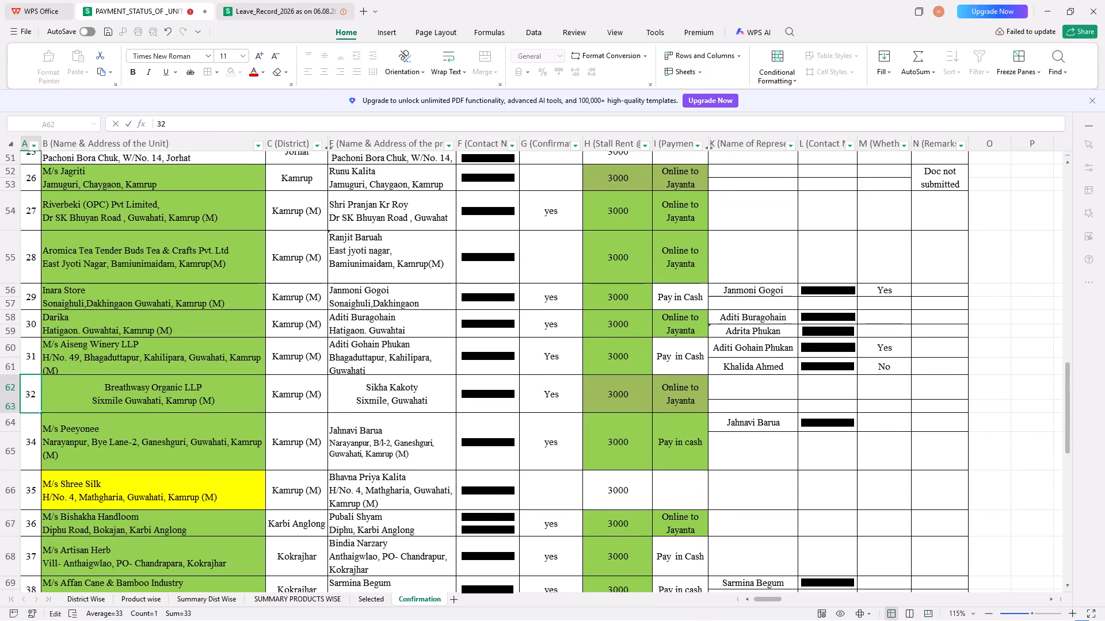
left_click(116, 416)
Set the serial number of Mamoni Food Processing Unit to 15.
scroll(46, 384, "up", 10)
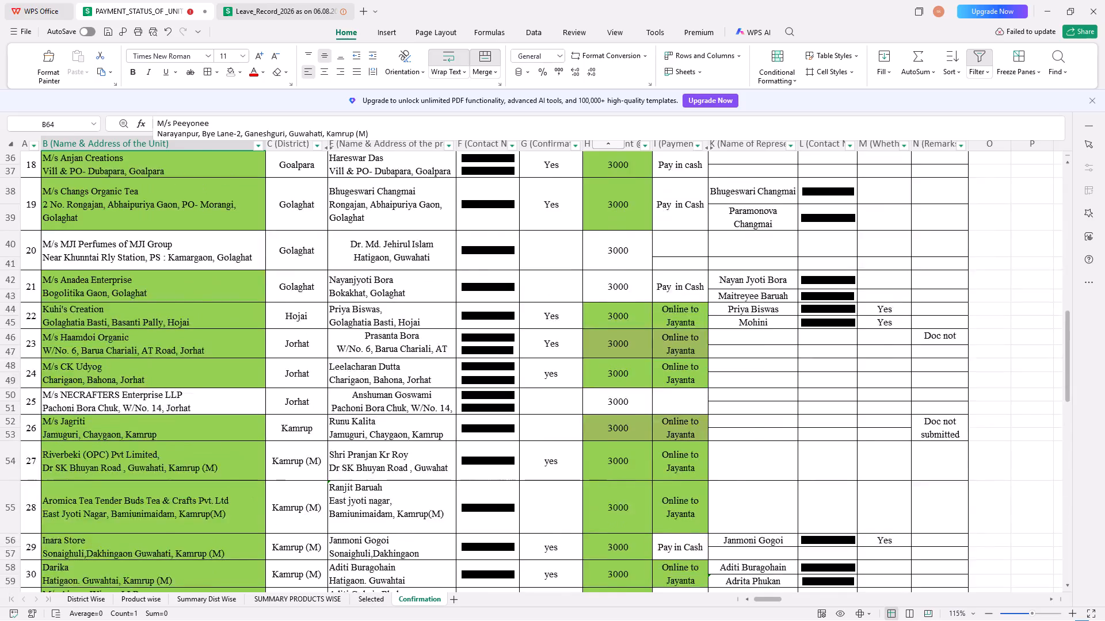
scroll(16, 393, "up", 10)
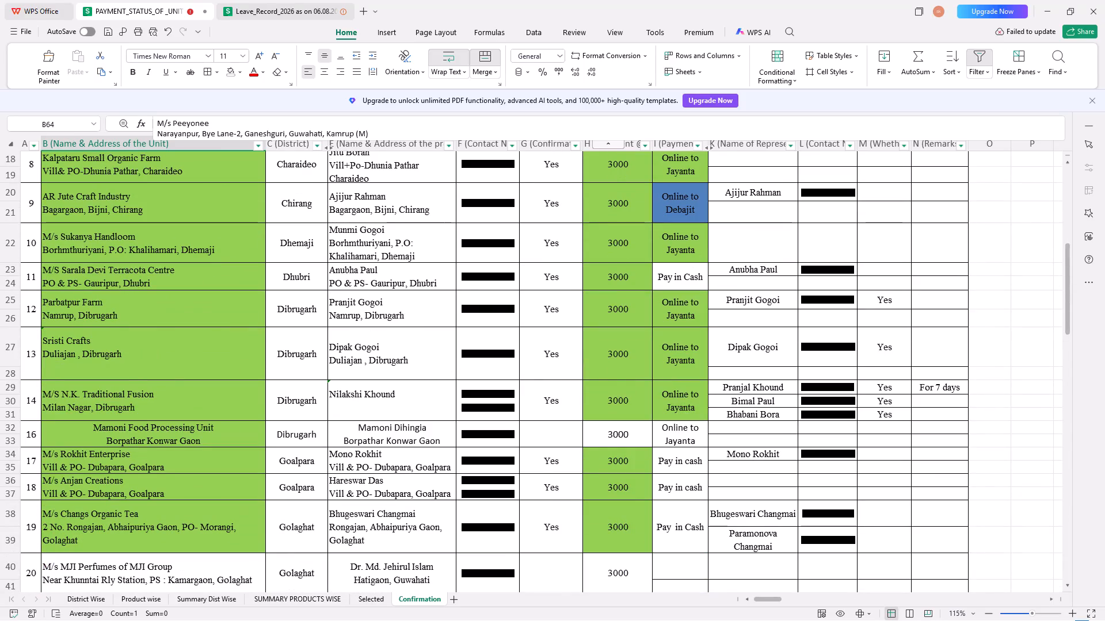
double_click(33, 433)
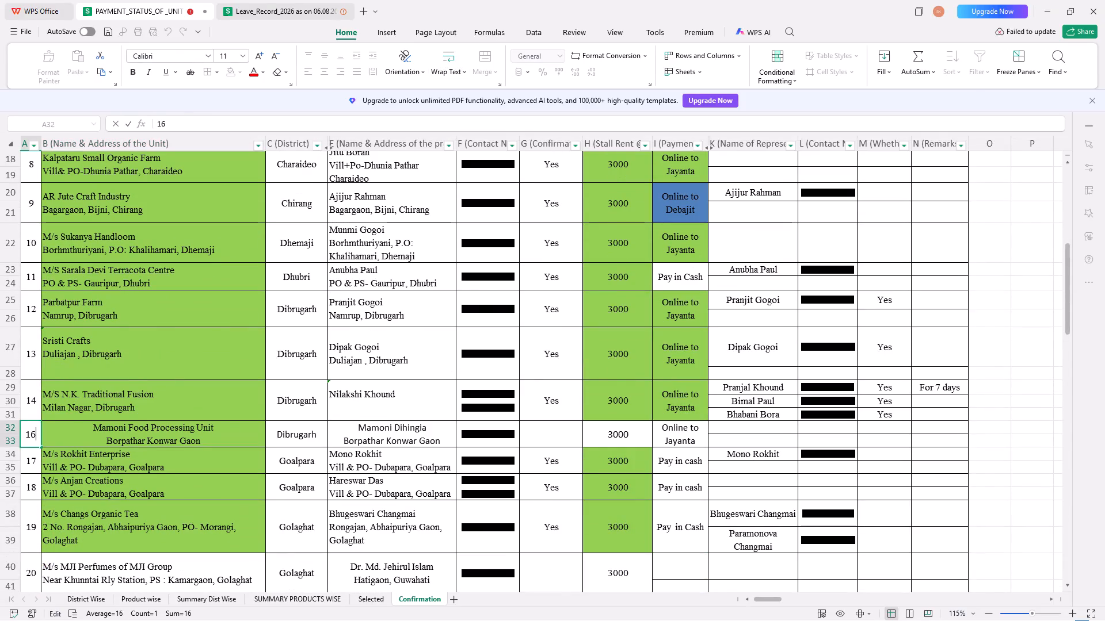
key("BackSpace")
key("5")
left_click(144, 455)
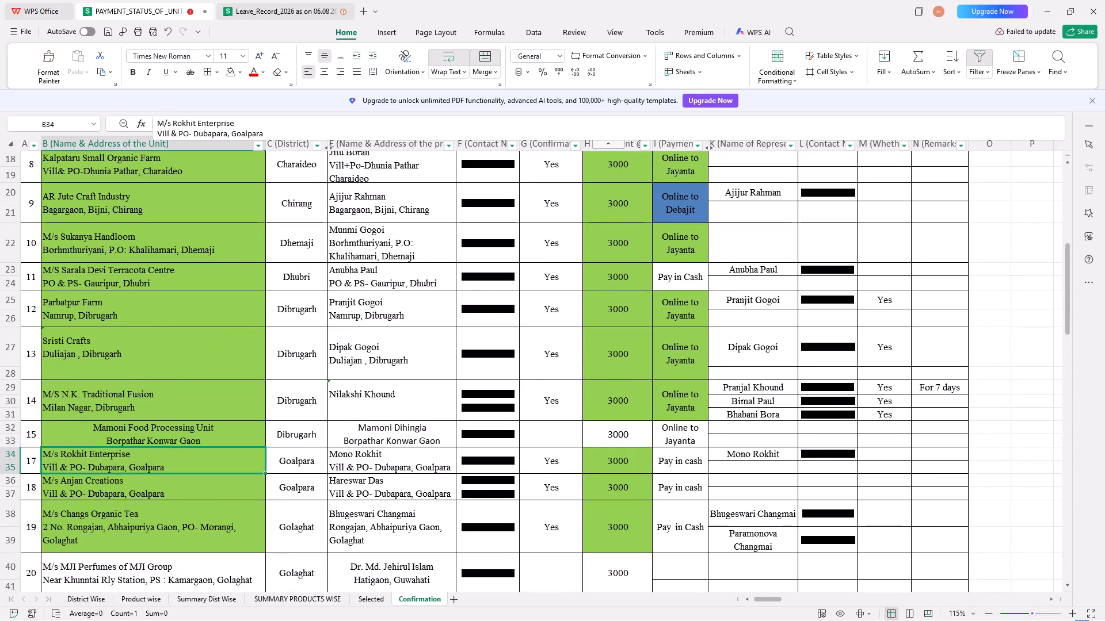
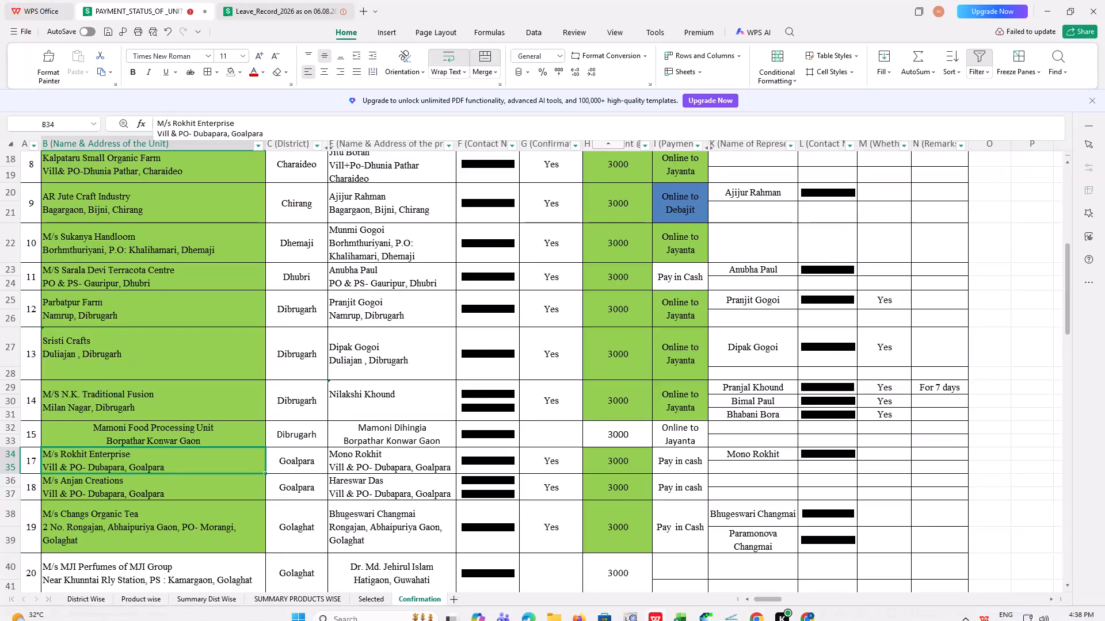
Examine the serial numbers and unit entries throughout the Confirmation sheet, including the withdrawn units at the end.
left_click(87, 462)
scroll(86, 462, "down", 4)
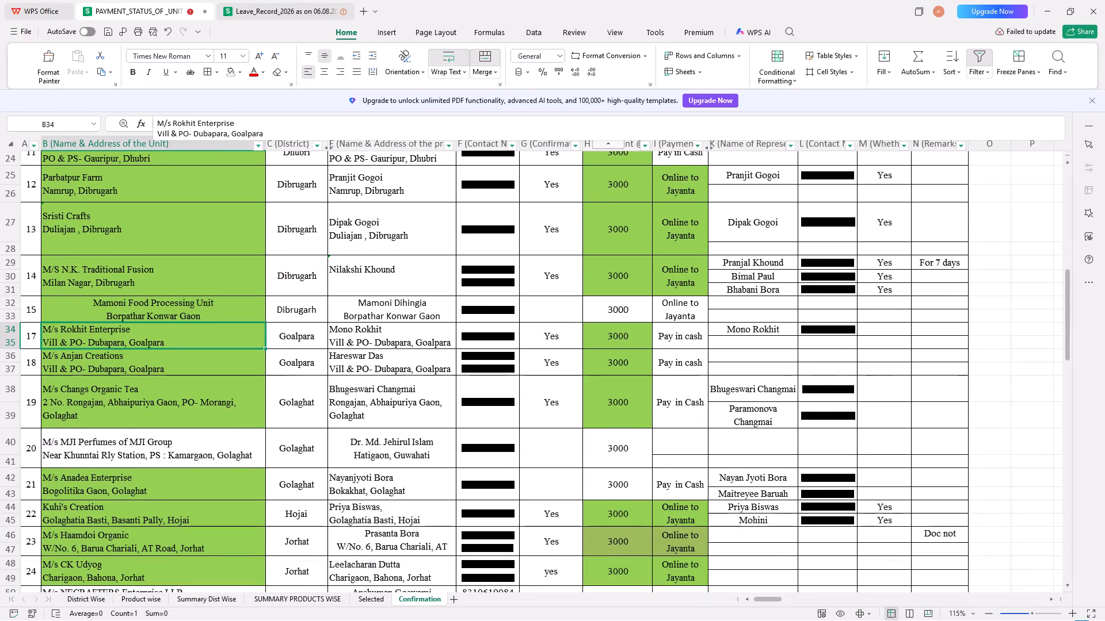
left_click(25, 446)
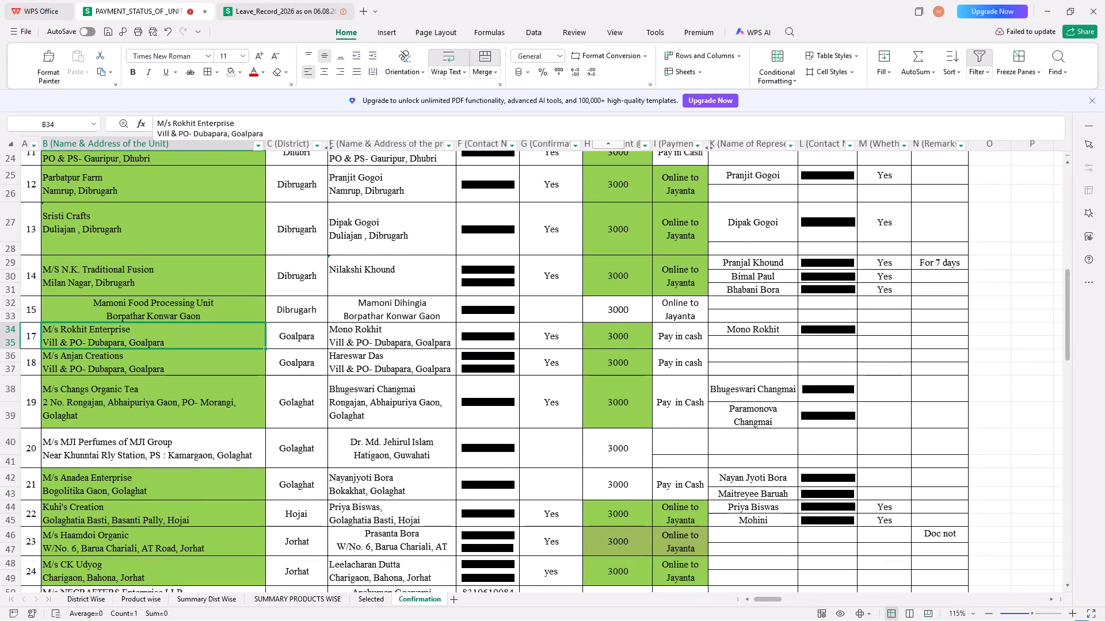
left_click(22, 485)
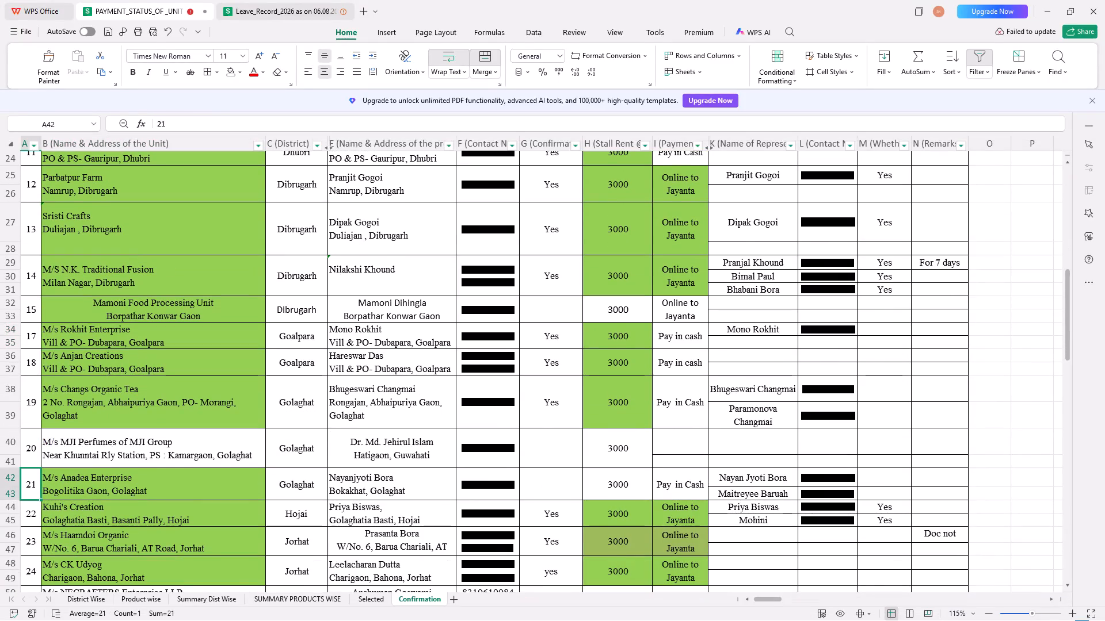
scroll(73, 522, "down", 1)
left_click(36, 476)
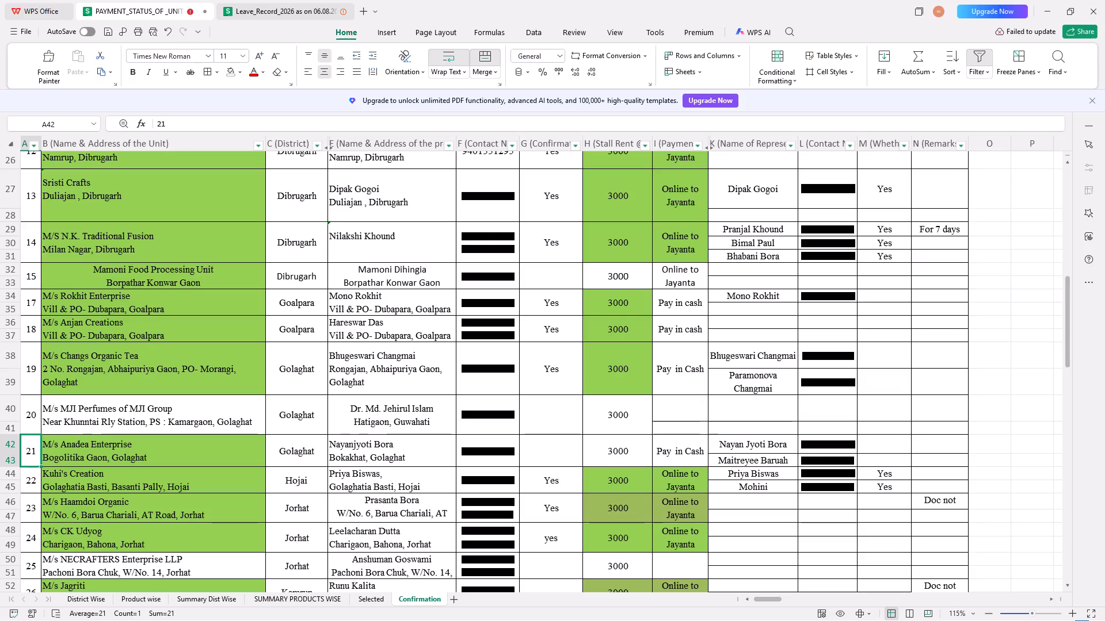
left_click(29, 509)
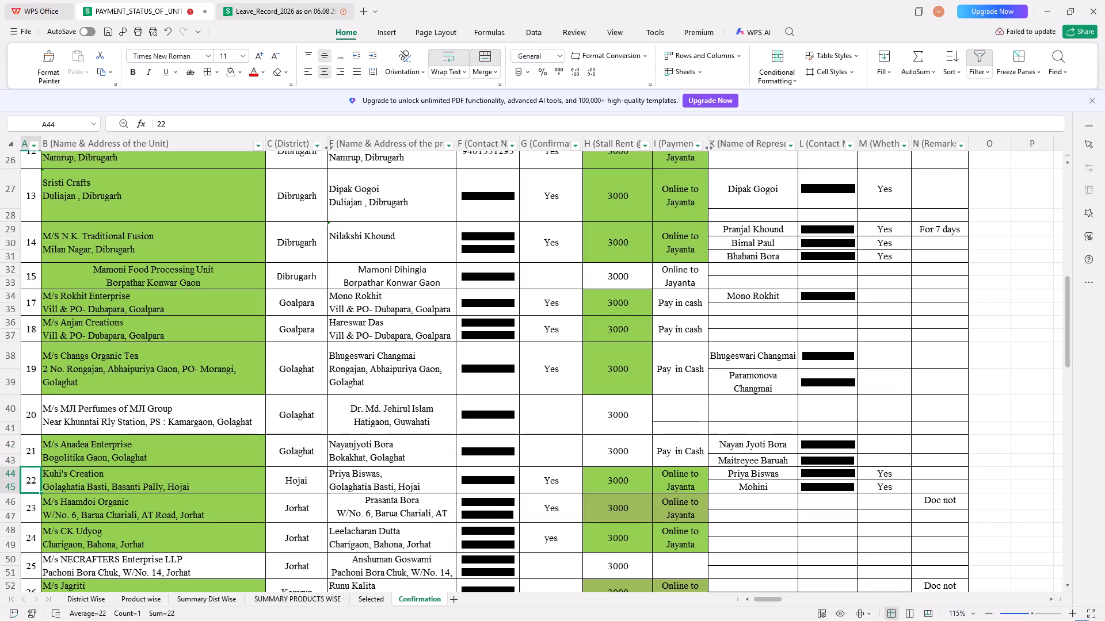
left_click(28, 532)
scroll(39, 543, "down", 1)
left_click(33, 539)
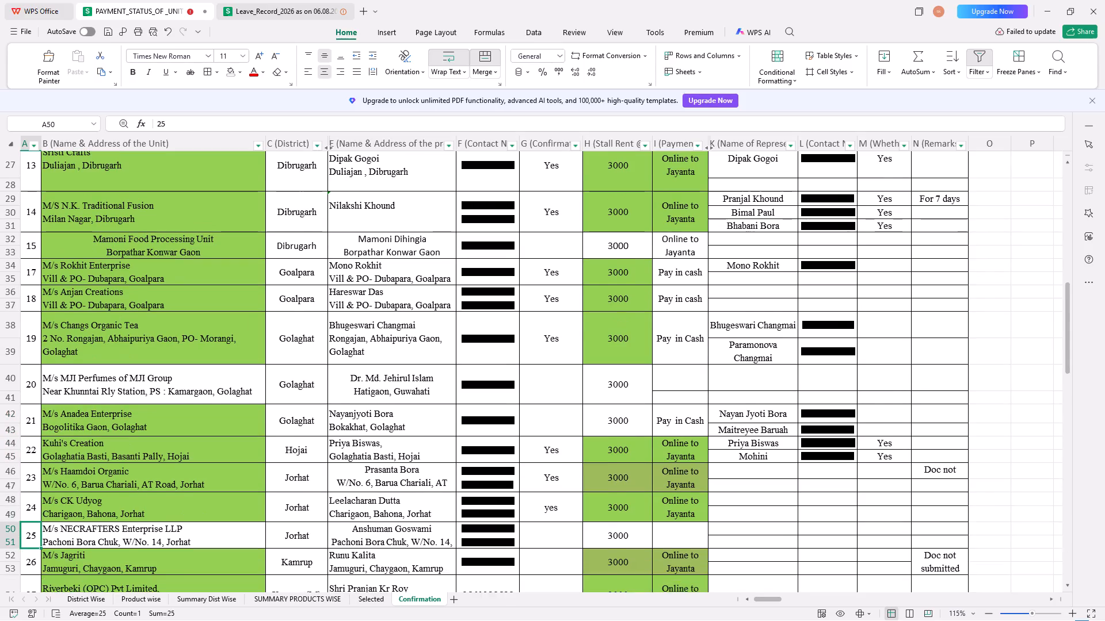
scroll(33, 543, "down", 1)
left_click(31, 534)
scroll(37, 549, "down", 14)
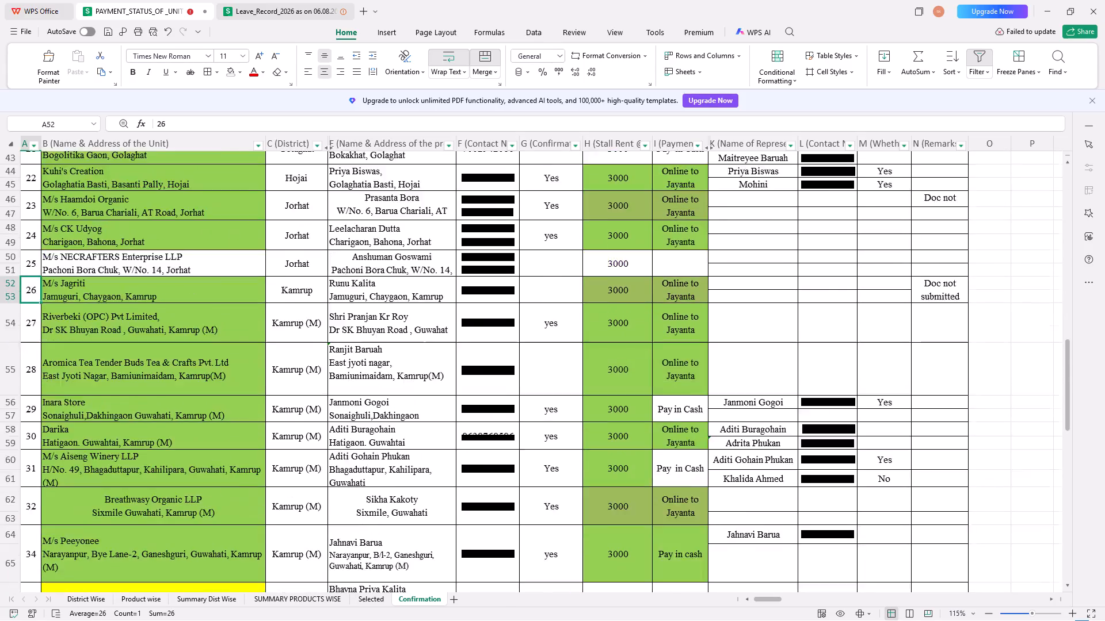
scroll(33, 561, "down", 20)
scroll(33, 561, "down", 3)
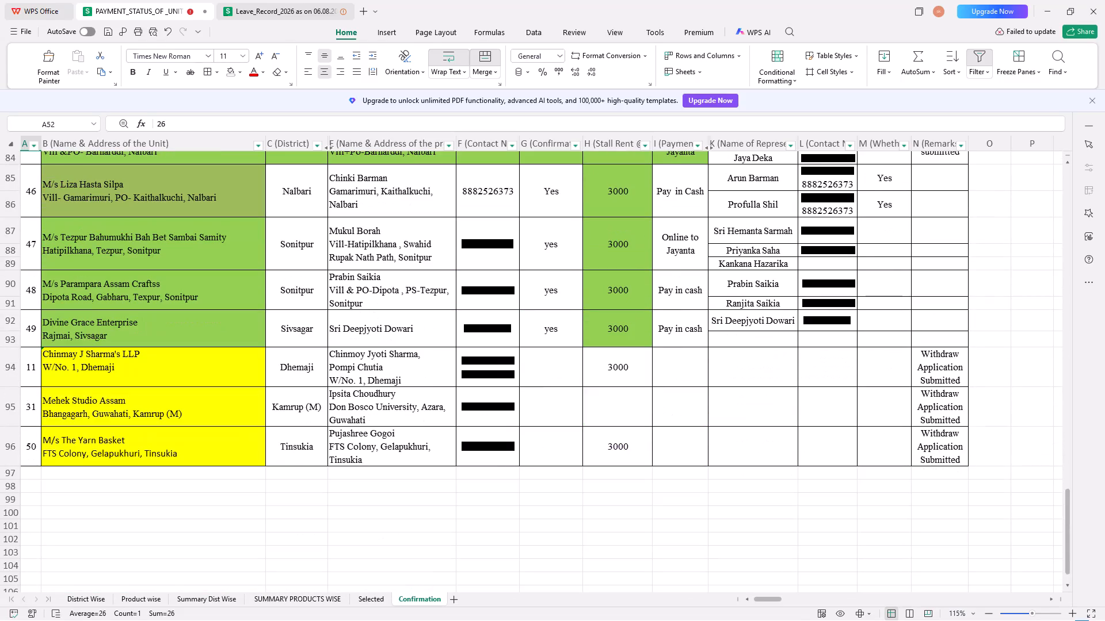
left_click_drag(1068, 503, 1061, 476)
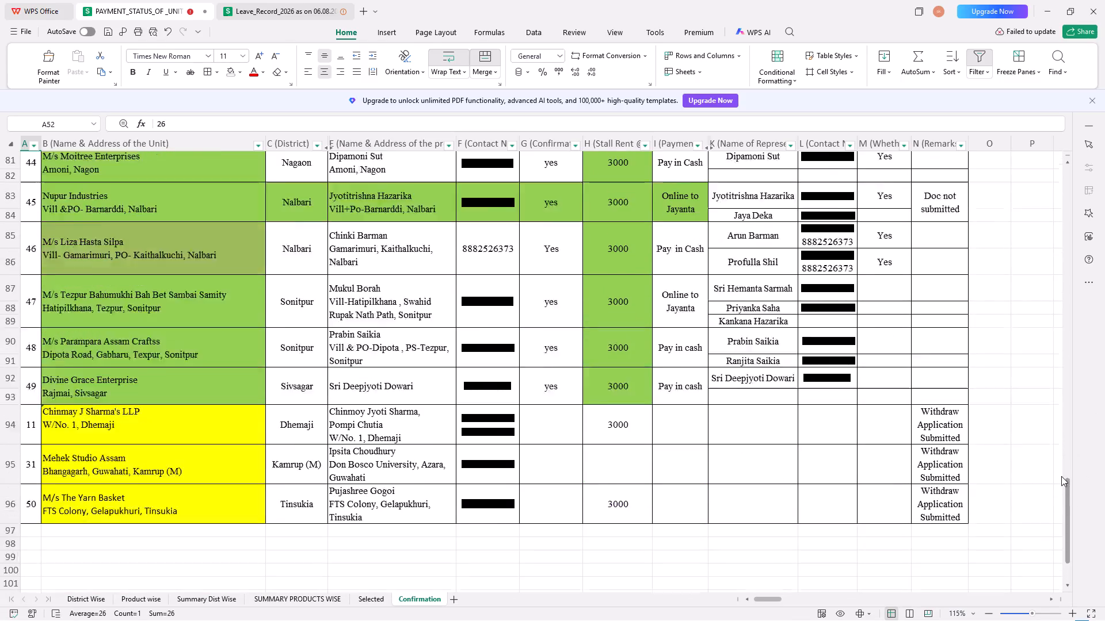
left_click_drag(1061, 476, 1049, 121)
left_click(188, 233)
left_click(198, 148)
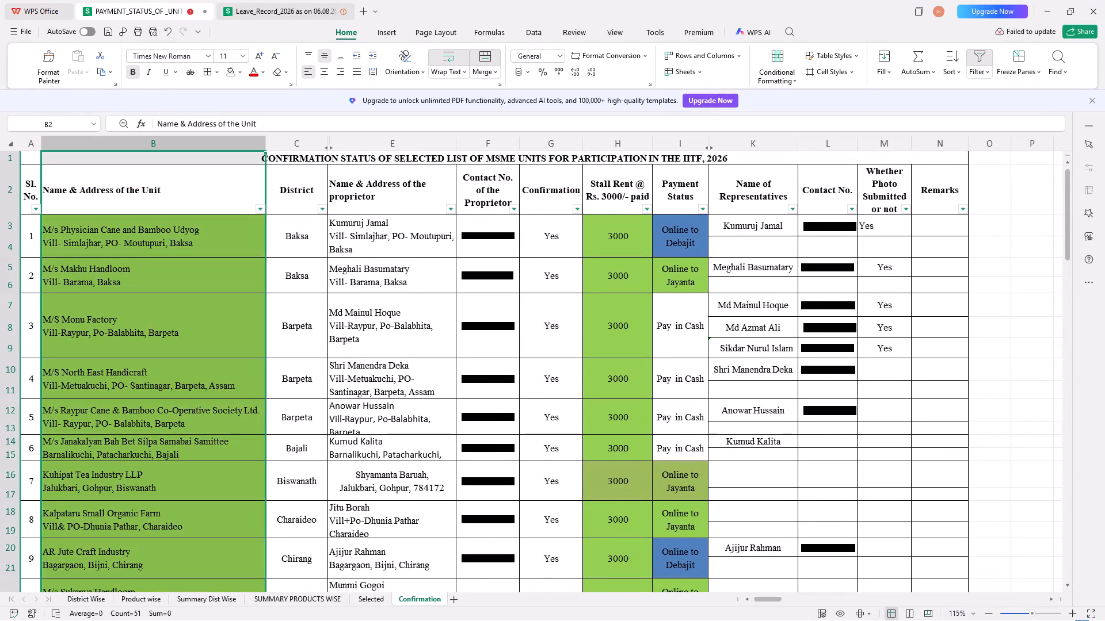
left_click(416, 421)
scroll(142, 404, "down", 2)
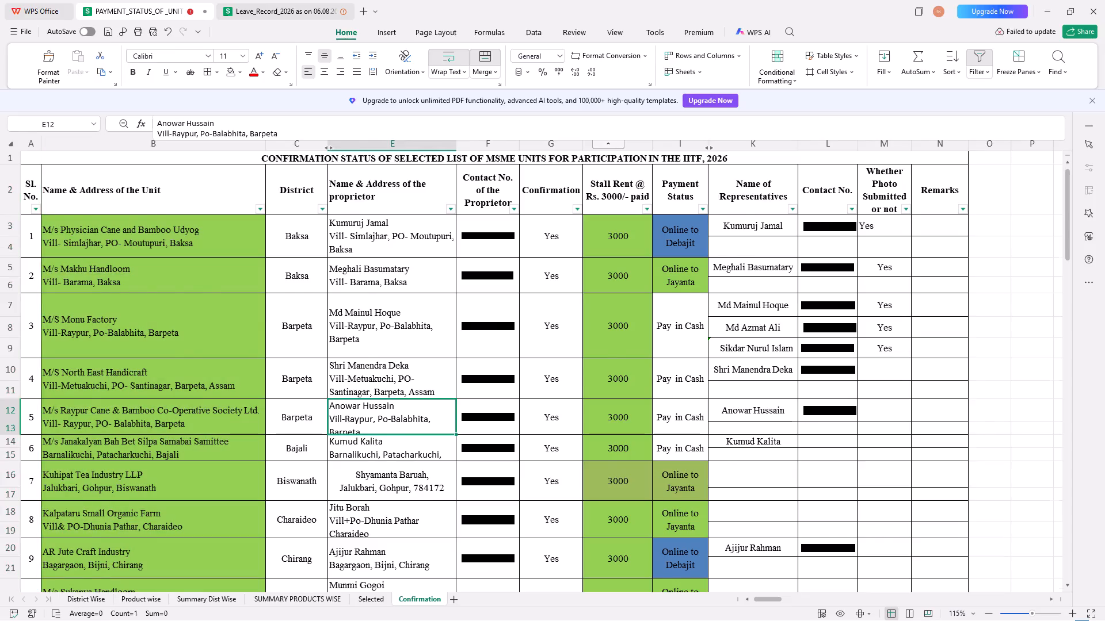
scroll(135, 419, "down", 20)
scroll(135, 419, "down", 8)
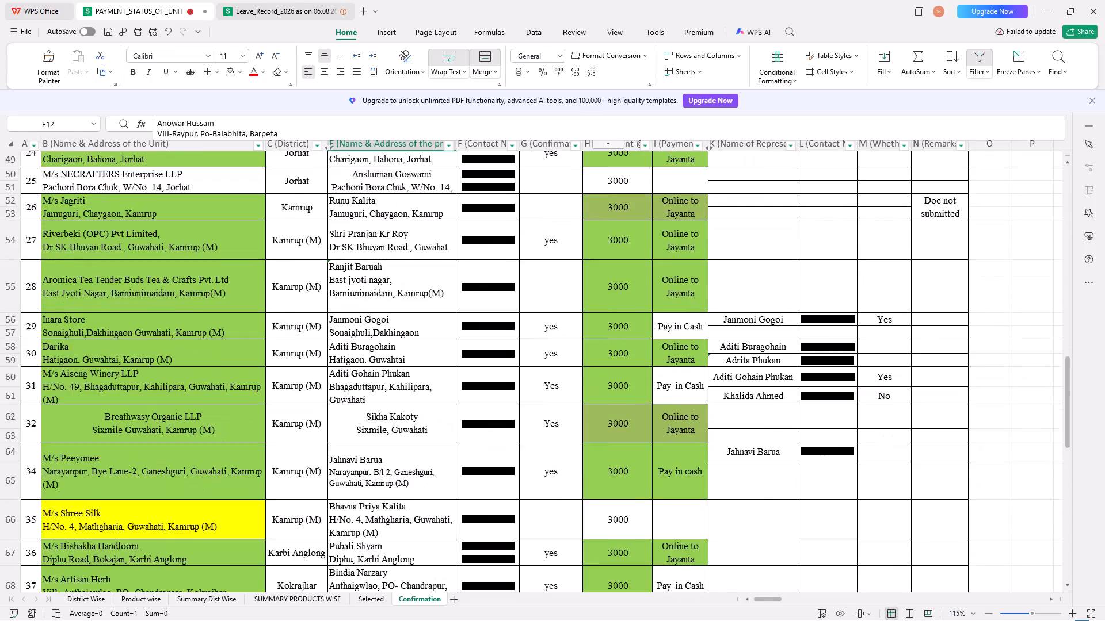
scroll(166, 509, "up", 6)
left_click_drag(1070, 343, 1064, 148)
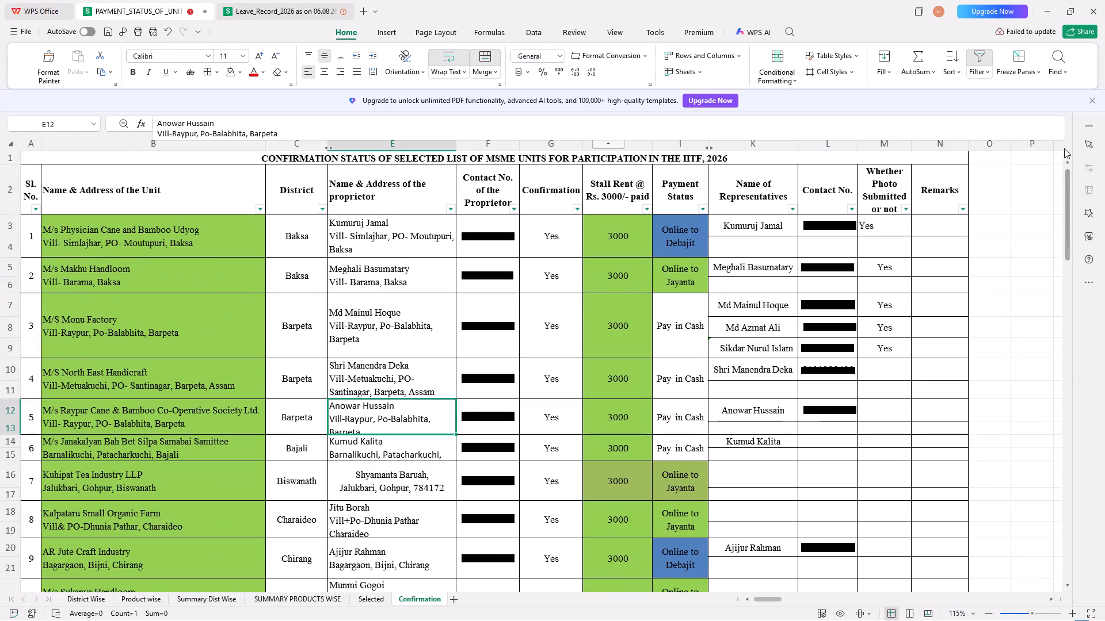
left_click_drag(1064, 148, 1058, 116)
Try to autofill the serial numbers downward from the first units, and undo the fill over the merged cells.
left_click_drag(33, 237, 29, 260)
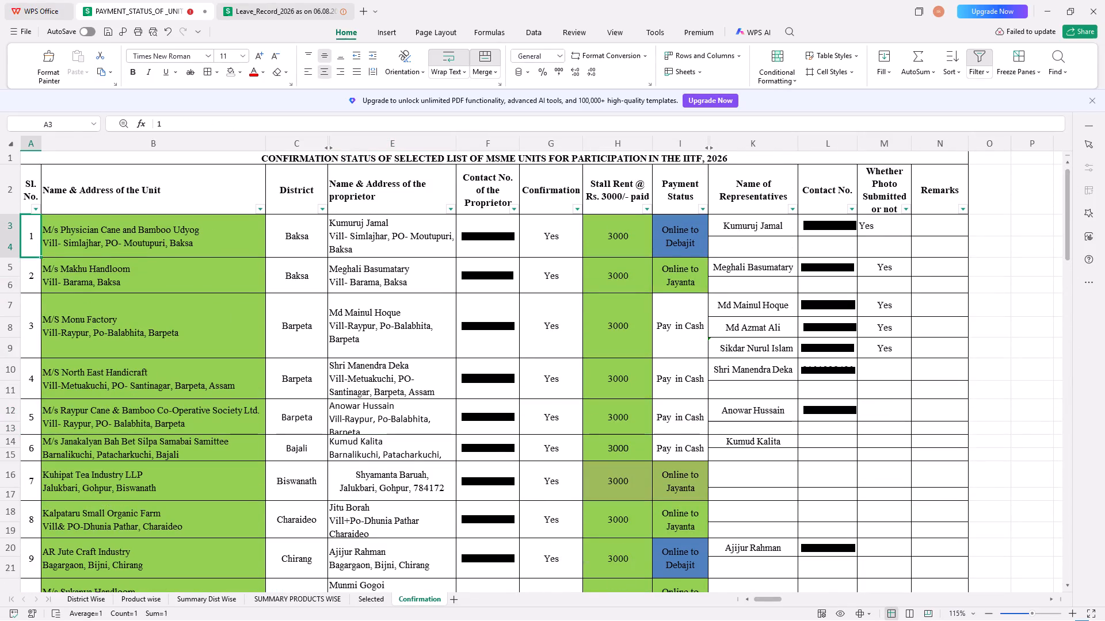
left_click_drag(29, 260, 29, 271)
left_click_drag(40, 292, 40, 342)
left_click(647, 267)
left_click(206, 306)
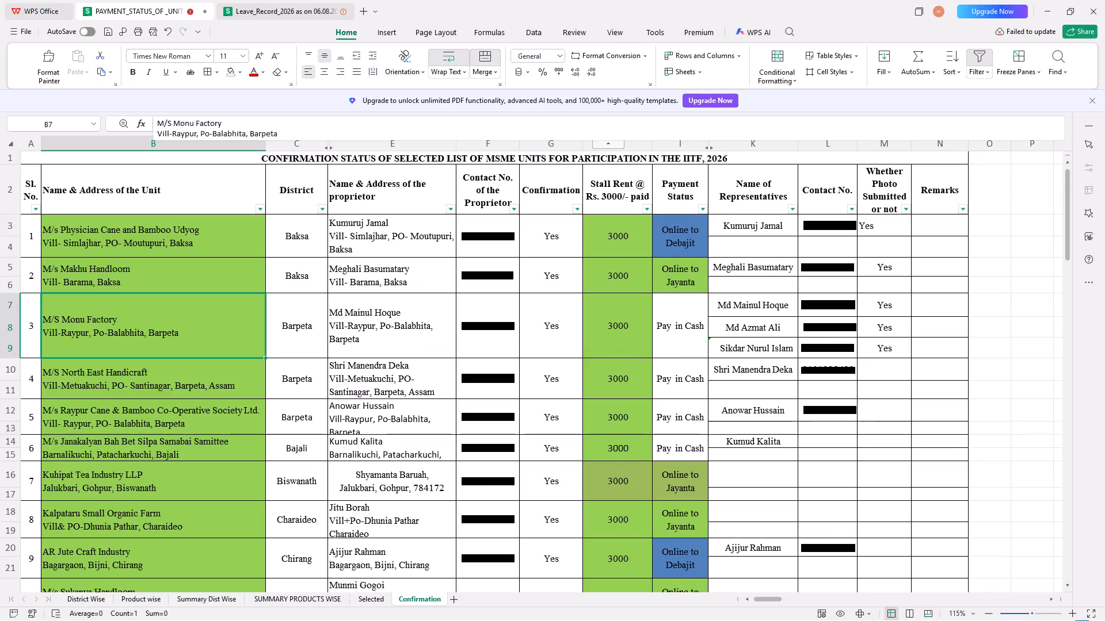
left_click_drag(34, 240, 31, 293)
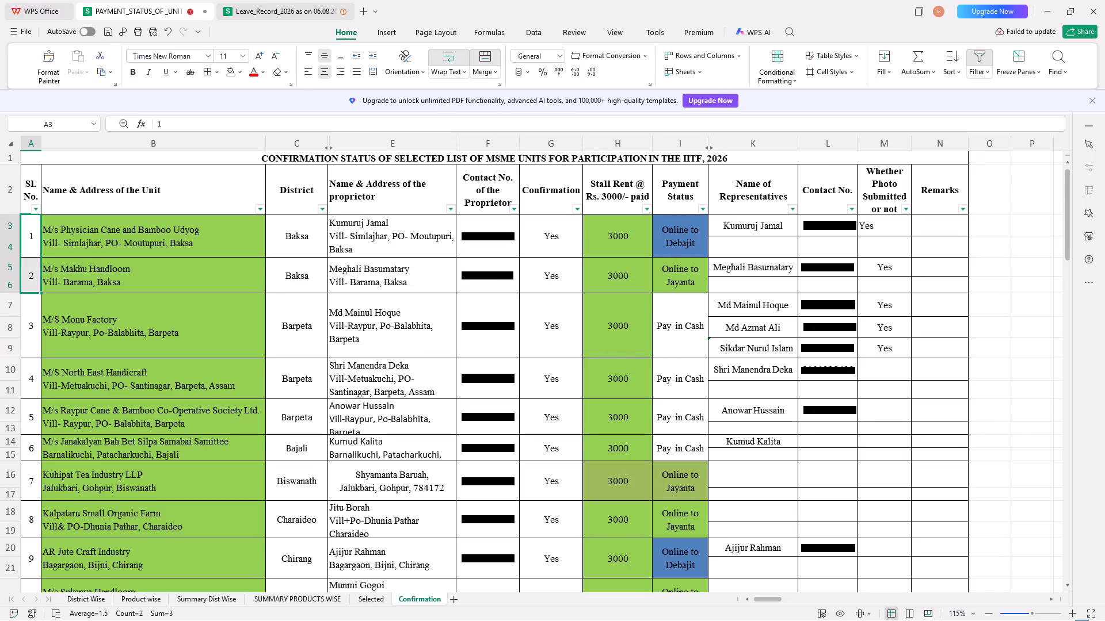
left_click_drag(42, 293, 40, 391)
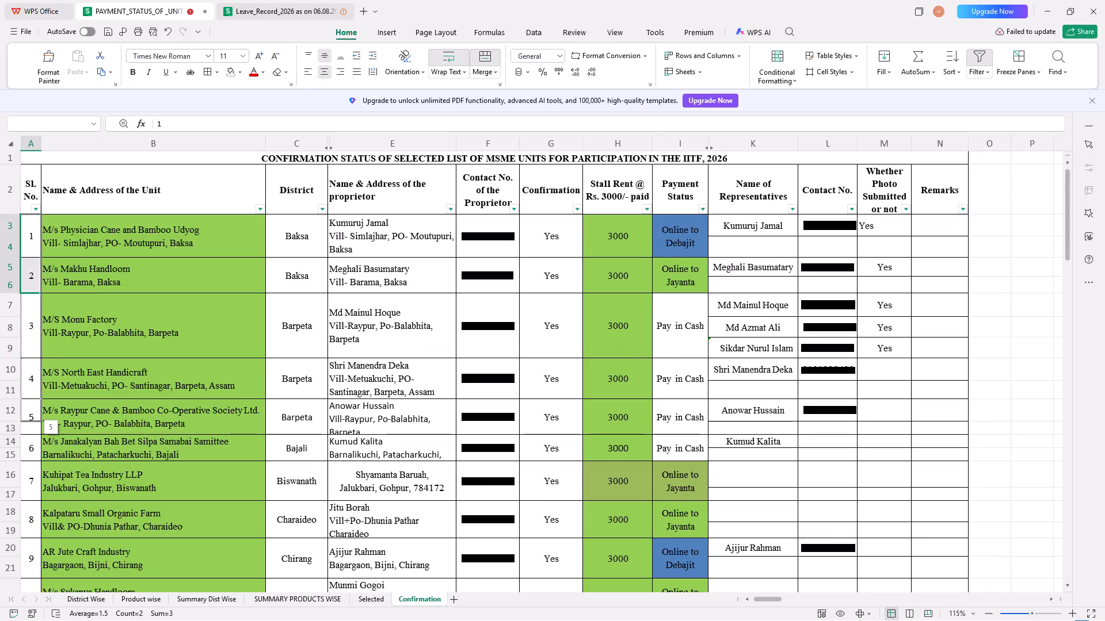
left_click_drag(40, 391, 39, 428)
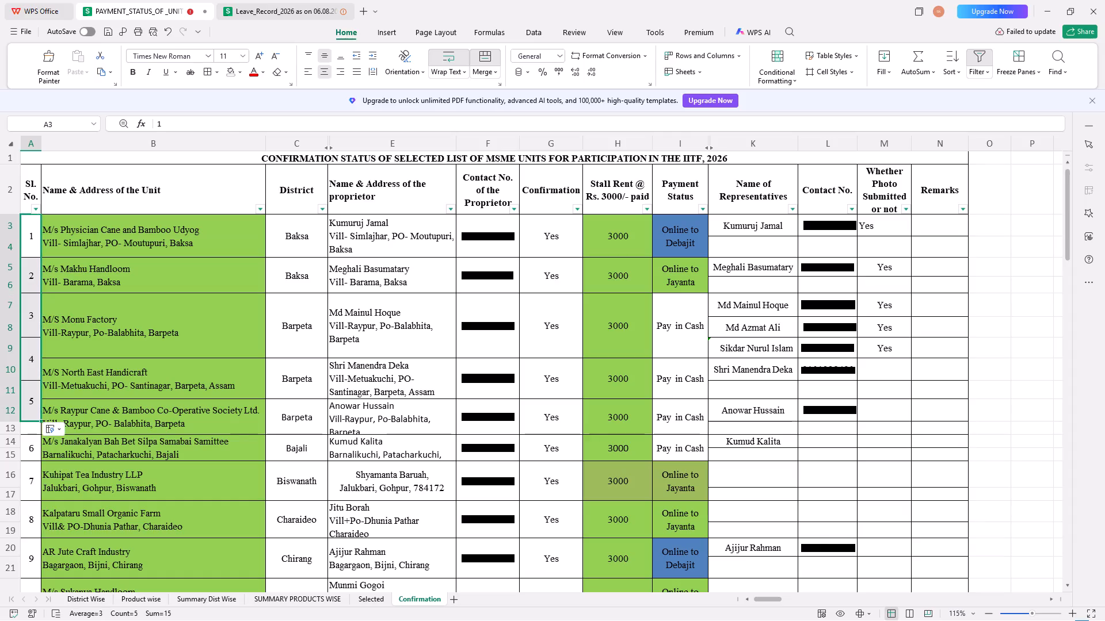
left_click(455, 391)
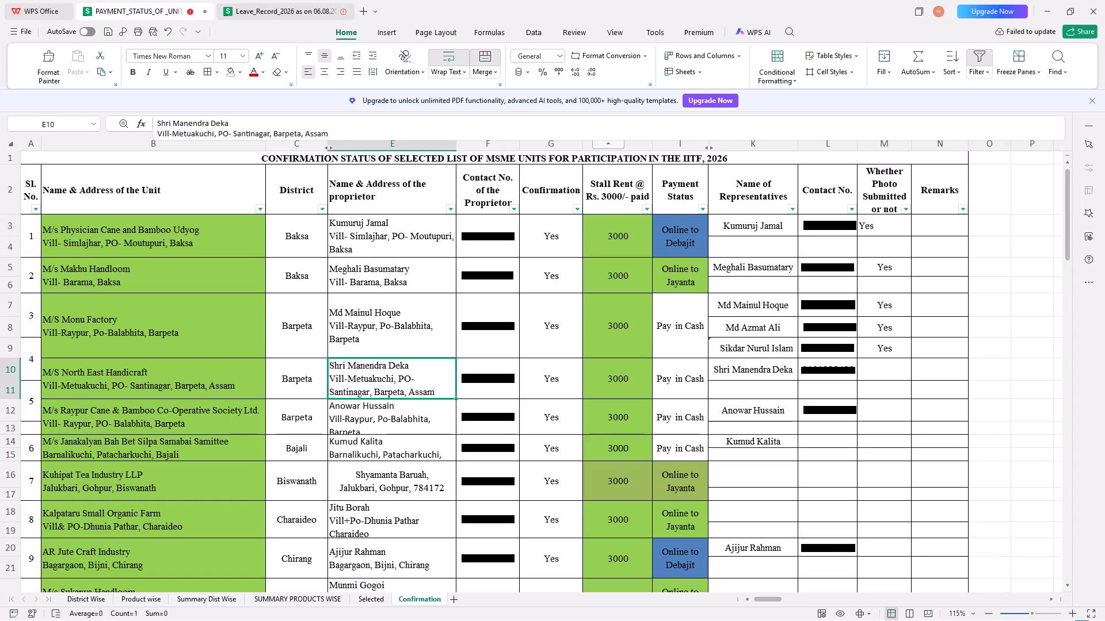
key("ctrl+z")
Set the serial number of M/s Rokhit Enterprise to 16.
left_click(31, 315)
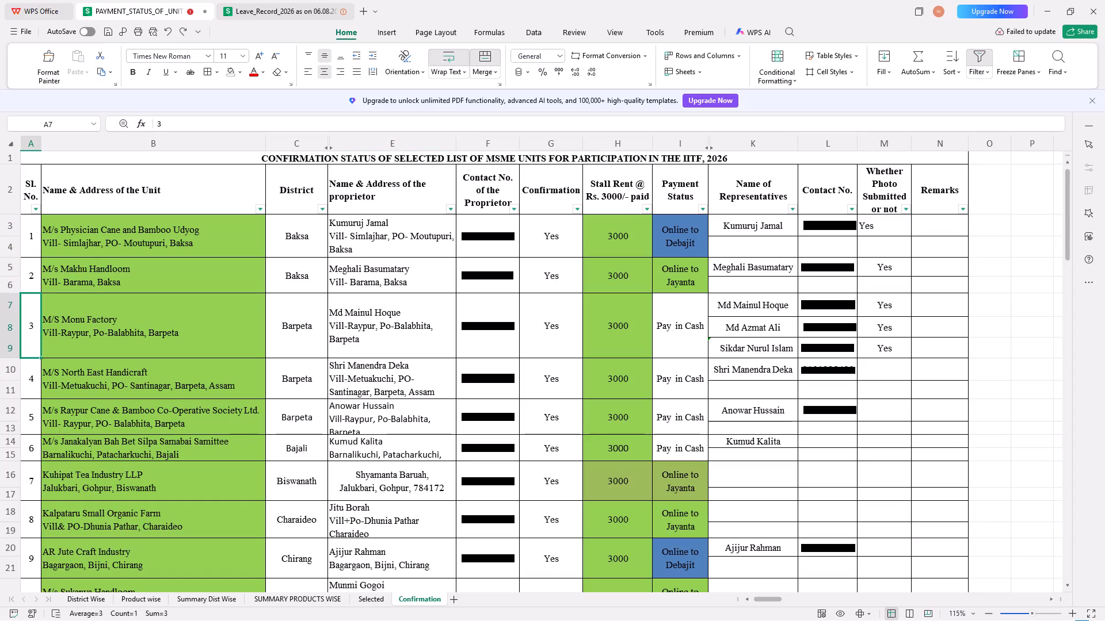
left_click(25, 382)
left_click(26, 411)
left_click(33, 451)
left_click(33, 480)
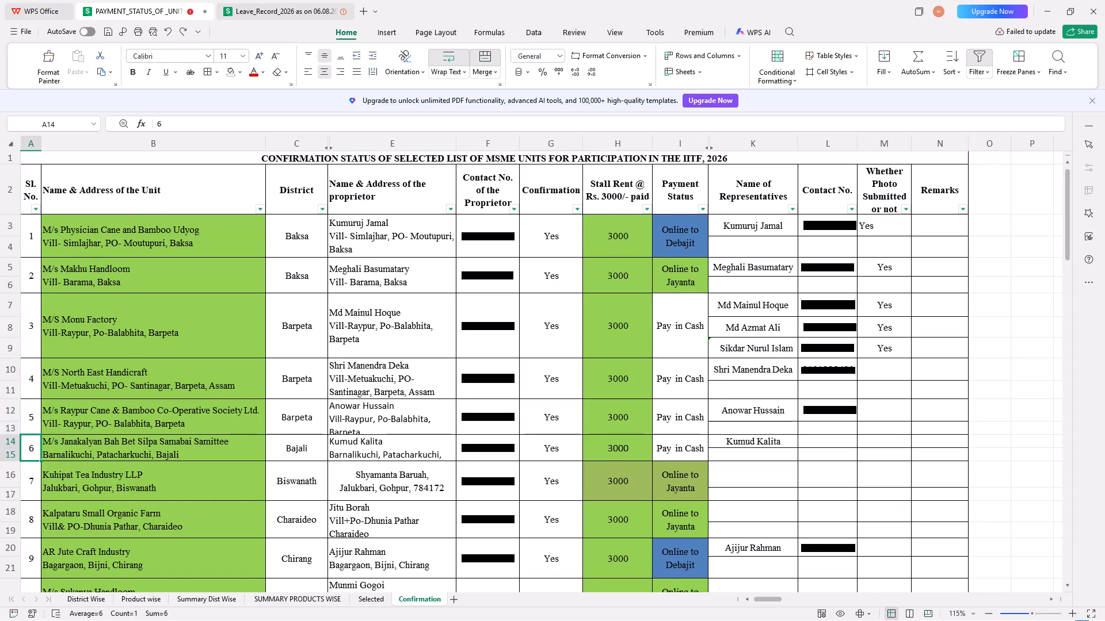
scroll(31, 482, "down", 7)
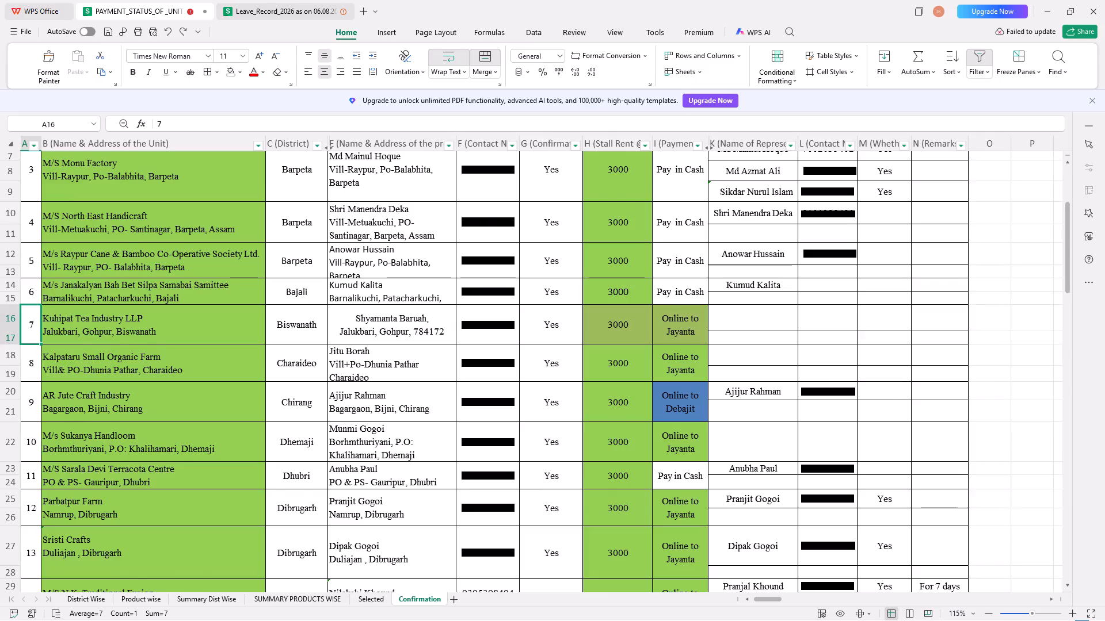
scroll(31, 476, "down", 6)
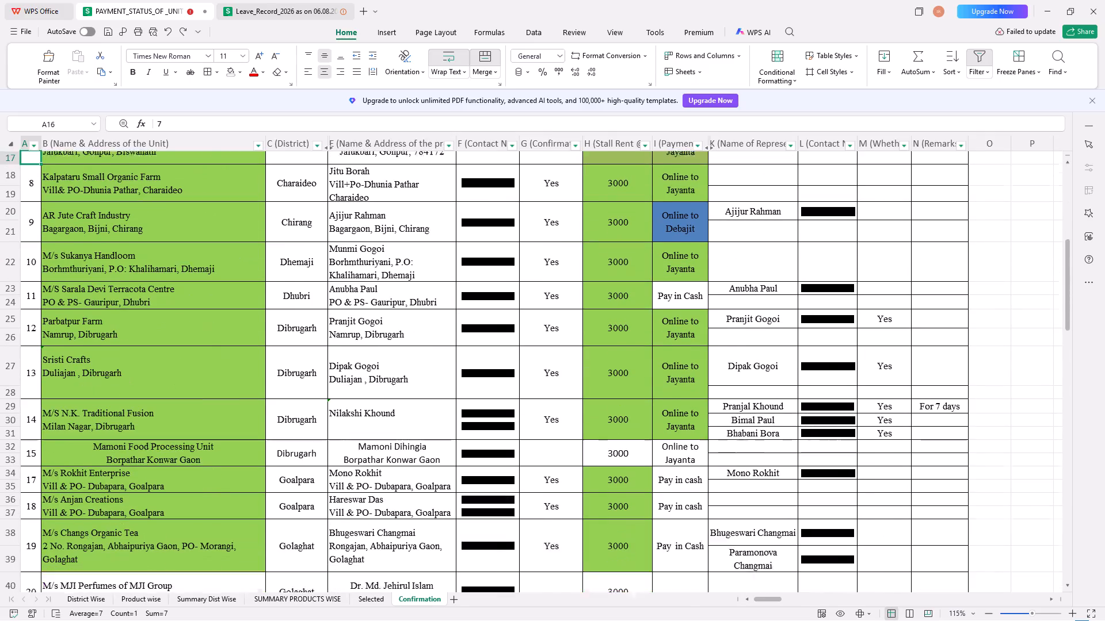
double_click(36, 413)
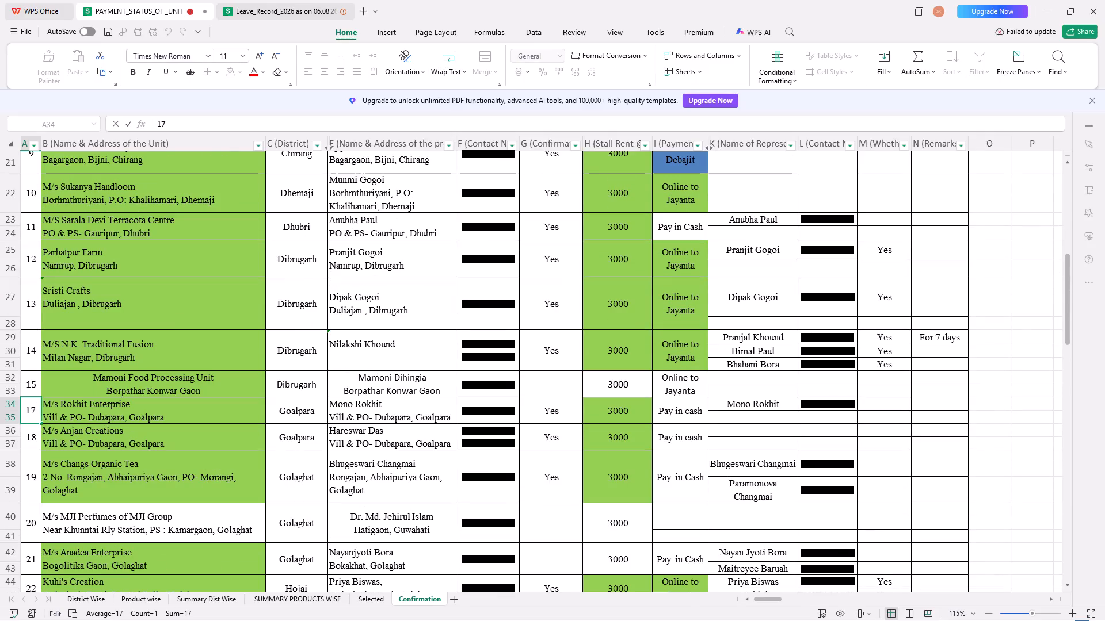
key("BackSpace")
key("6")
key("Down")
key("Tab")
Set the serial number of M/s Anjan Creations to 17.
key("Down")
key("Left")
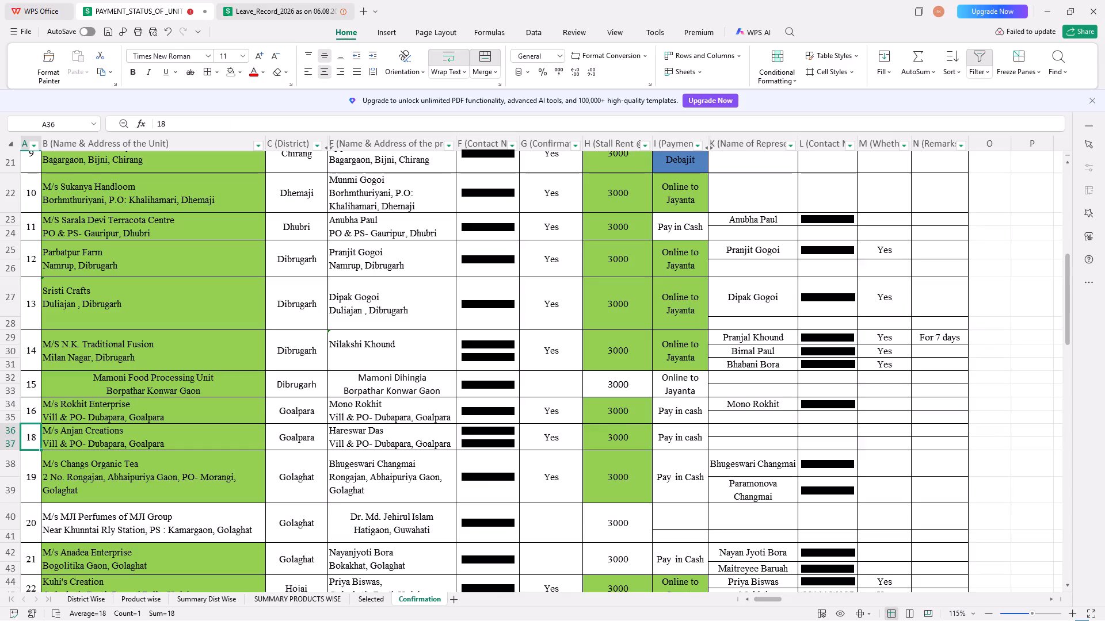
type("17")
key("Tab")
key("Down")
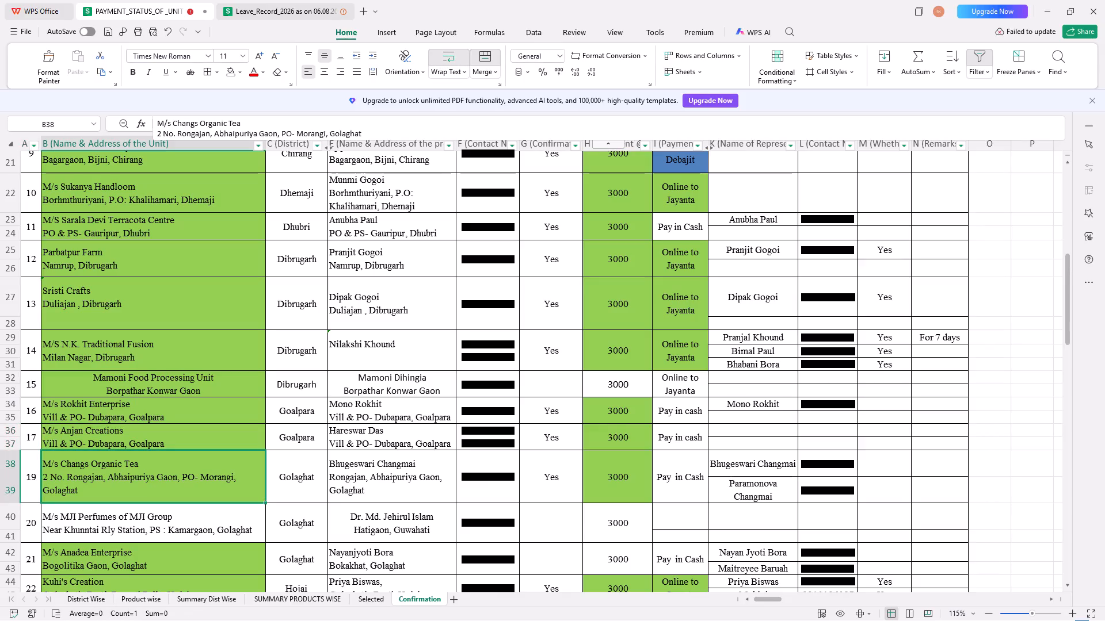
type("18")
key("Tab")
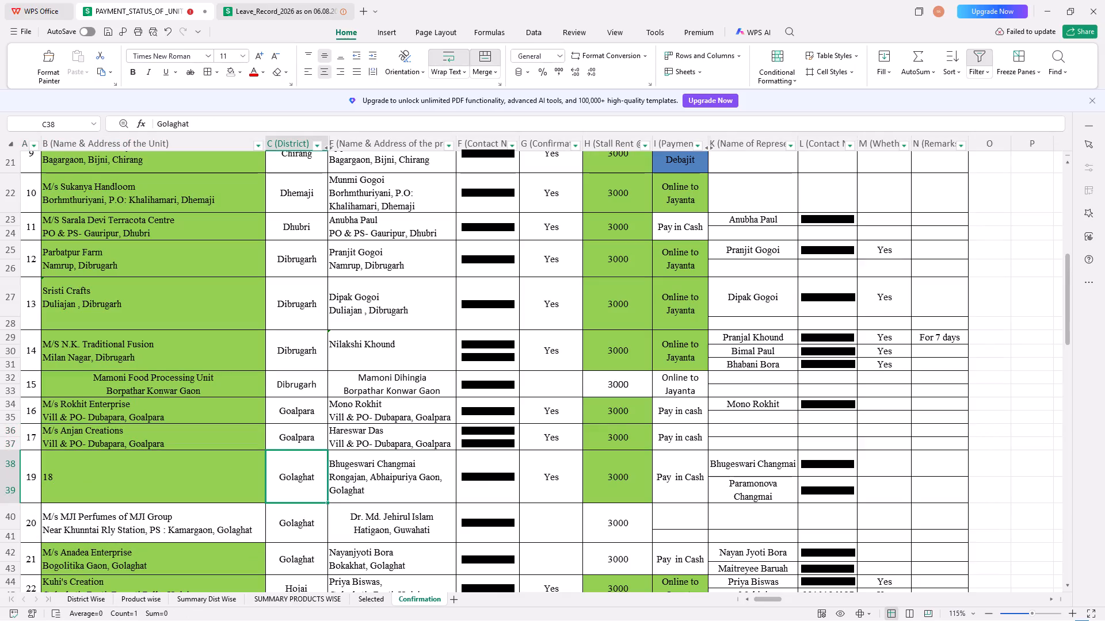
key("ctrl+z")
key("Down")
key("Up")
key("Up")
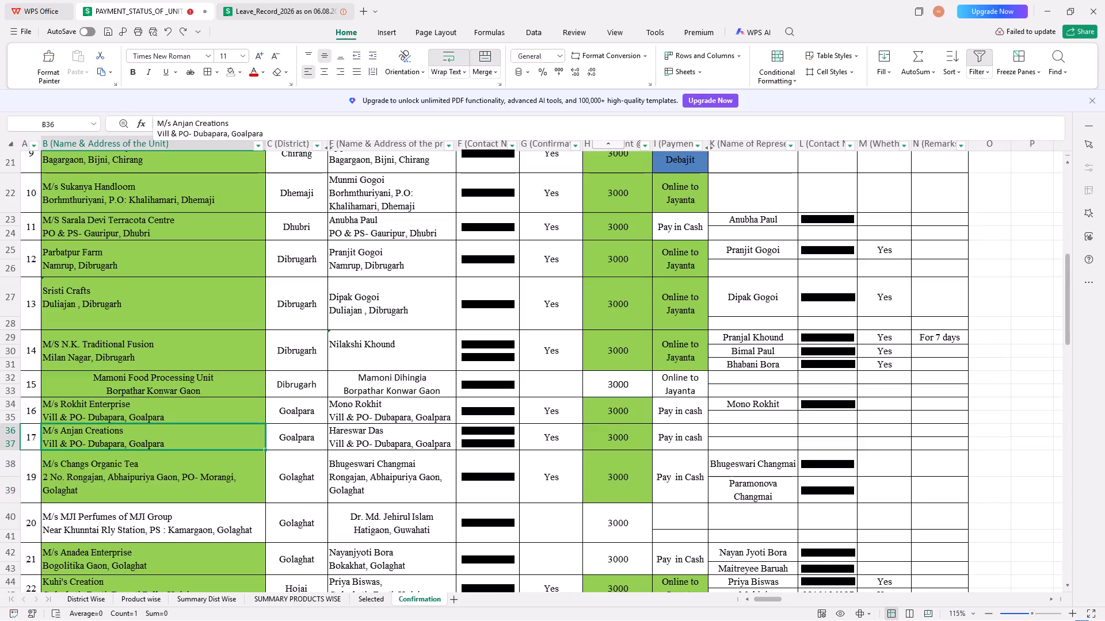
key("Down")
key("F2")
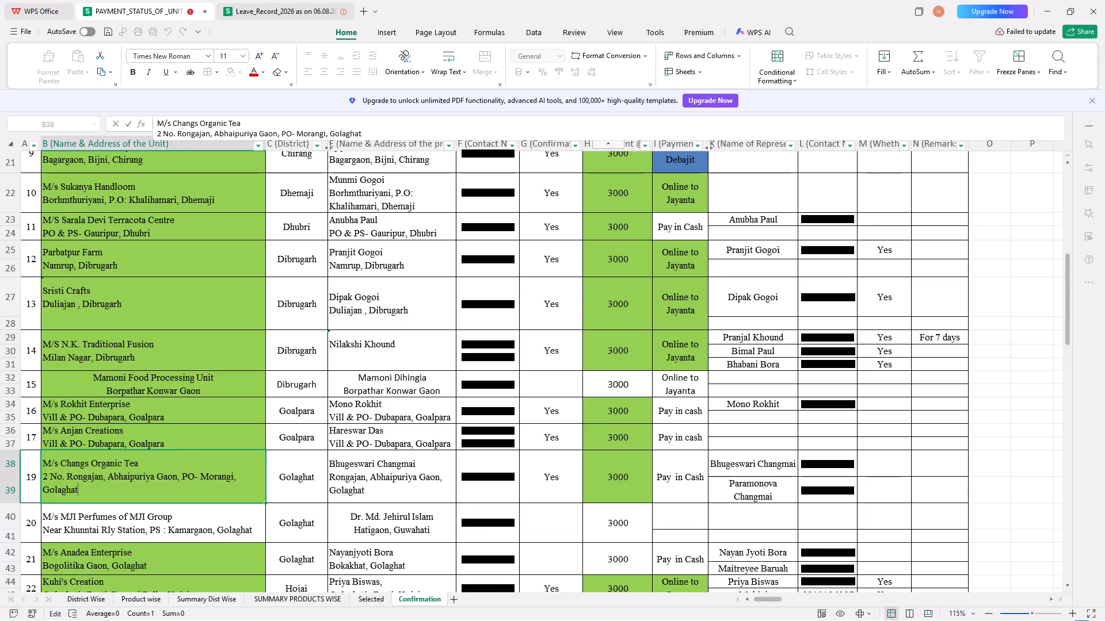
Set the serial number of M/s Changs Organic Tea to 18.
left_click(31, 474)
double_click(35, 477)
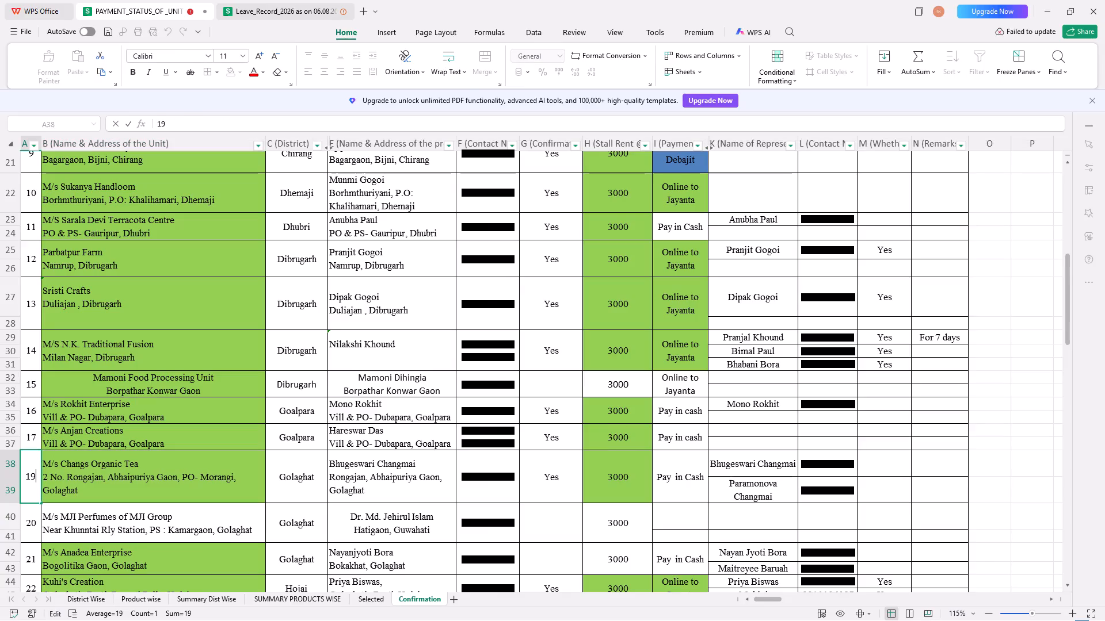
key("BackSpace")
key("8")
key("BackSpace")
key("8")
key("Tab")
Set the serial number of M/s MJI Perfumes of MJI Group to 19.
key("Down")
key("Left")
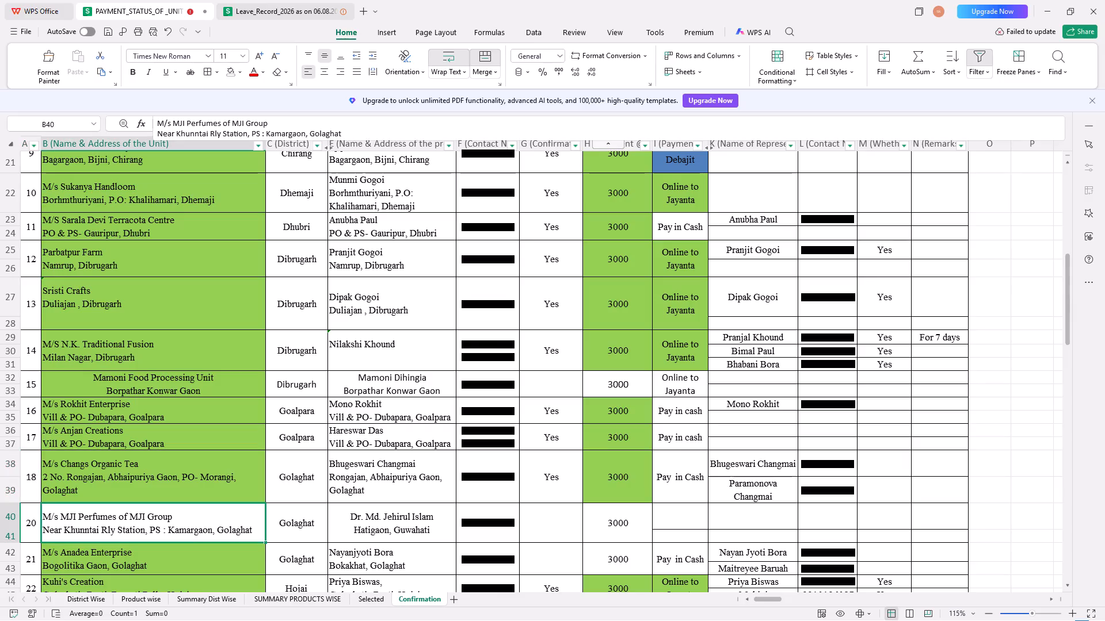
type("19")
key("Down")
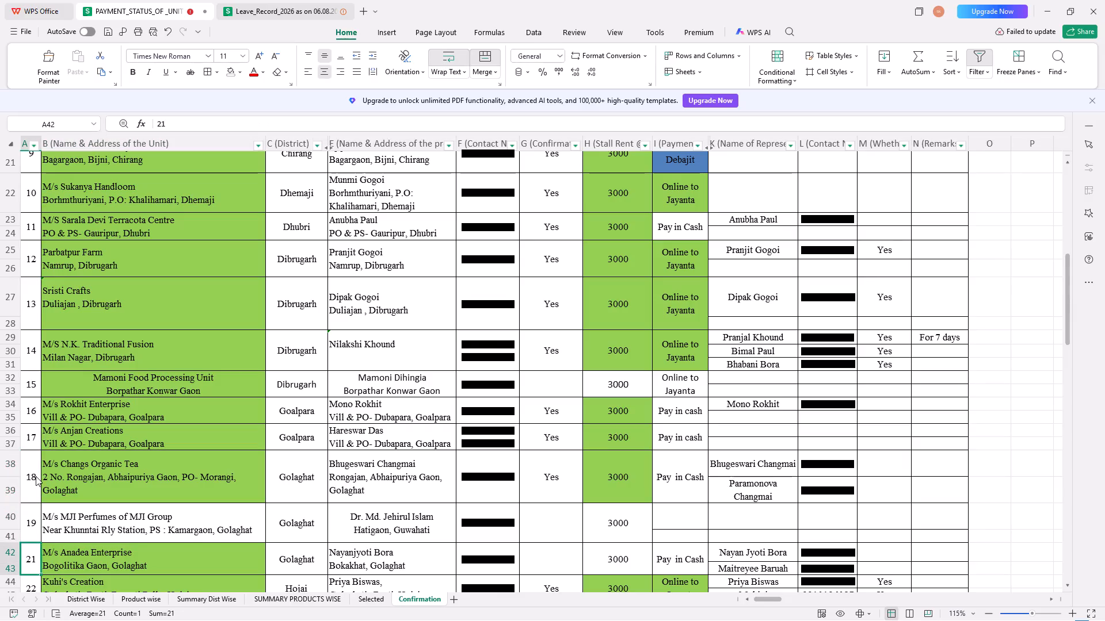
Renumber the units from M/s Anadea Enterprise through M/s NECRAFTERS Enterprise LLP with consecutive serial numbers 20 to 24.
type("20")
key("Down")
type("21")
key("Down")
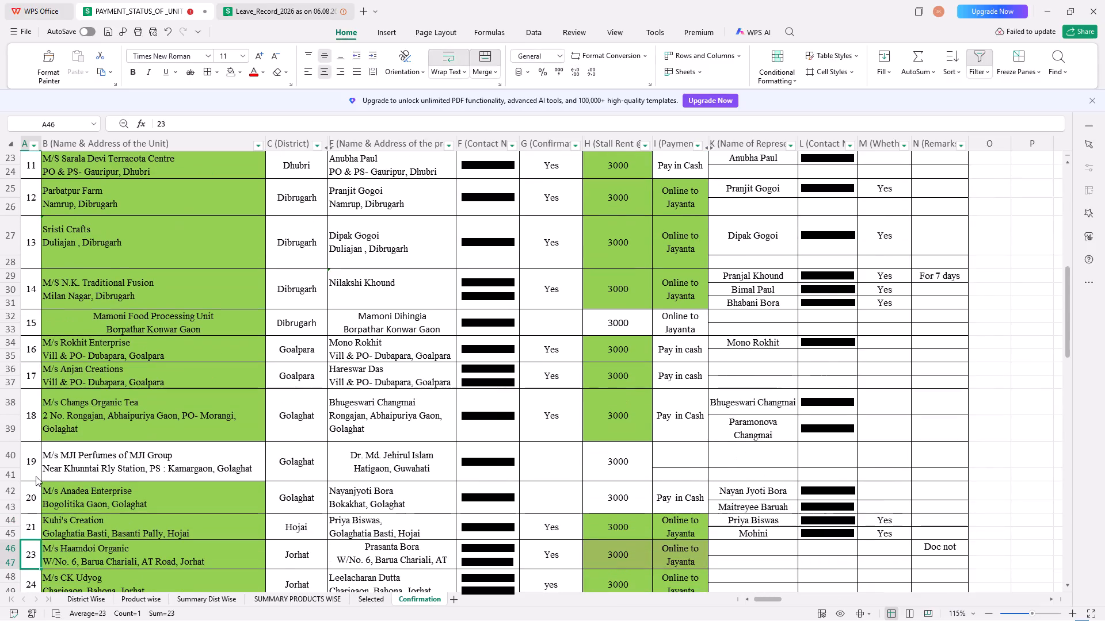
type("22")
key("Down")
type("23")
key("Down")
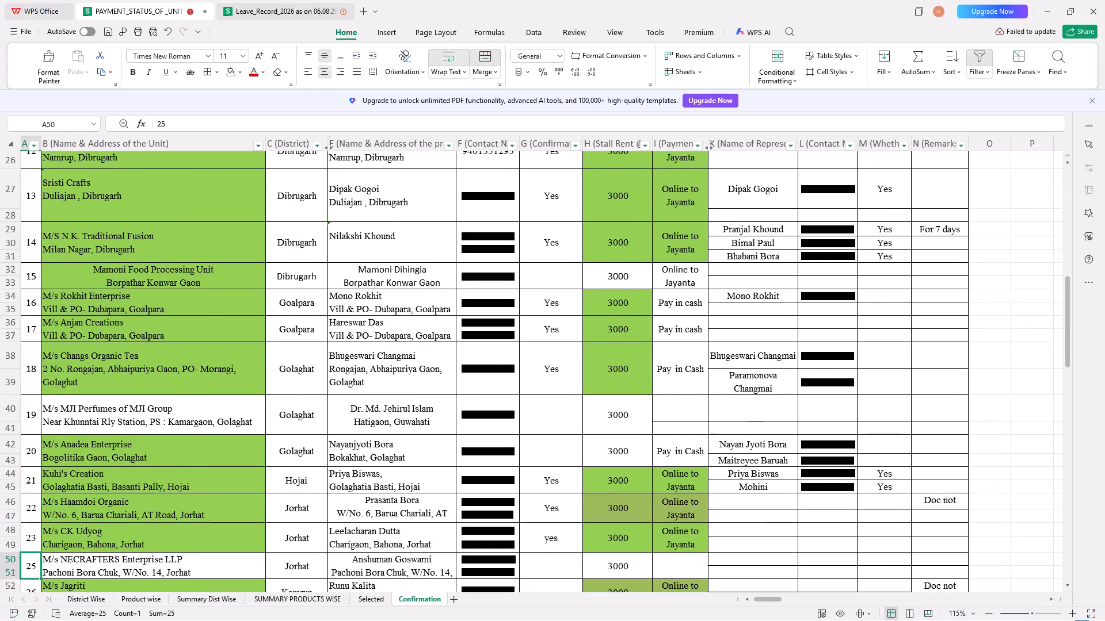
type("24")
key("Down")
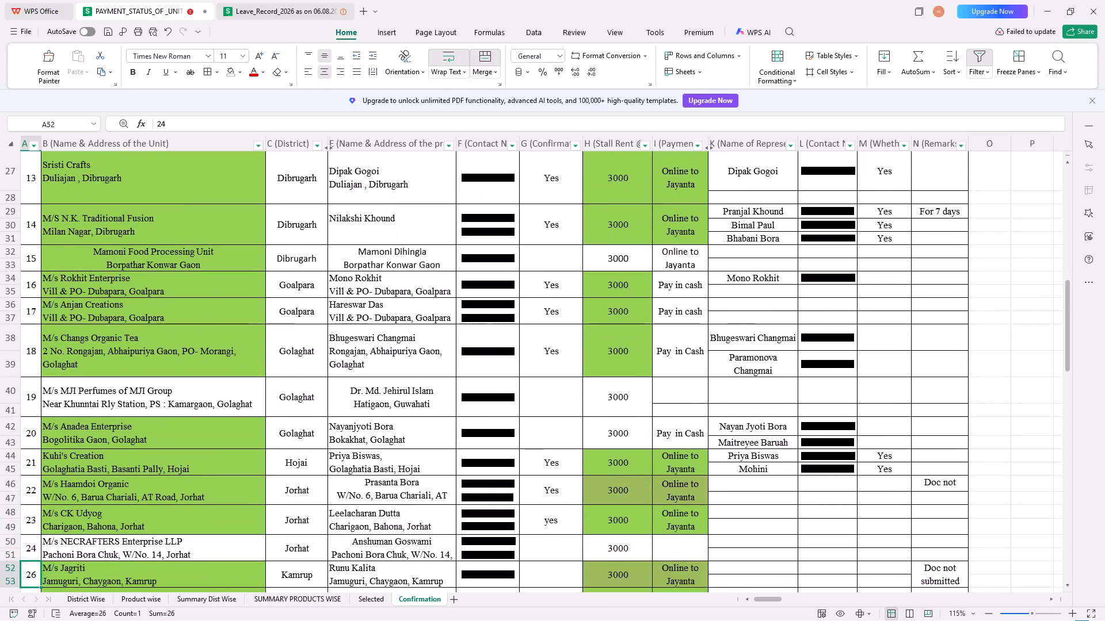
Renumber the units from M/s Jagriti through Darika with consecutive serial numbers 25 to 29.
type("25")
key("Down")
type("26")
key("Down")
type("27")
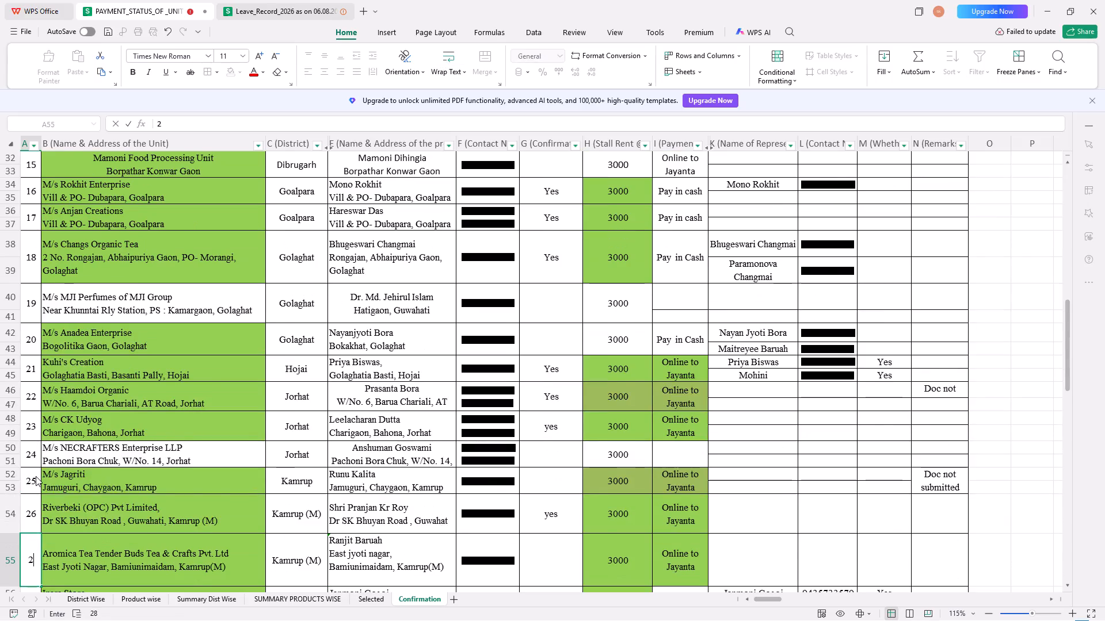
key("Down")
type("289")
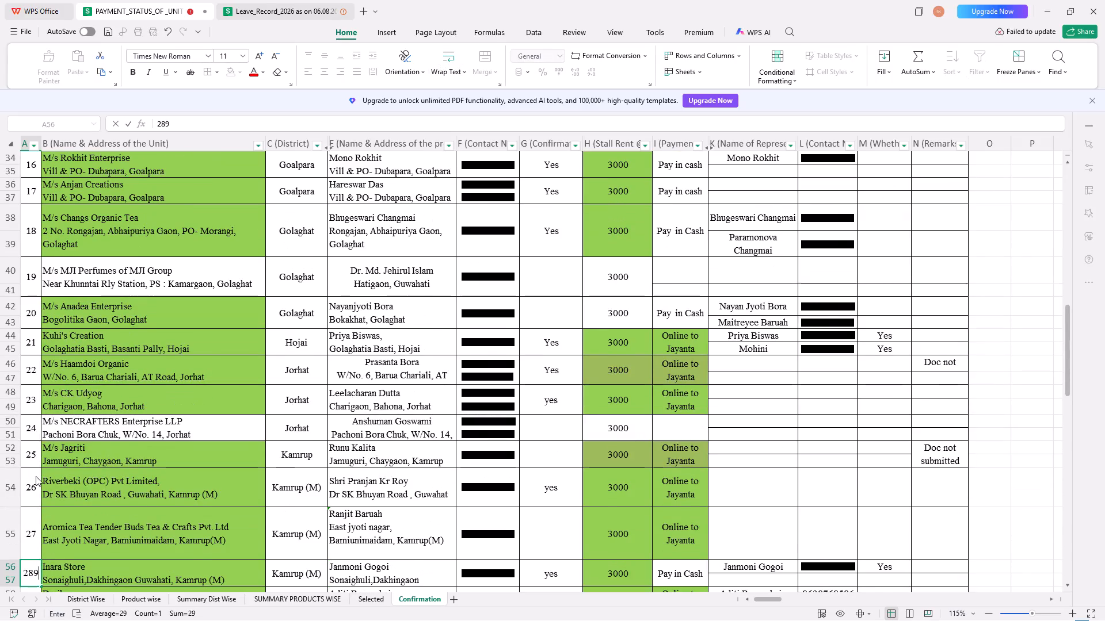
key("BackSpace")
key("Down")
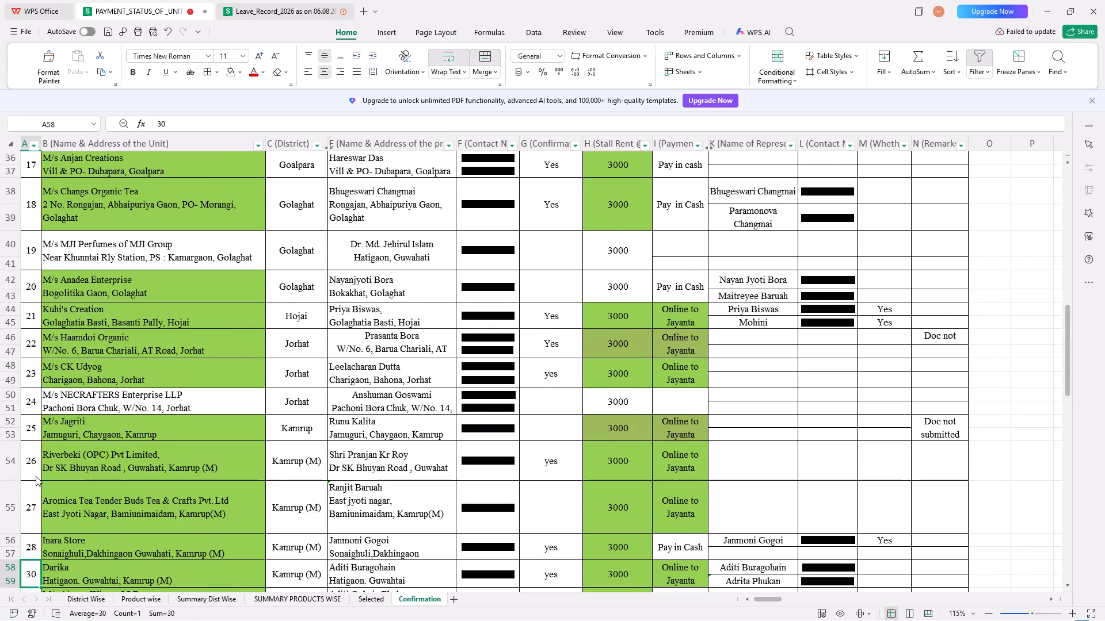
type("29")
key("Down")
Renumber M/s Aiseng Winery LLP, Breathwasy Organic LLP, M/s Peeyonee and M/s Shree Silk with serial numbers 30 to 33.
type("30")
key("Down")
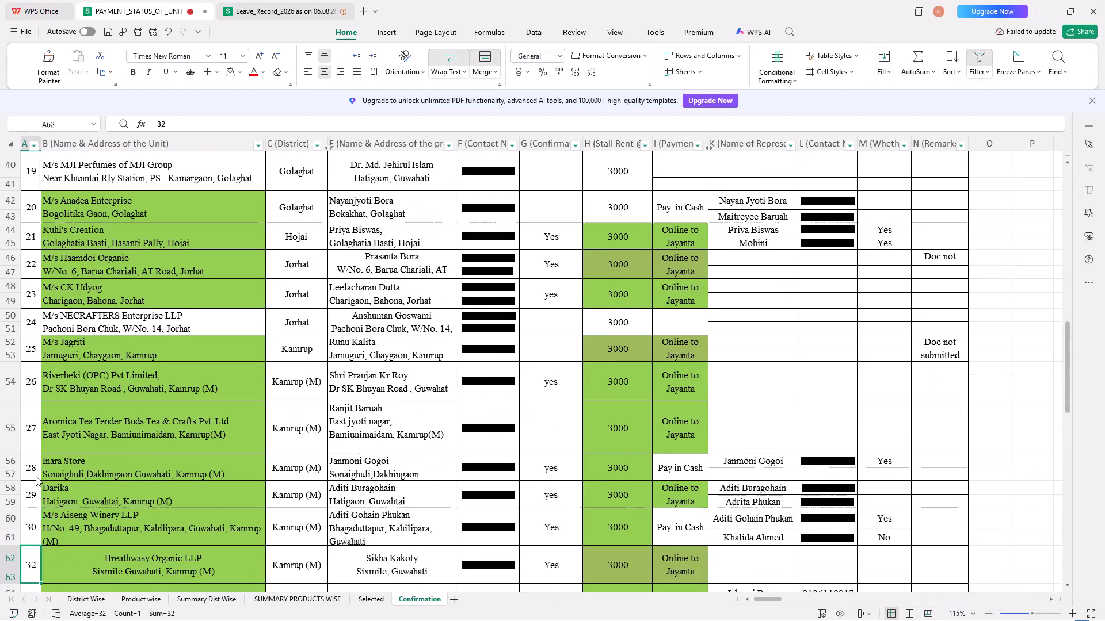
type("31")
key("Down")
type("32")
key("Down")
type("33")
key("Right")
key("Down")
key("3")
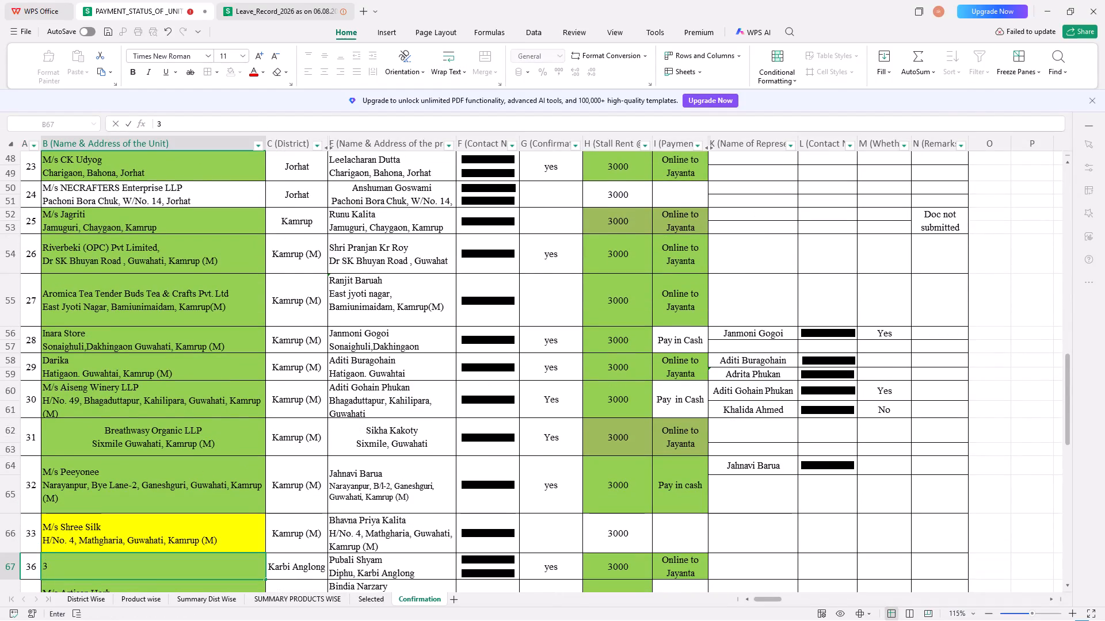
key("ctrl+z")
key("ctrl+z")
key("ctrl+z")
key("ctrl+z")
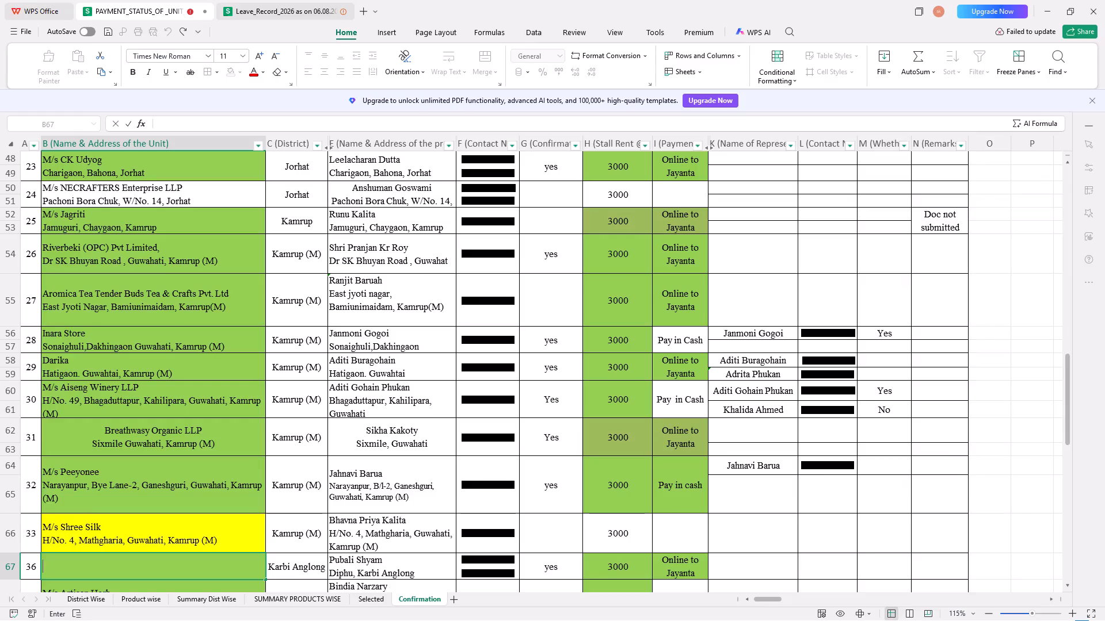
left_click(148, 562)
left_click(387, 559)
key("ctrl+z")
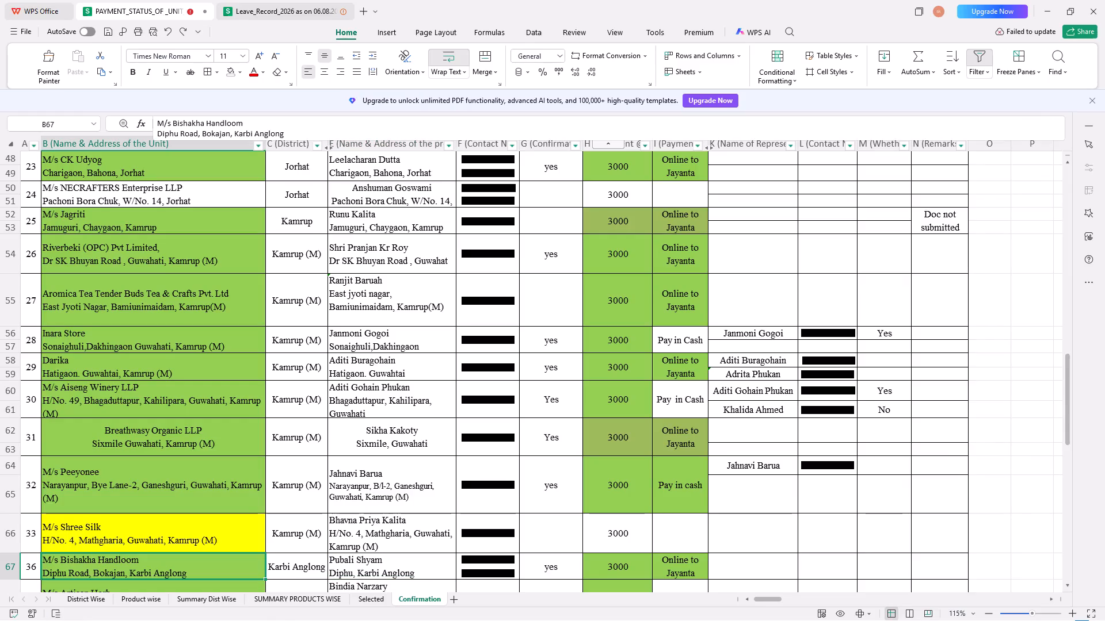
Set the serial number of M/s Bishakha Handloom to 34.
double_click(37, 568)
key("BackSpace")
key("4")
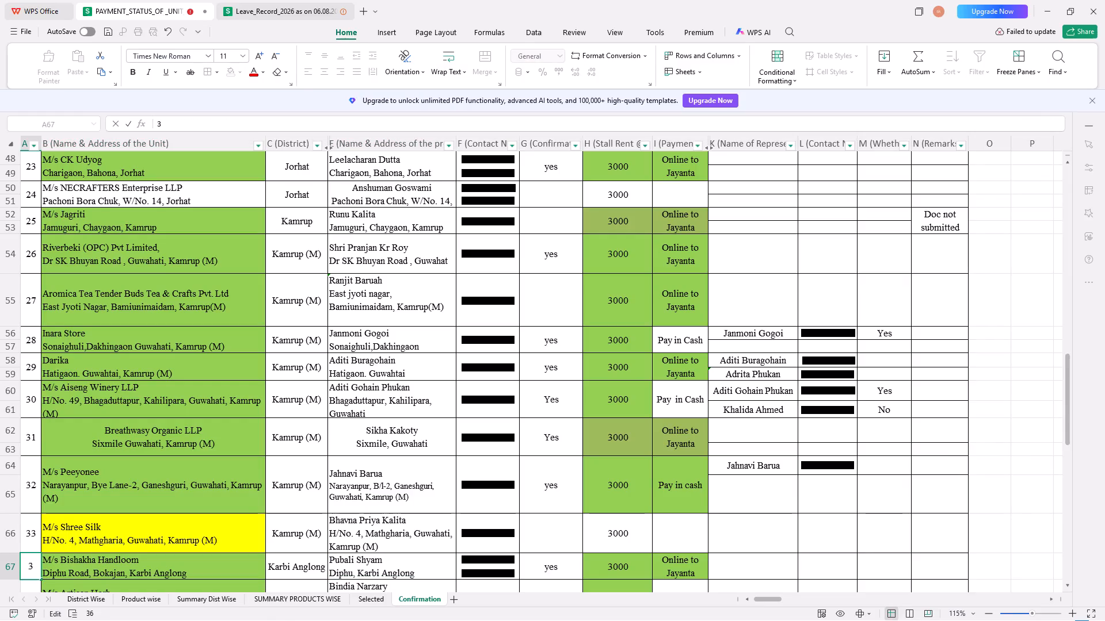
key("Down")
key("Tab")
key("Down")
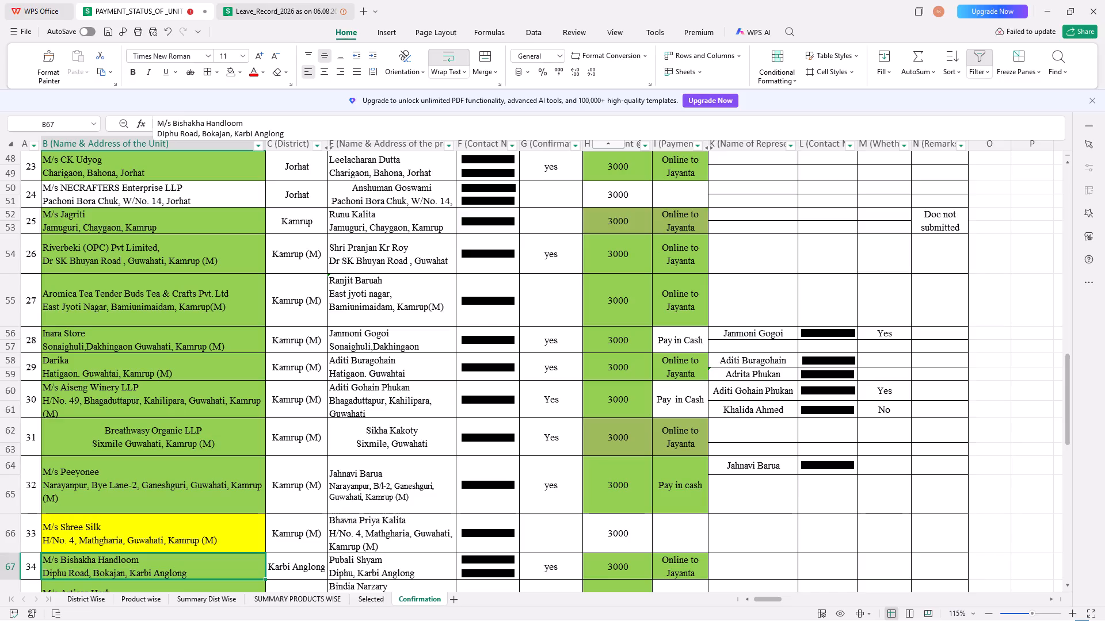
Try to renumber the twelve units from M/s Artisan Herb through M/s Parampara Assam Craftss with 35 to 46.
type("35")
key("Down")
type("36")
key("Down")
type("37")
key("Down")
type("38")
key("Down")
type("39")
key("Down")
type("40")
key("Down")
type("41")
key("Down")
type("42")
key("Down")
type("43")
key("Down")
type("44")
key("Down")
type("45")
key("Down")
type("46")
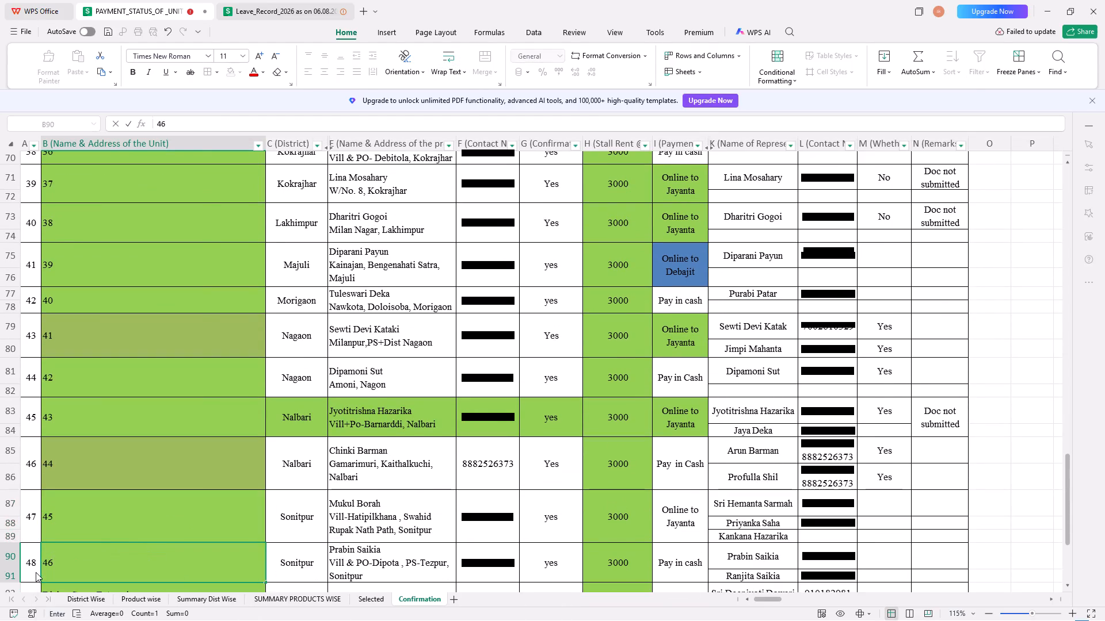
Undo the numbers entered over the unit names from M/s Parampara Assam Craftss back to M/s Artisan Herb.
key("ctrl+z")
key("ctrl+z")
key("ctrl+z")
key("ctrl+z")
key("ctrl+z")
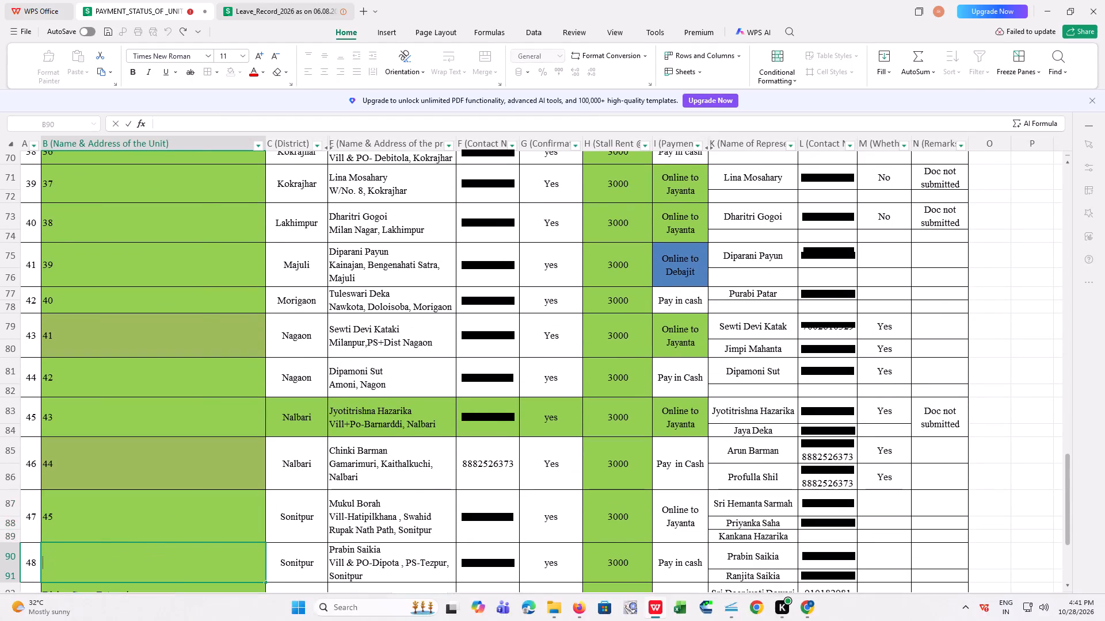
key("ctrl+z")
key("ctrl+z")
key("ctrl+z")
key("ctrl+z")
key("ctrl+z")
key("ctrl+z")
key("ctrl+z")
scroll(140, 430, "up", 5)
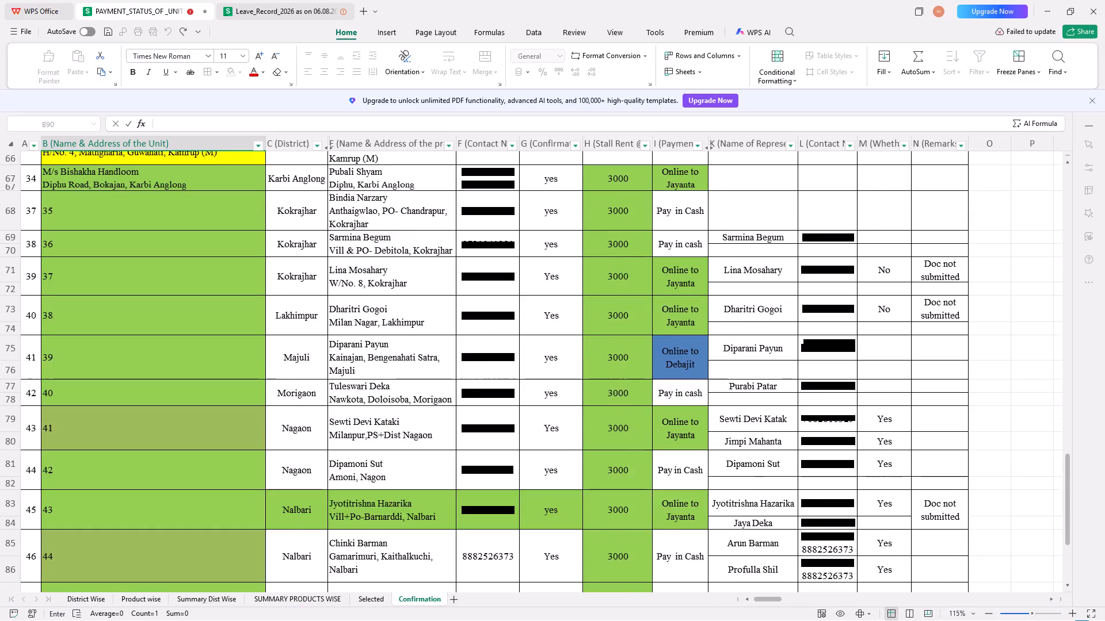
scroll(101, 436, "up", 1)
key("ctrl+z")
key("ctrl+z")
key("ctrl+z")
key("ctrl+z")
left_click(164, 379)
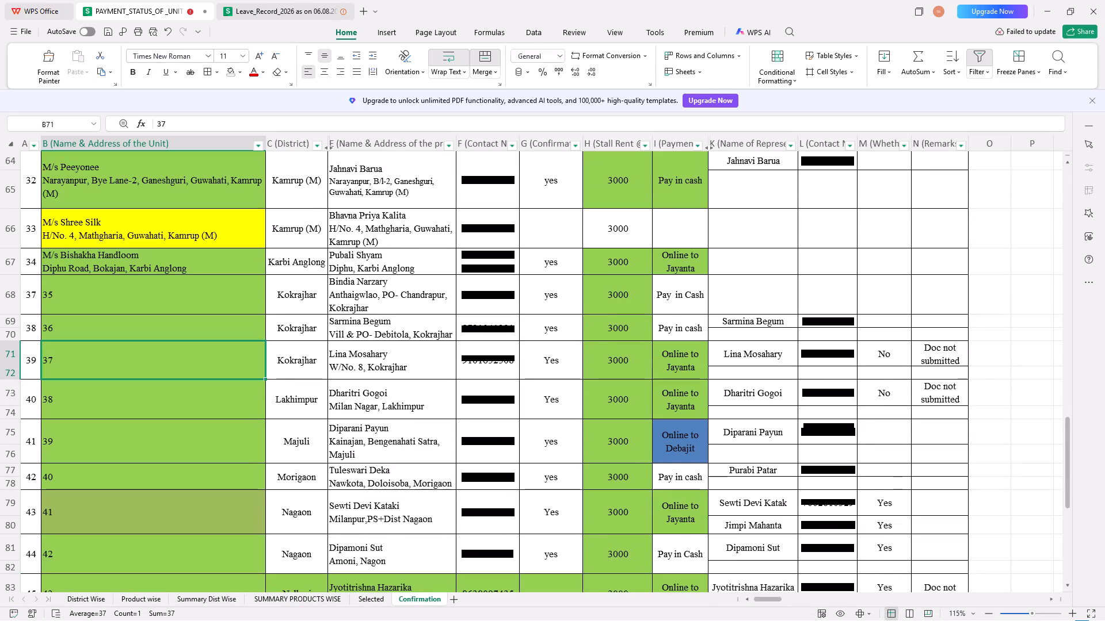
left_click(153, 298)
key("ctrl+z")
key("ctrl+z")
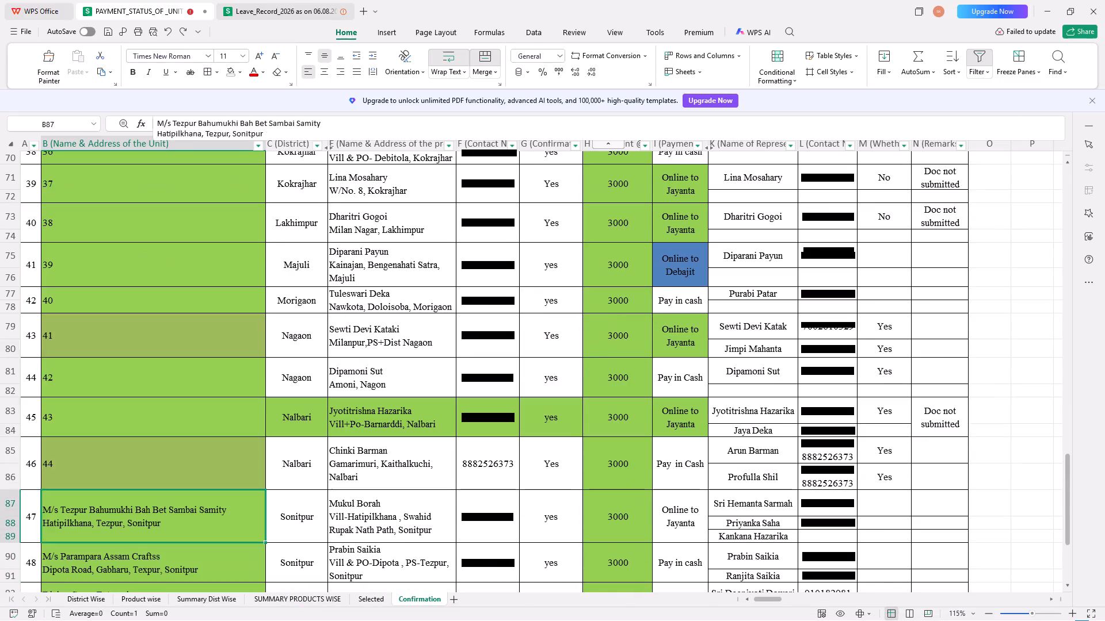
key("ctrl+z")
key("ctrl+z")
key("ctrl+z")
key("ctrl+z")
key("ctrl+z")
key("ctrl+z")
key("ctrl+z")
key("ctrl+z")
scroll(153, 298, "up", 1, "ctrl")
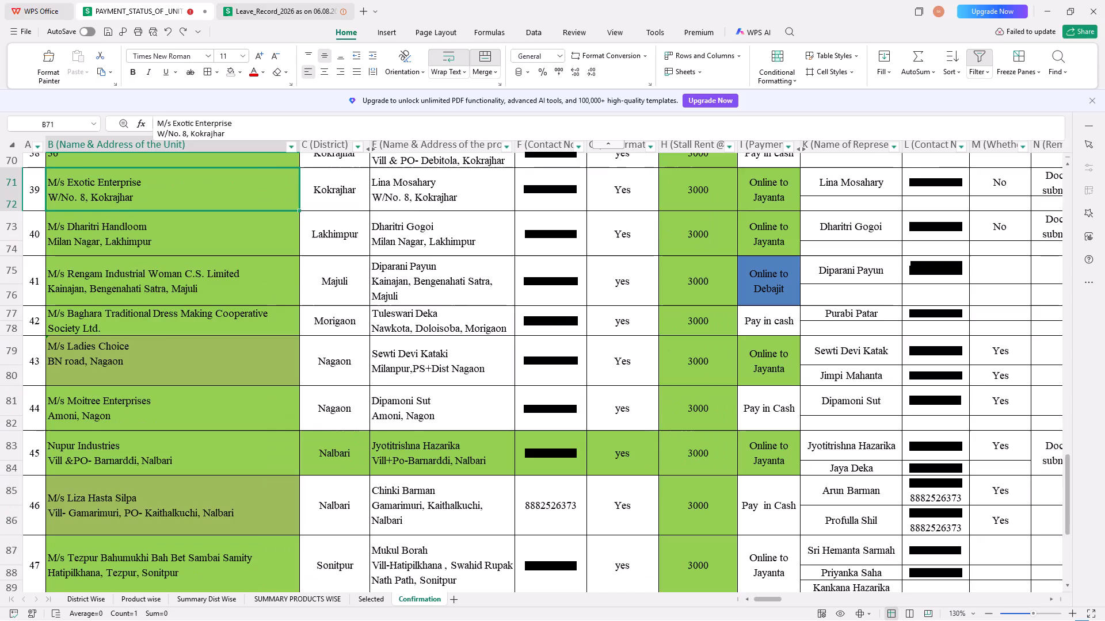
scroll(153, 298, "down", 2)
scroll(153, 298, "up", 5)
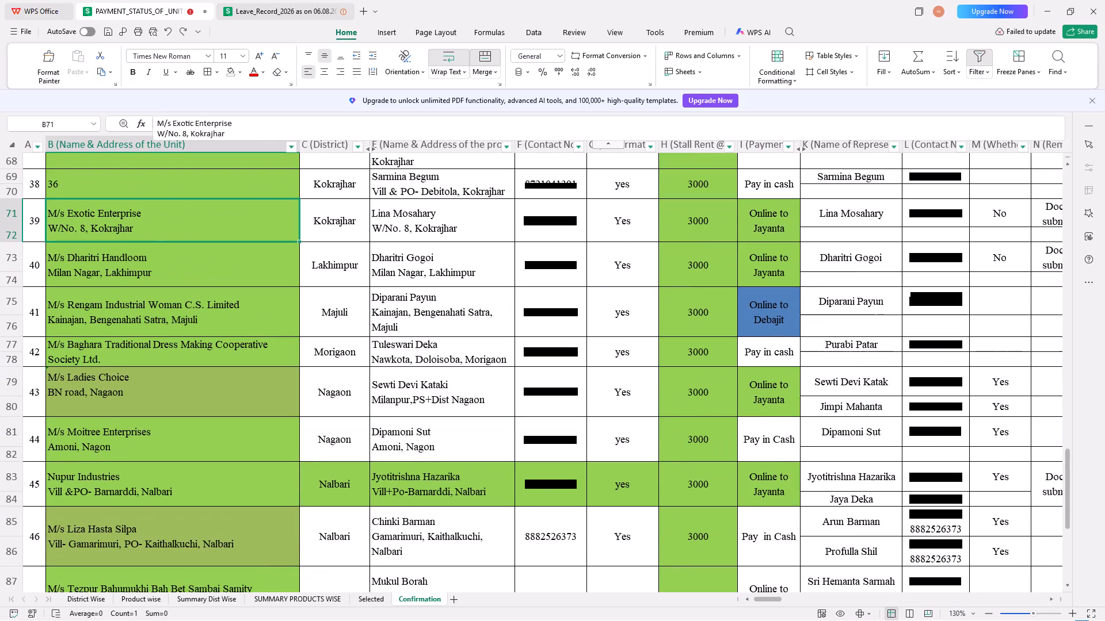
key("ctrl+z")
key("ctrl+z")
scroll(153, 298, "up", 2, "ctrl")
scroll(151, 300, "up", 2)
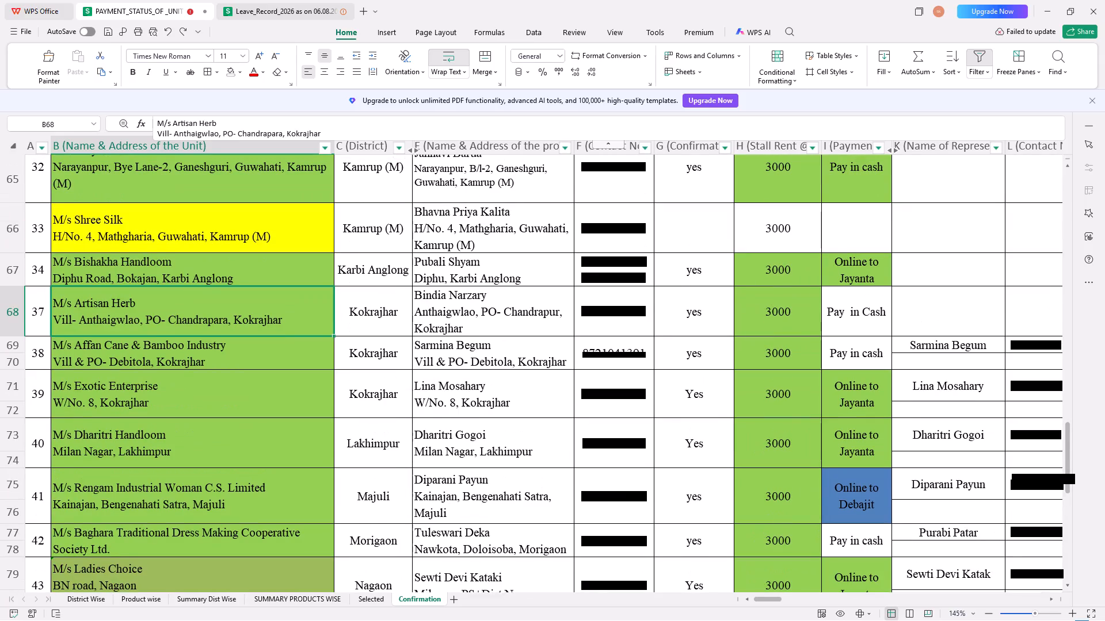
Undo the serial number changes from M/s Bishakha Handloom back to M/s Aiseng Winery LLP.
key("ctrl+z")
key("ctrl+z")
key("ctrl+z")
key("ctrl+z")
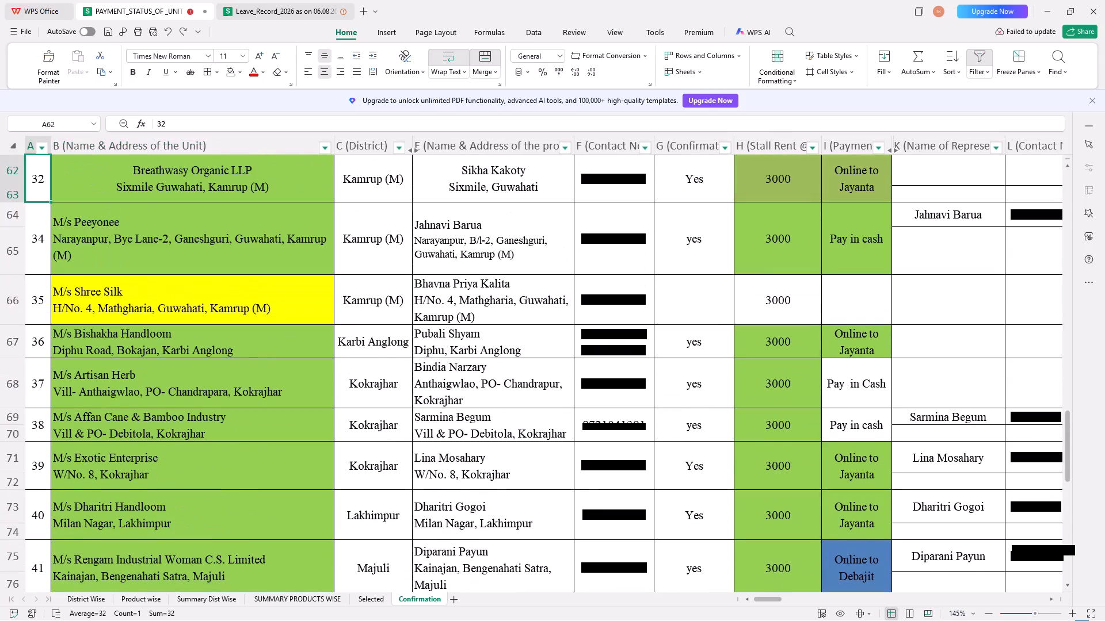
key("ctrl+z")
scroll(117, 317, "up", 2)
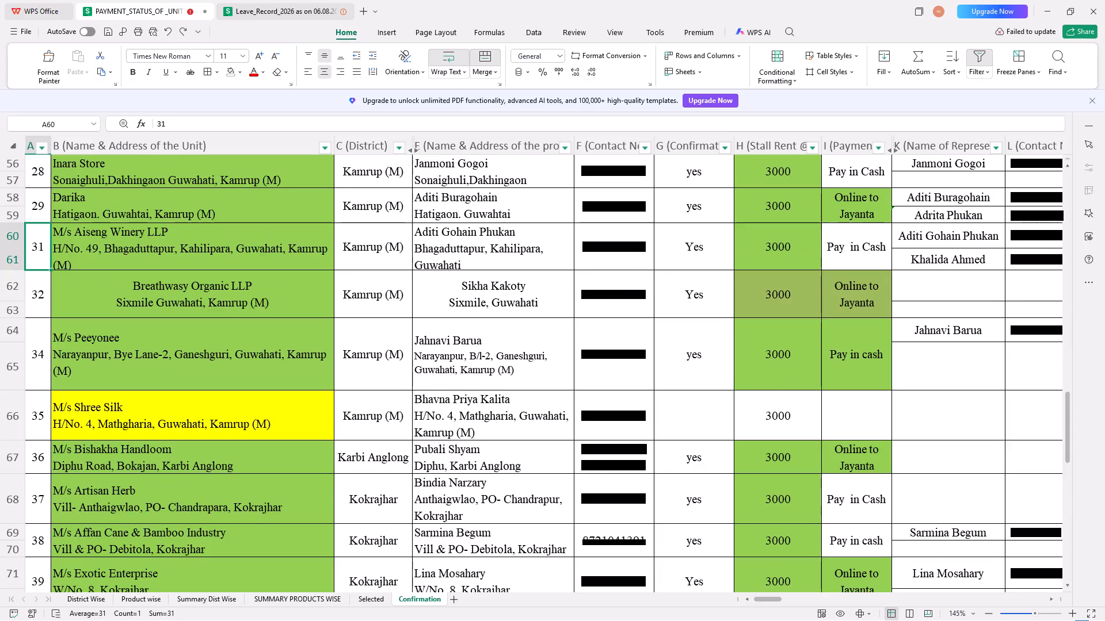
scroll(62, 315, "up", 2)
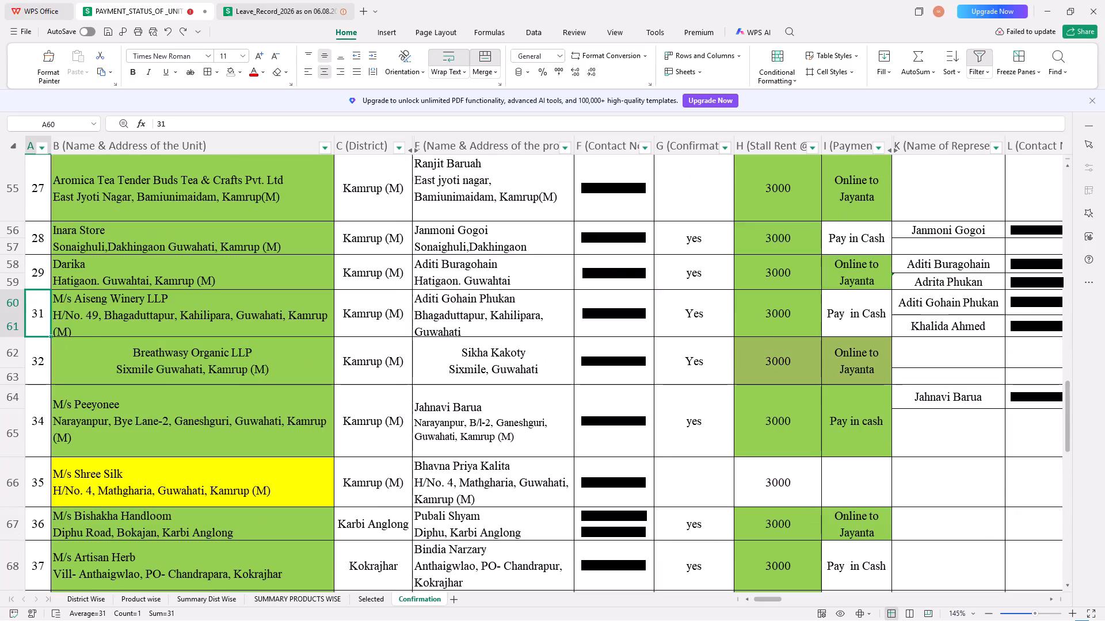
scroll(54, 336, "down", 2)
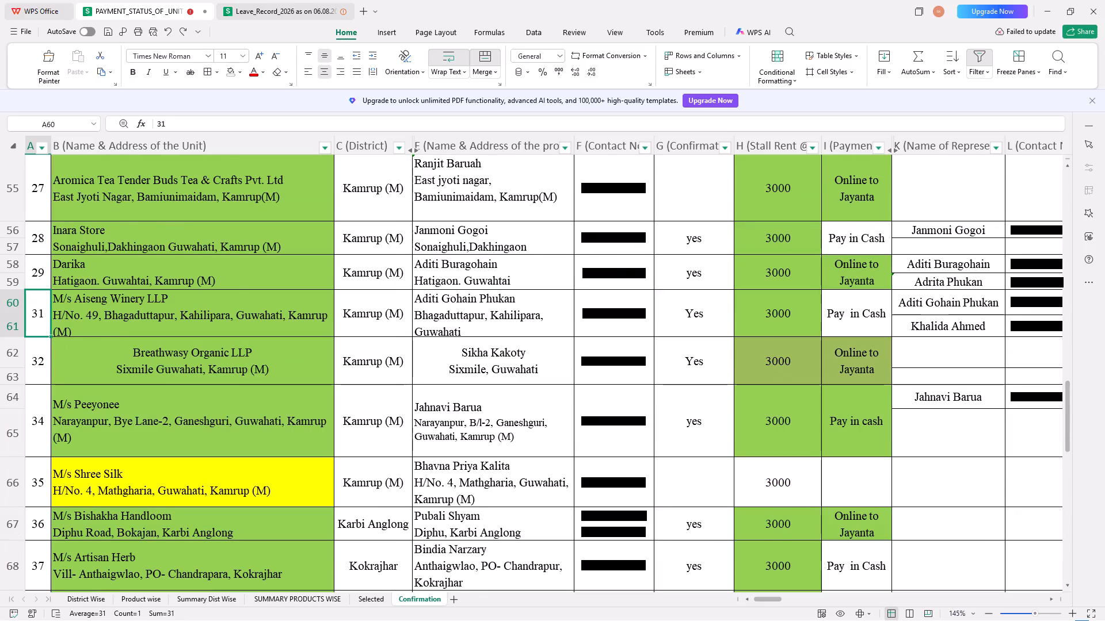
Set the serial number of M/s Peeyonee to 33.
double_click(45, 345)
key("BackSpace")
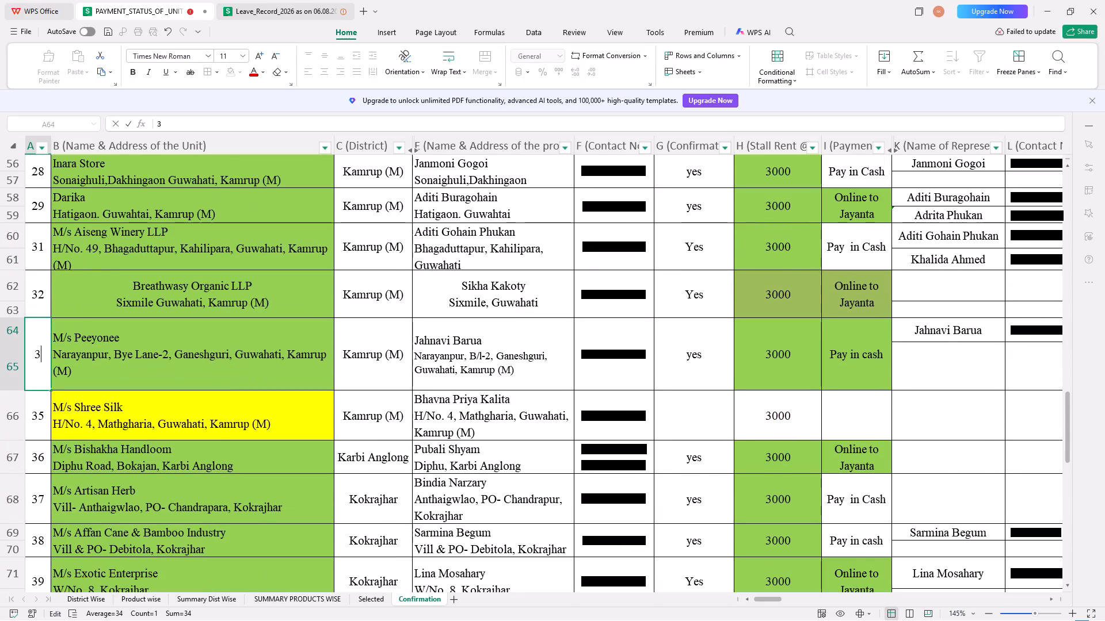
key("3")
key("Down")
key("Tab")
key("Down")
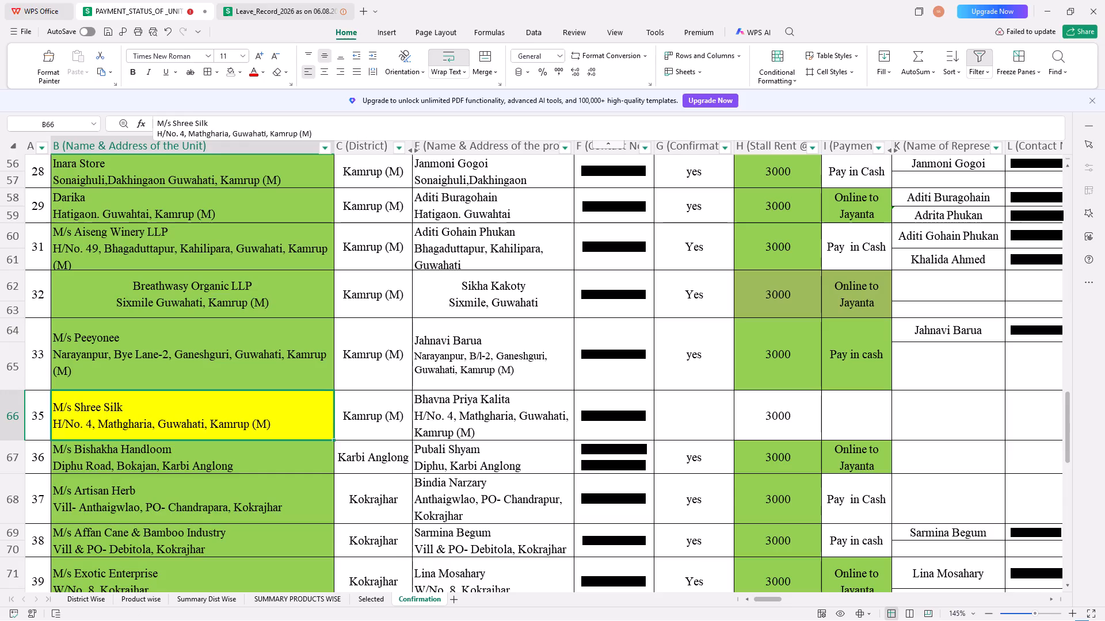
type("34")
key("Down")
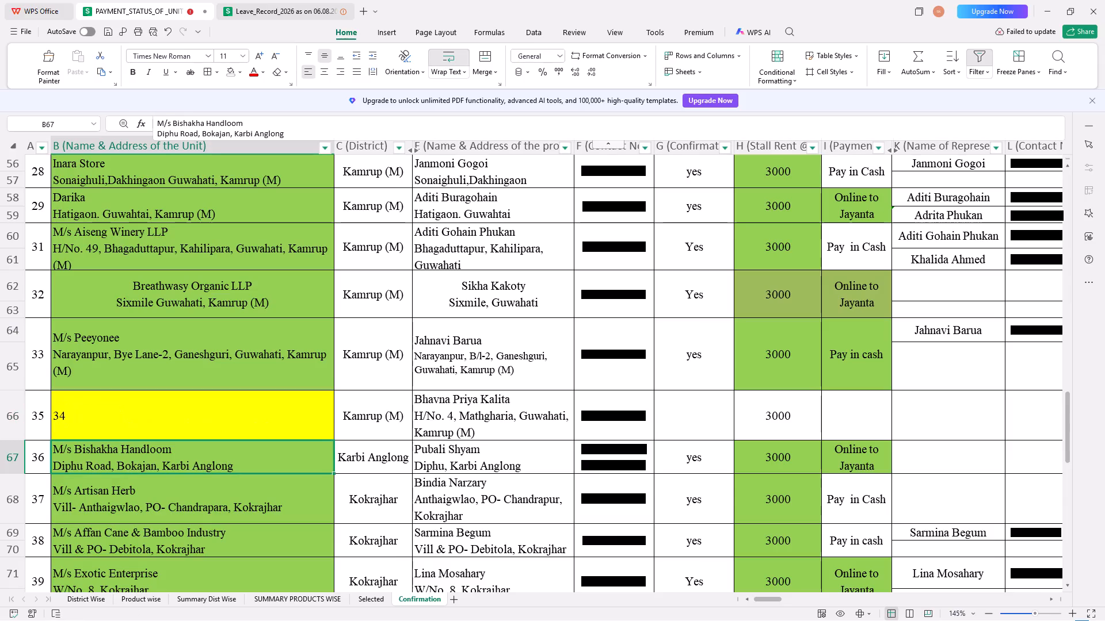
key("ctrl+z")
Renumber the units from M/s Shree Silk through M/s Exotic Enterprise with consecutive serial numbers 34 to 38.
key("Left")
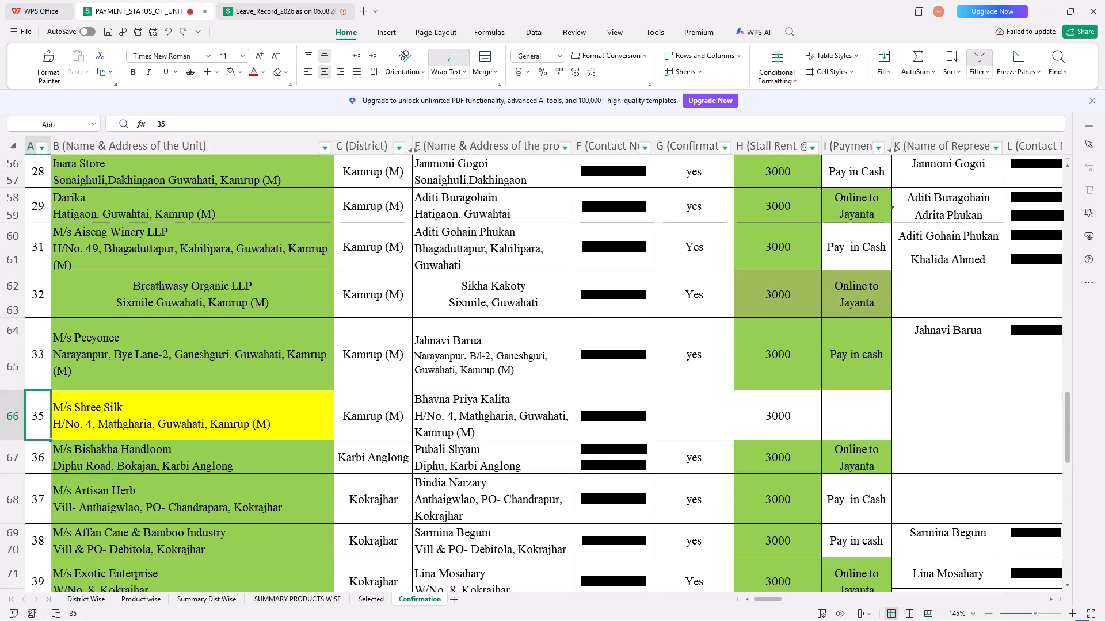
type("34")
key("Down")
type("35")
key("Down")
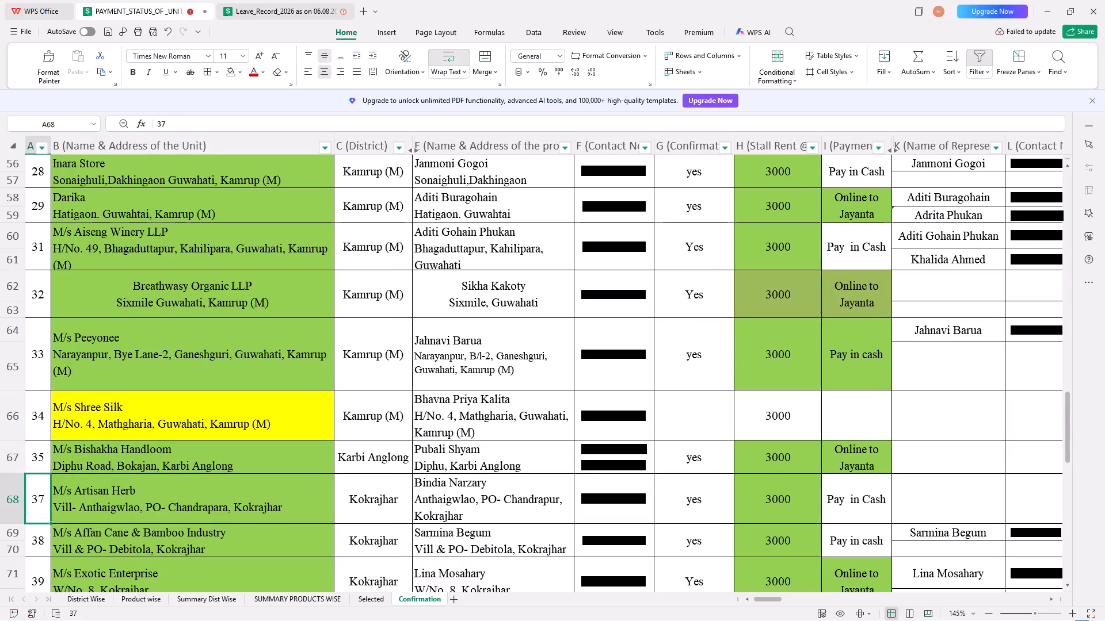
type("36")
key("Down")
type("37")
key("Down")
type("38")
key("Down")
Renumber the units from M/s Dharitri Handloom through M/s Moitree Enterprises with consecutive serial numbers 39 to 43.
type("39")
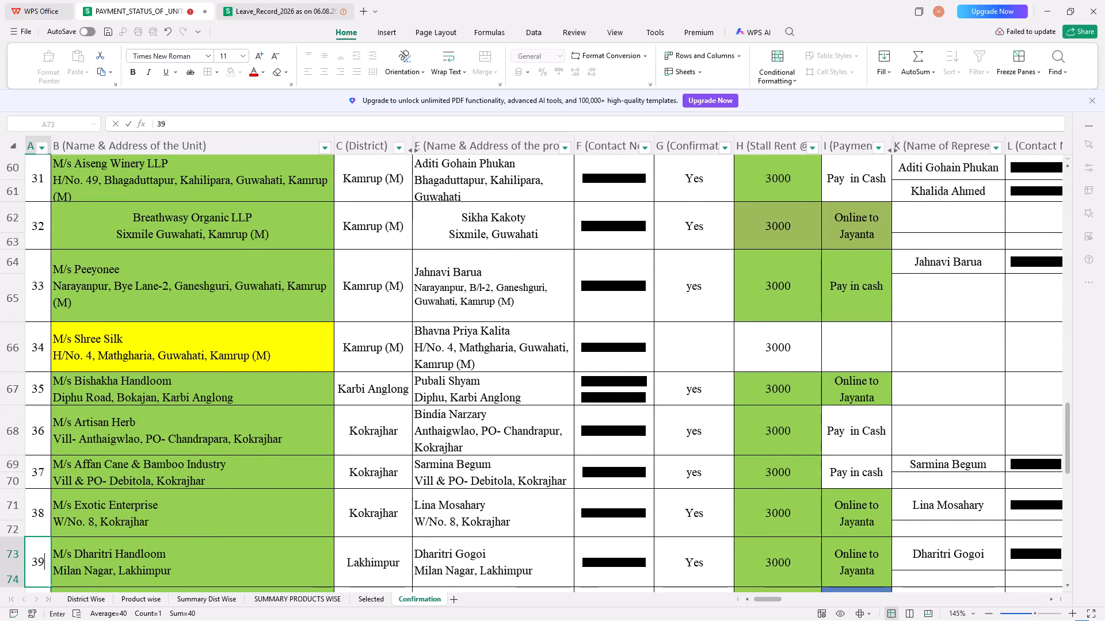
key("Down")
type("40")
key("Down")
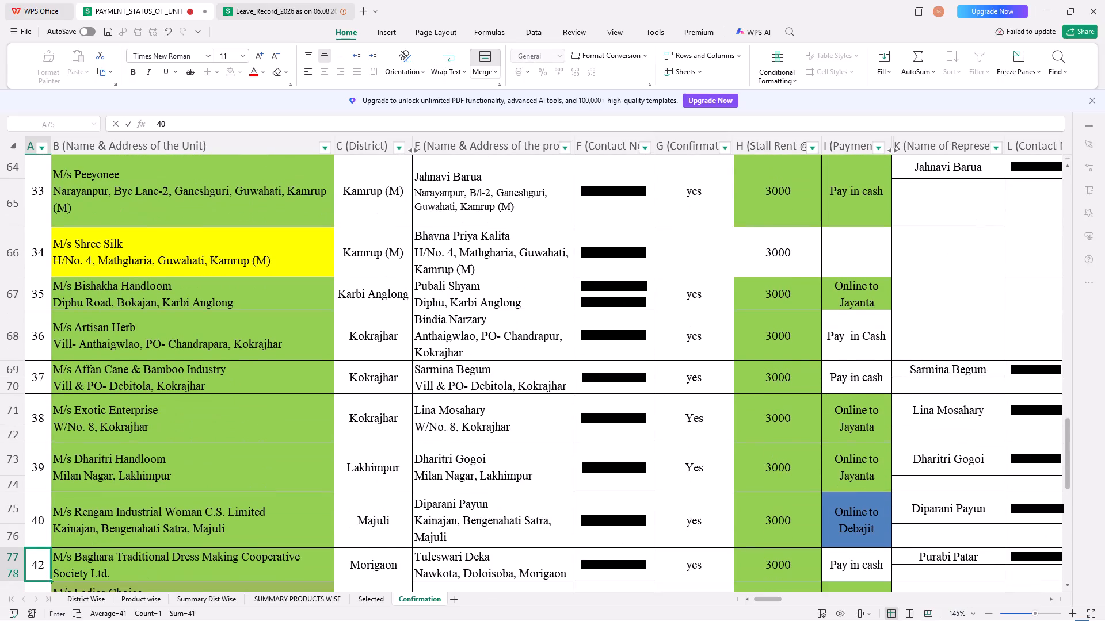
type("41")
key("Down")
type("42")
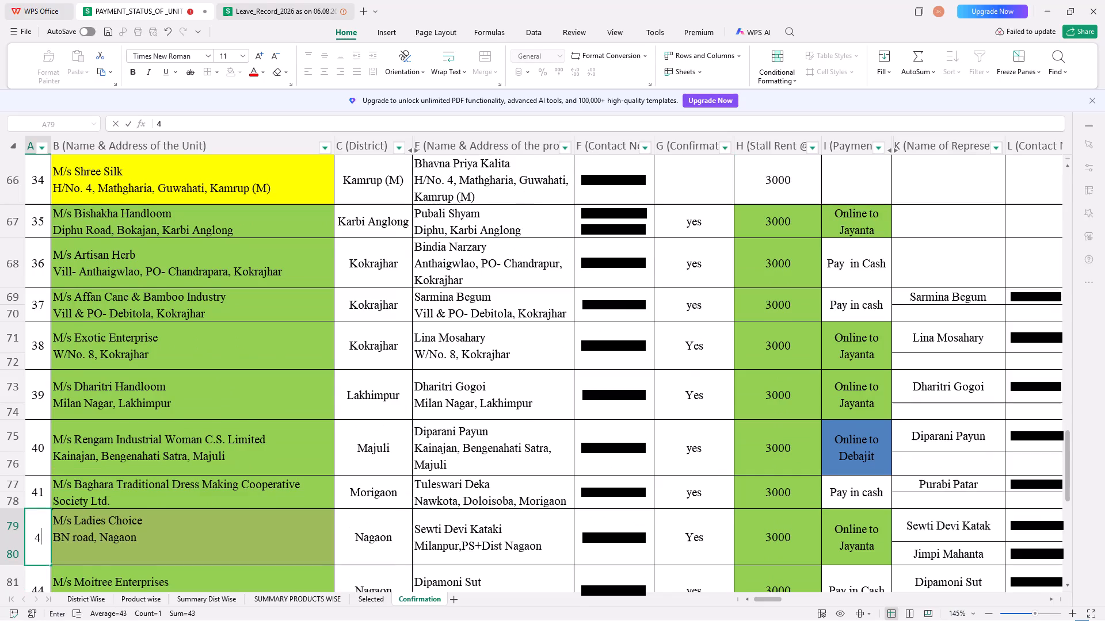
key("Down")
key("4")
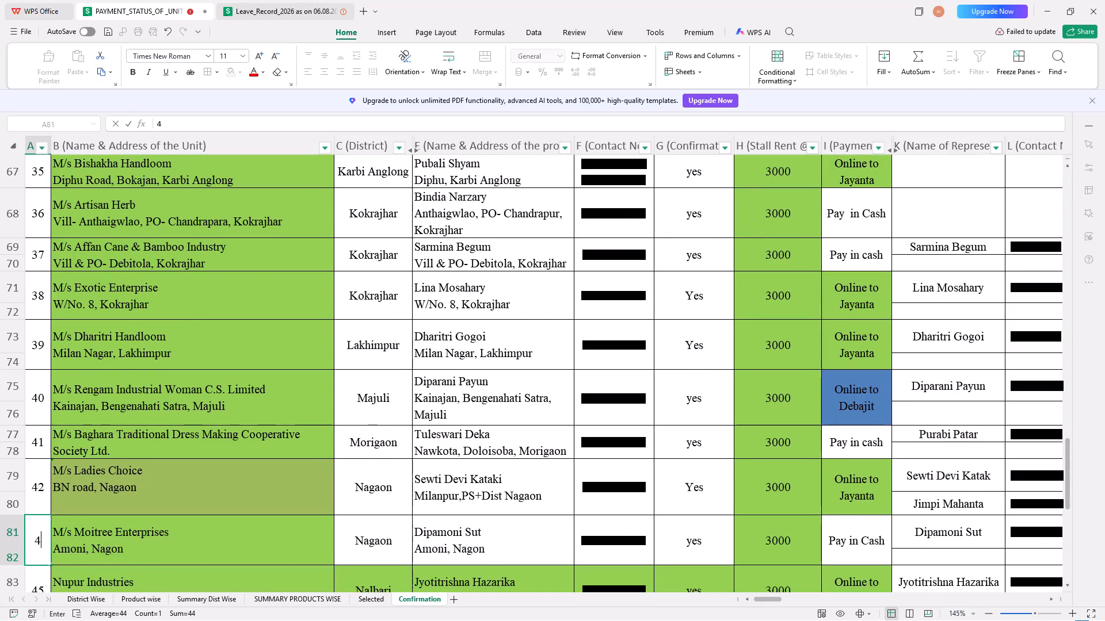
key("3")
key("Down")
Set the serial numbers of Nupur Industries, M/s Liza Hasta Silpa and M/s Tezpur Bahumukhi Bah Bet Sambai Samity to 44, 45 and 46.
type("44")
key("Down")
type("45")
key("Down")
type("46")
key("Down")
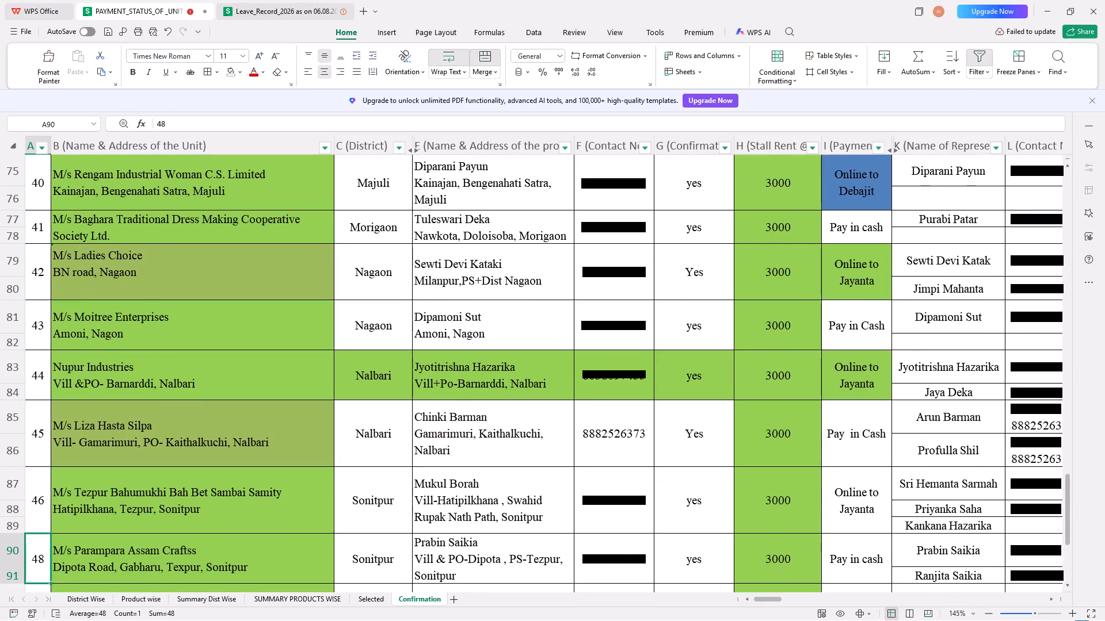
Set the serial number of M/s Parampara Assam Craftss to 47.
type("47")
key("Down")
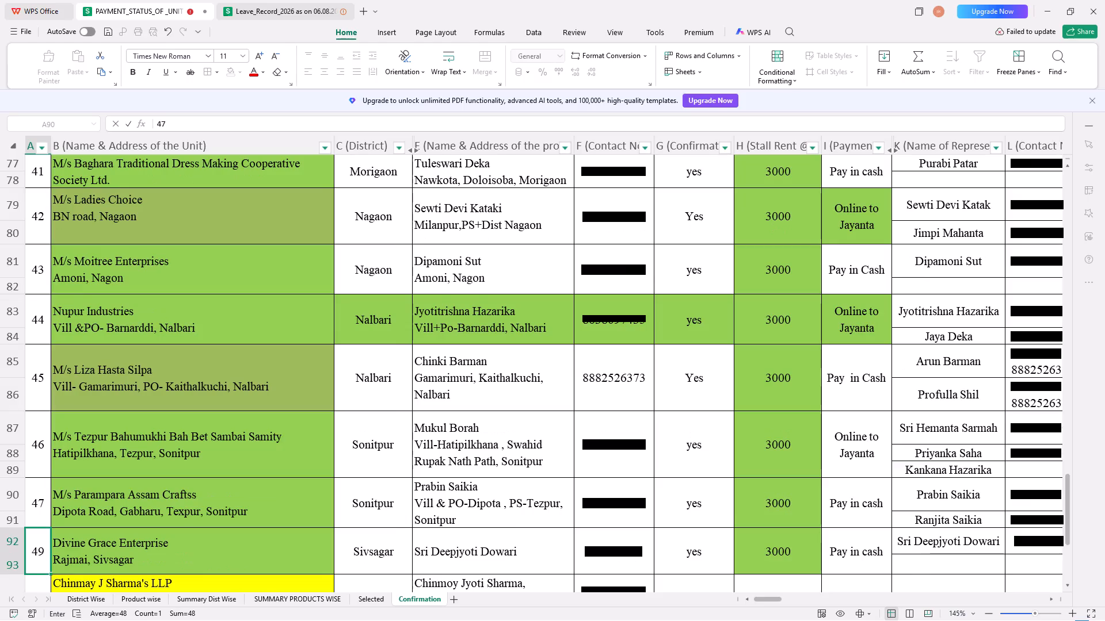
Check the serial number column from the top of the list down to M/s Aiseng Winery LLP for gaps in the sequence.
scroll(83, 464, "down", 4)
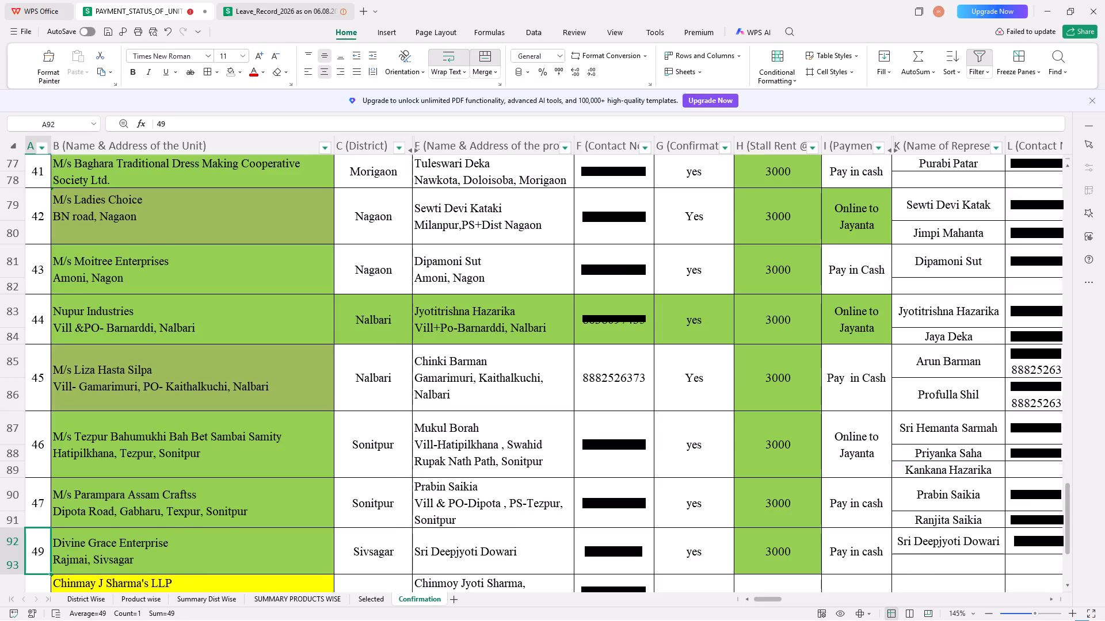
scroll(7, 485, "up", 20)
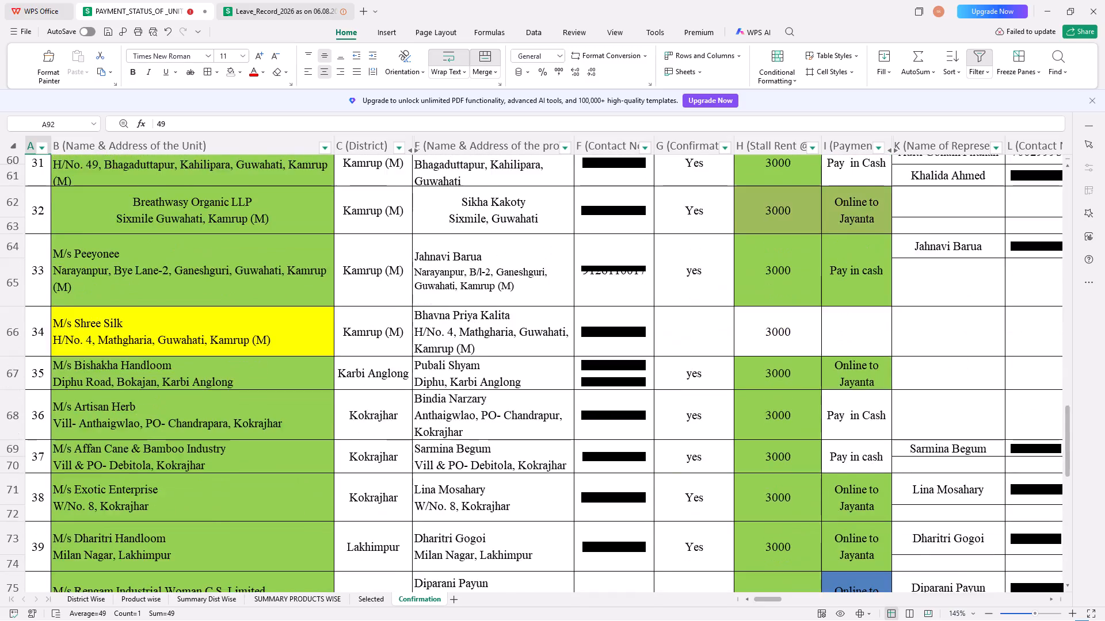
scroll(1, 470, "up", 9)
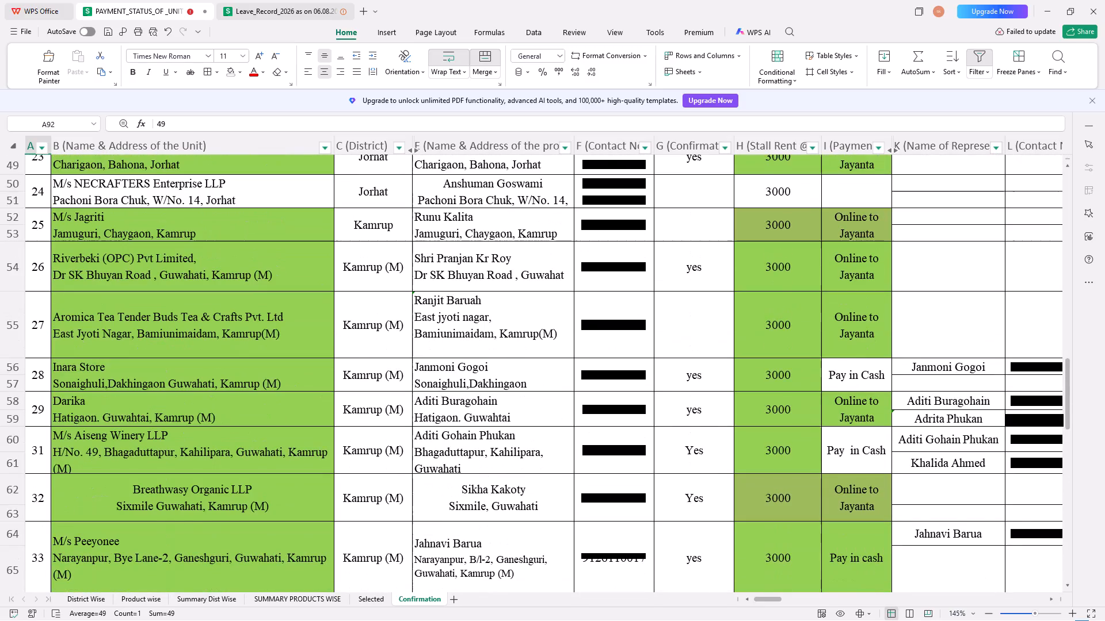
scroll(2, 473, "up", 15)
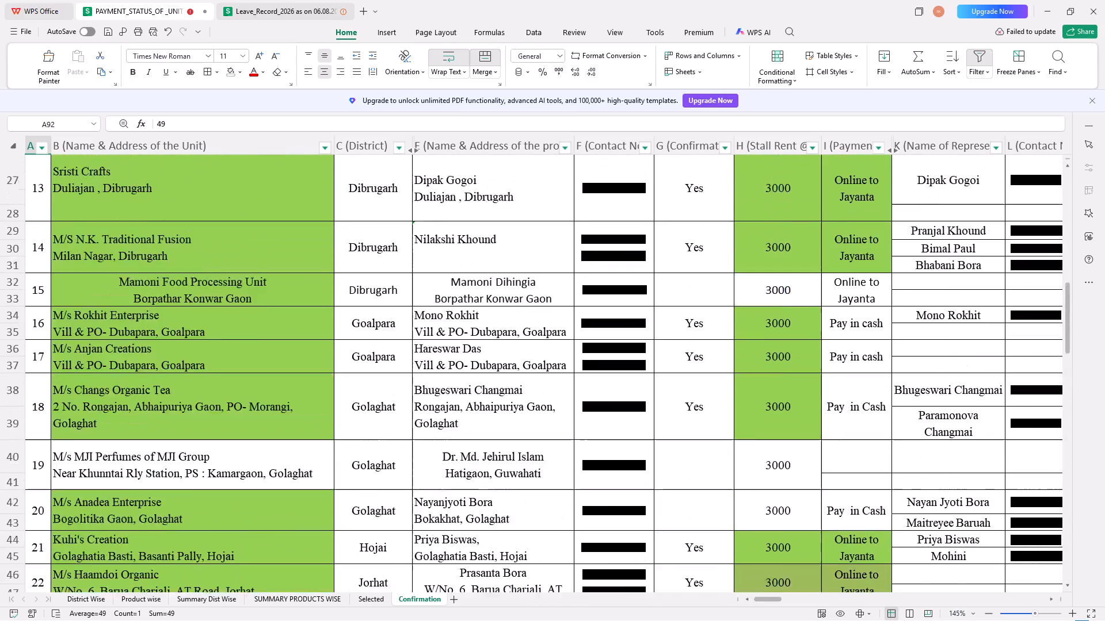
scroll(2, 473, "up", 20)
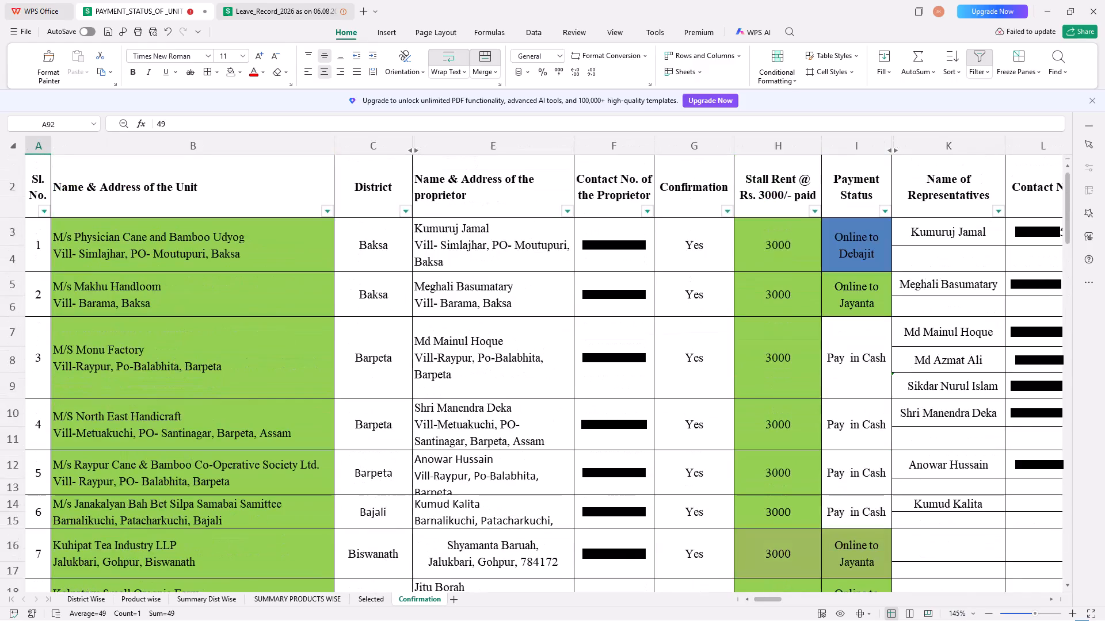
left_click(38, 434)
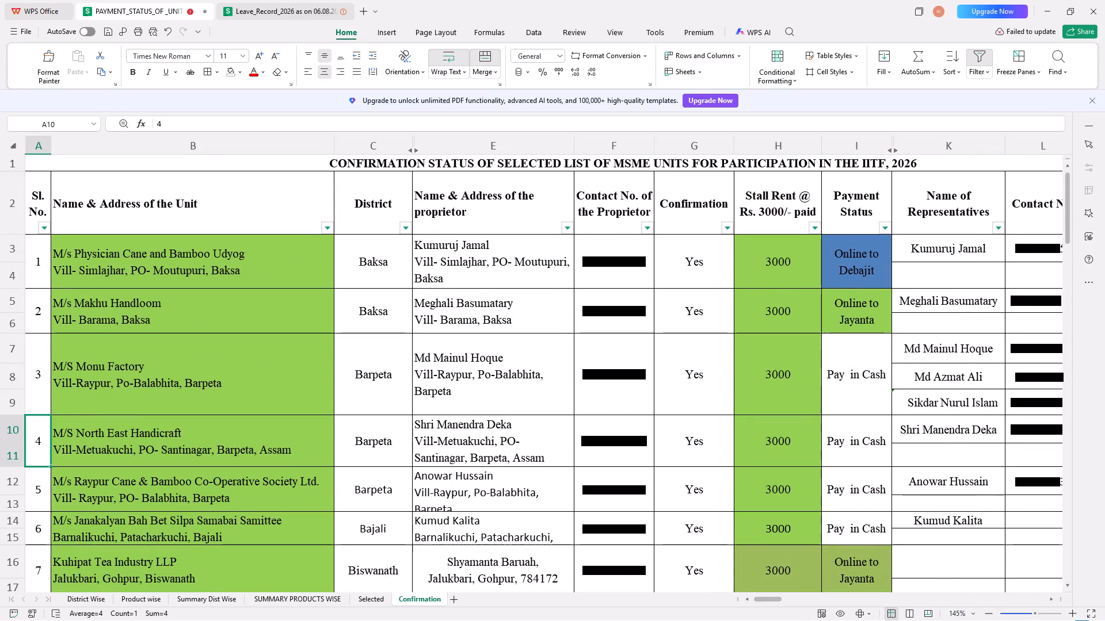
left_click(33, 481)
key("Down")
key("Down")
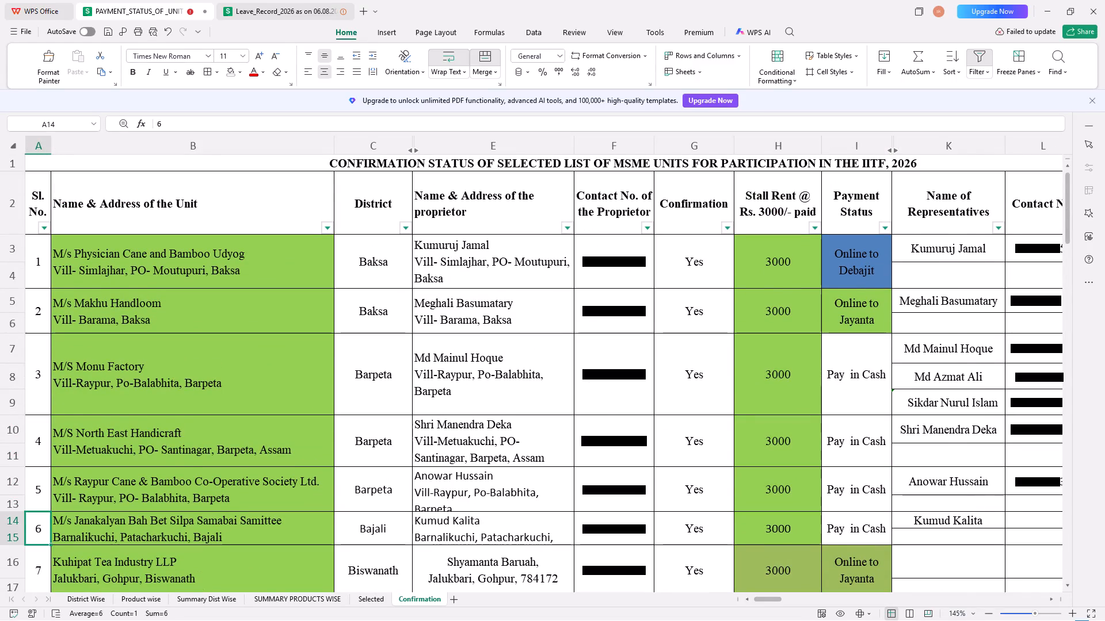
key("Down")
key("Down")
key("Down")
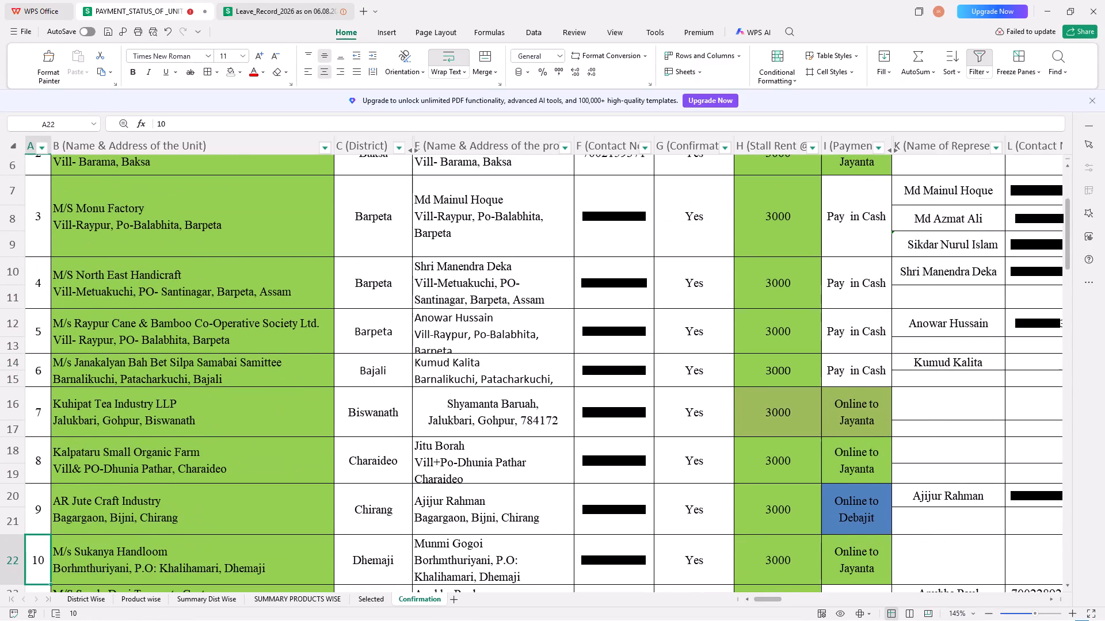
key("Down")
key("Down")
key("Down")
key("Down")
key("Down")
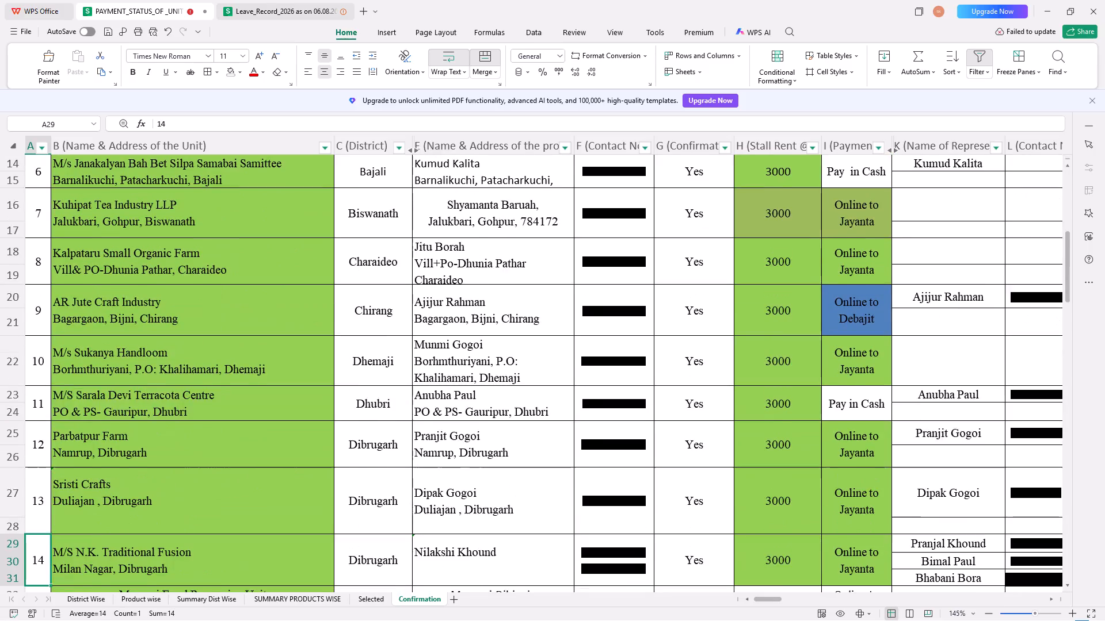
key("Down")
key("Down")
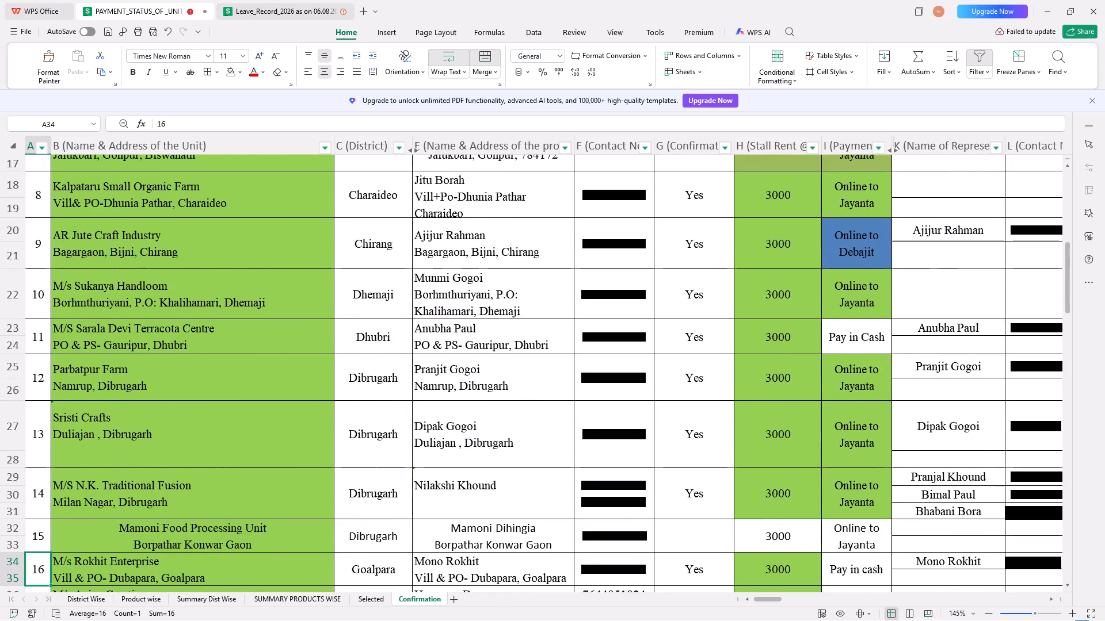
key("Up")
key("Down")
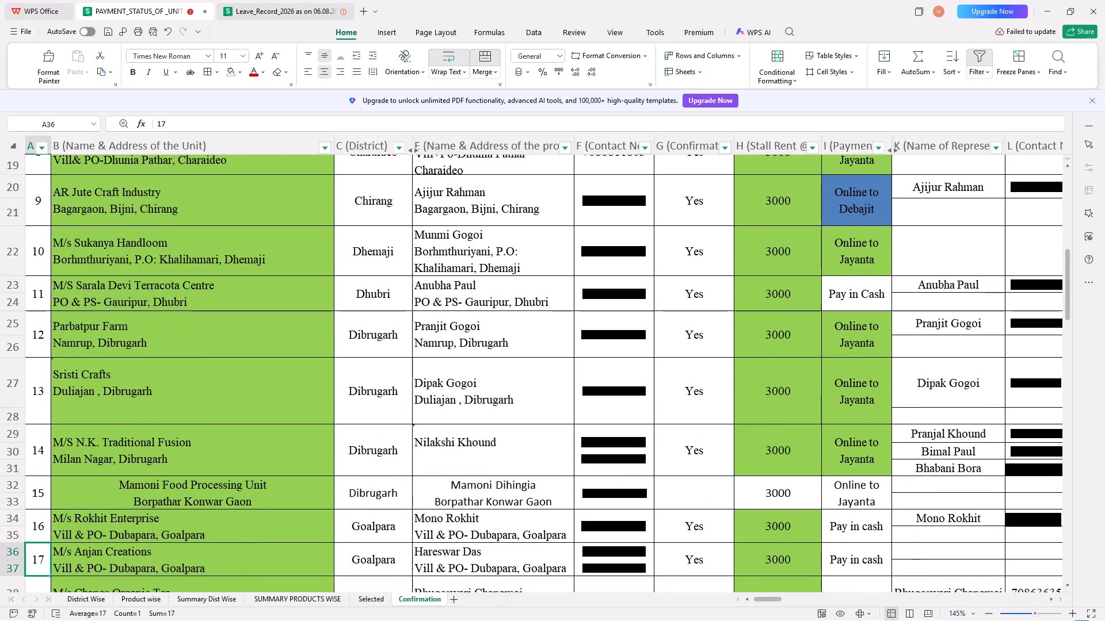
key("Down")
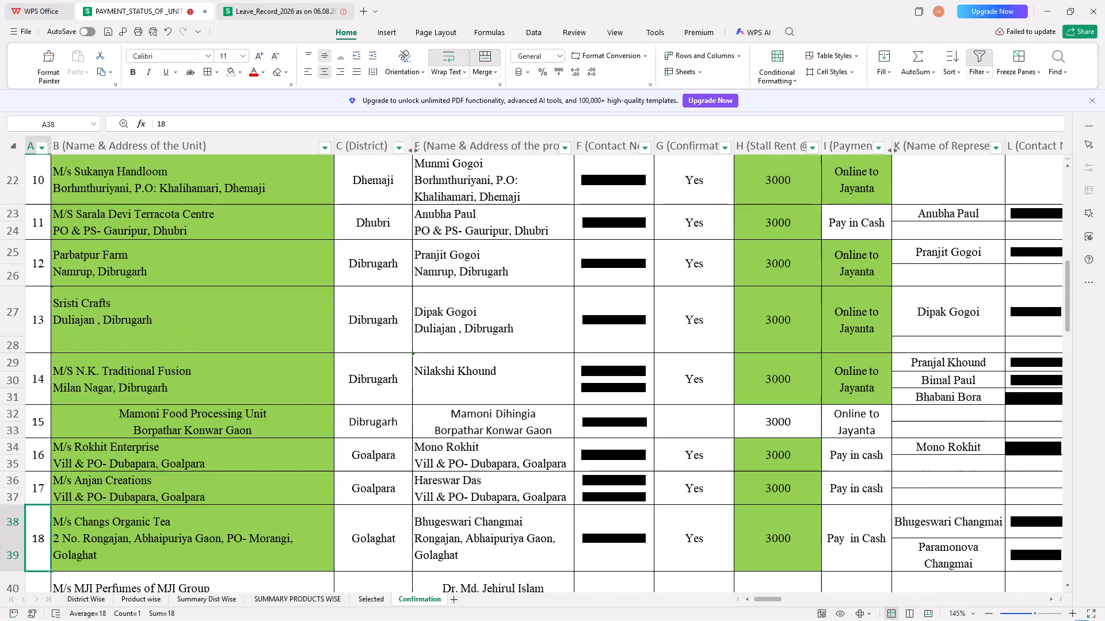
key("Down")
key("Down")
key("Down")
key("Down")
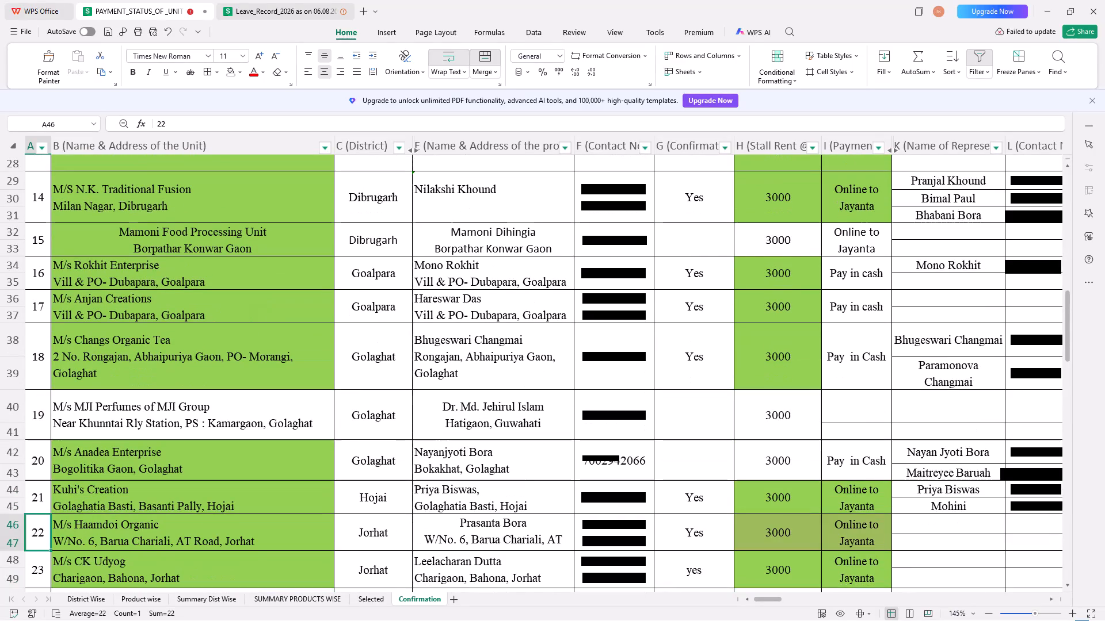
key("Down")
key("Down")
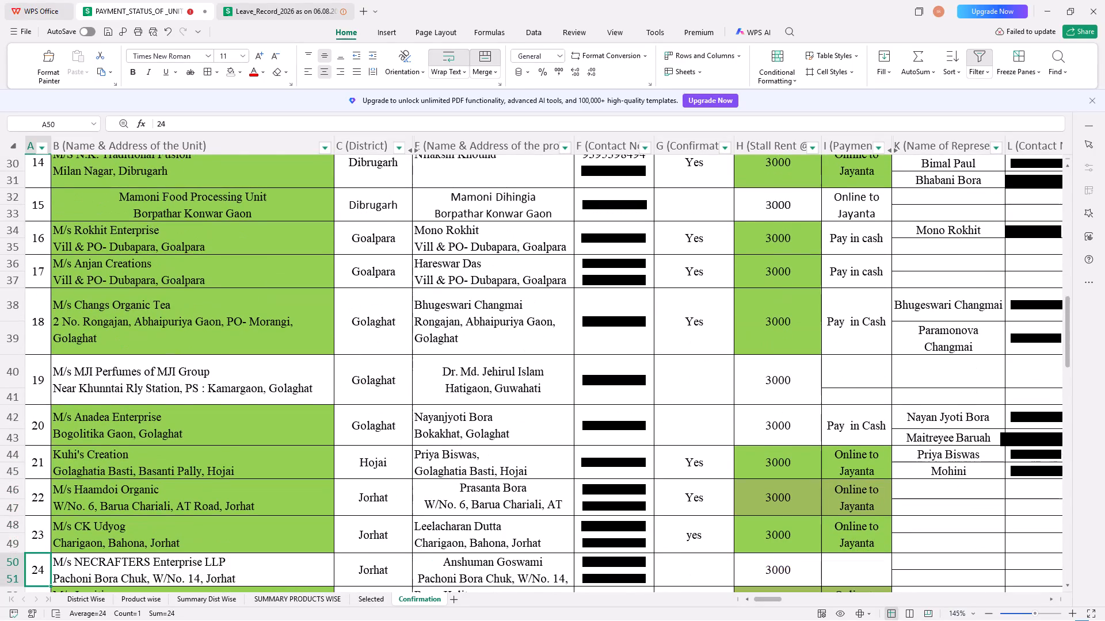
key("Down")
key("Down")
key("Down")
key("Down")
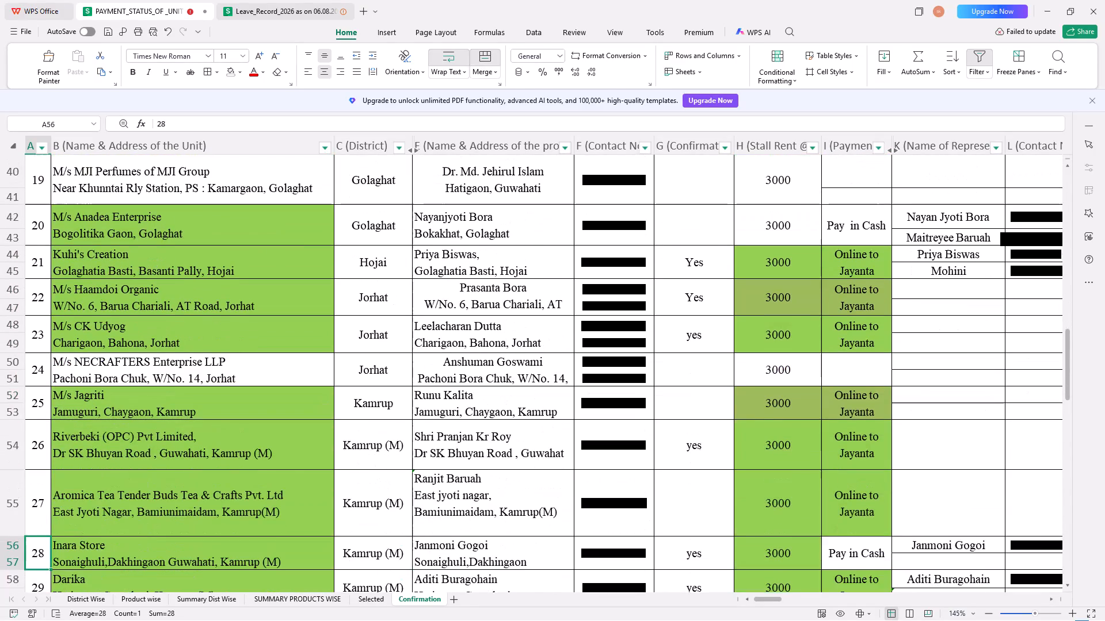
key("Down")
key("Down")
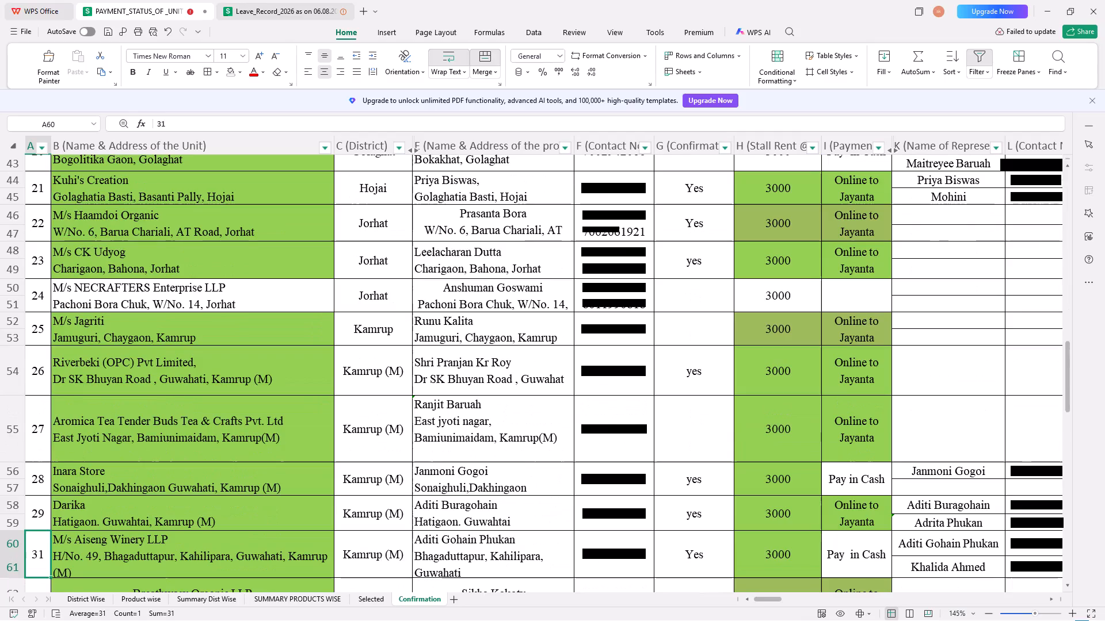
key("Up")
key("Down")
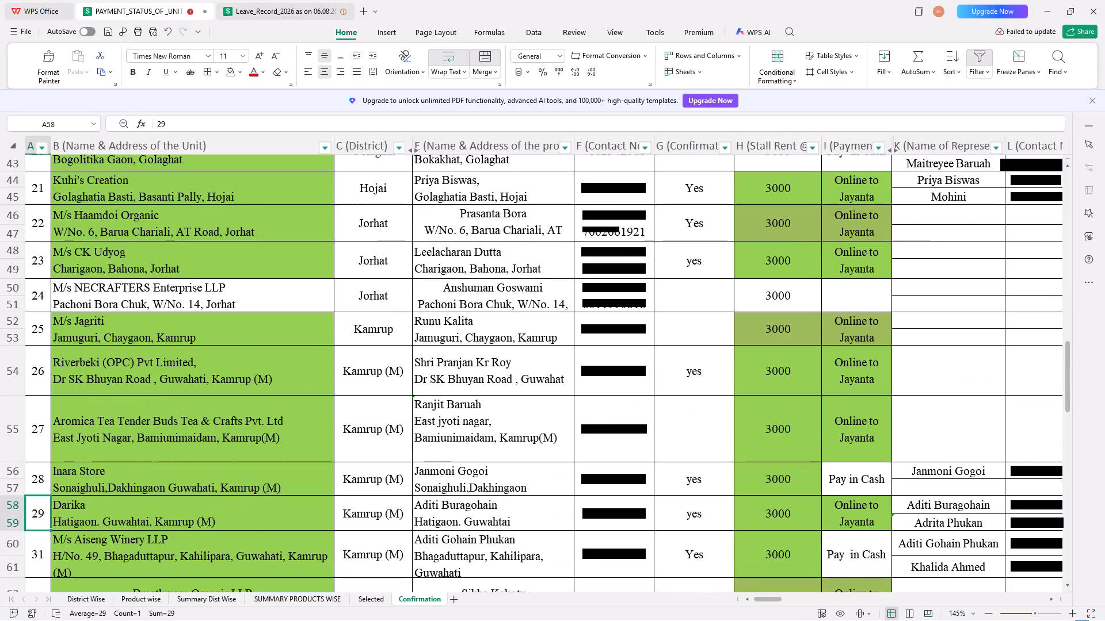
Set the serial numbers of M/s Aiseng Winery LLP, Breathwasy Organic LLP and M/s Peeyonee to 30, 31 and 32.
type("30")
scroll(57, 506, "down", 2)
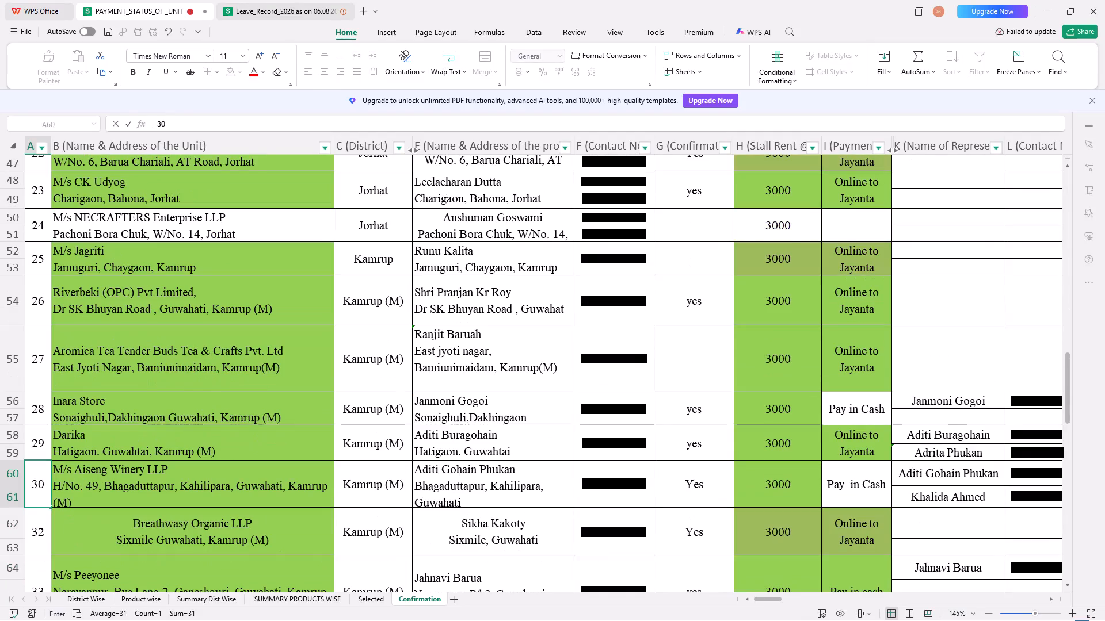
double_click(44, 531)
key("BackSpace")
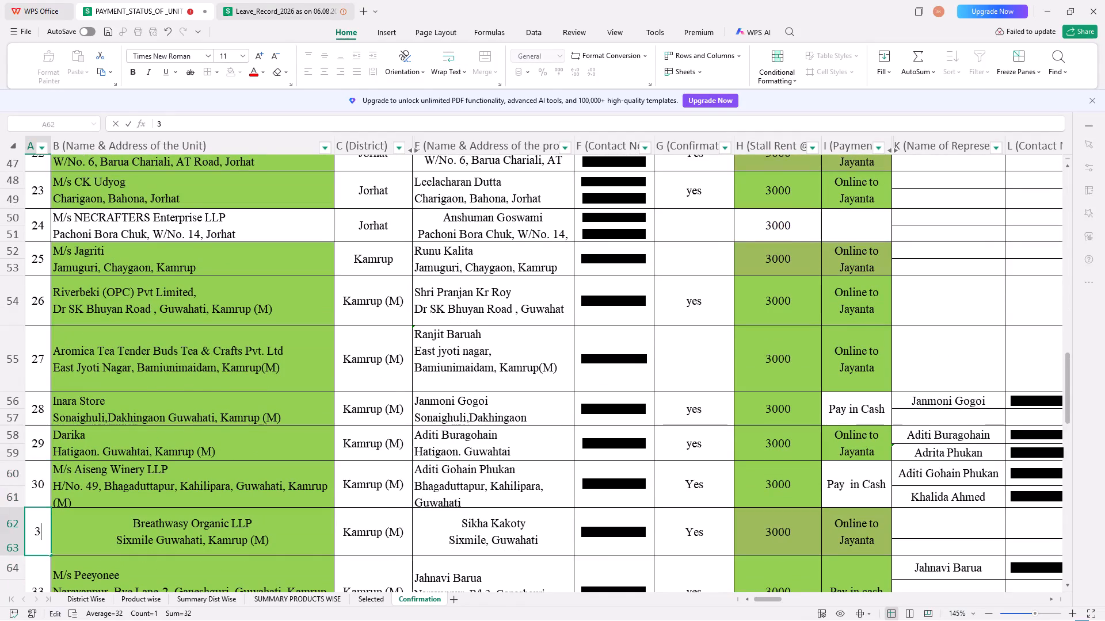
scroll(34, 534, "down", 3)
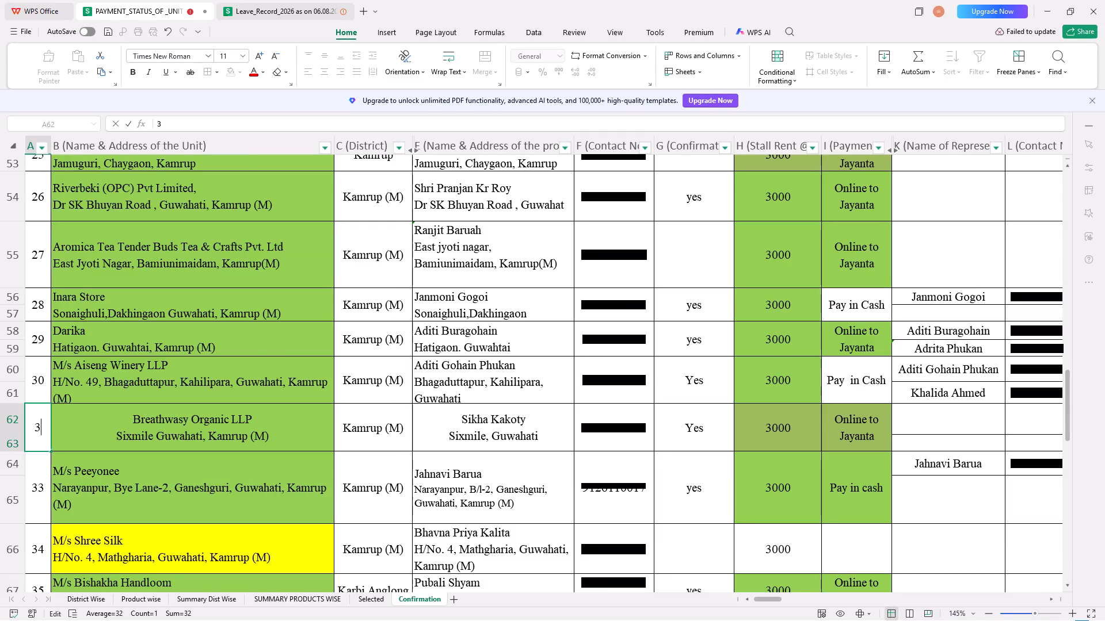
key("1")
key("Down")
key("Tab")
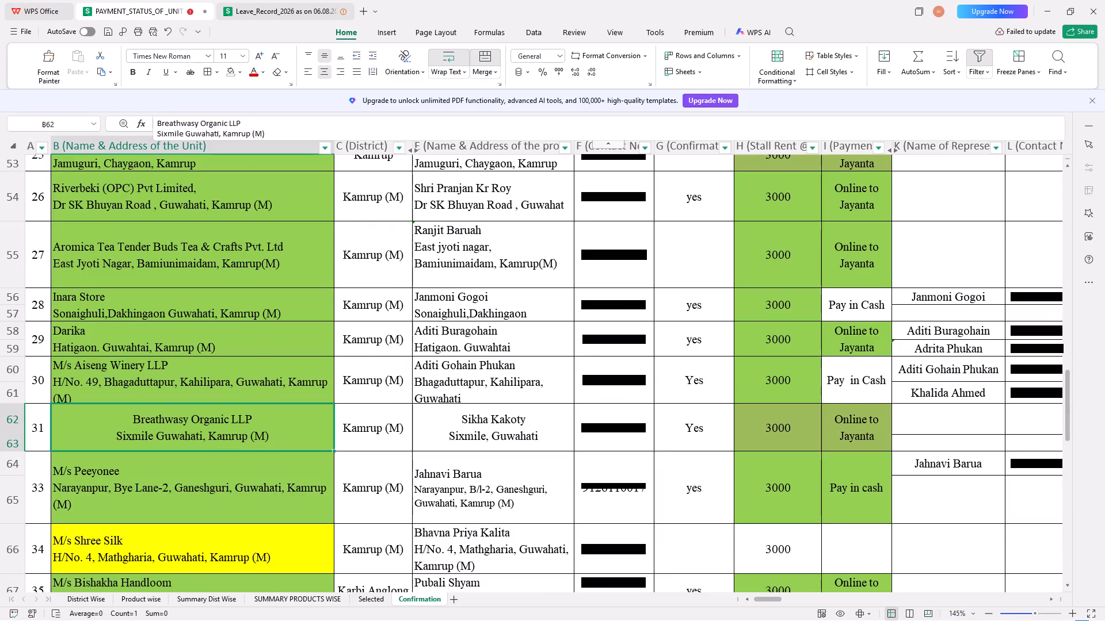
key("Down")
key("Left")
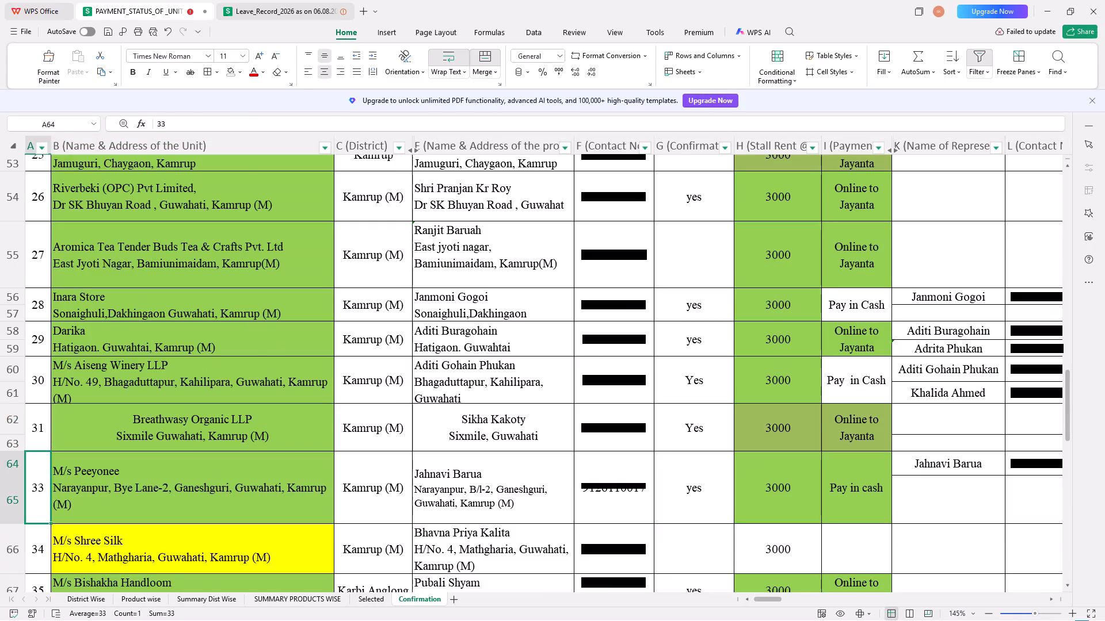
key("Tab")
key("Left")
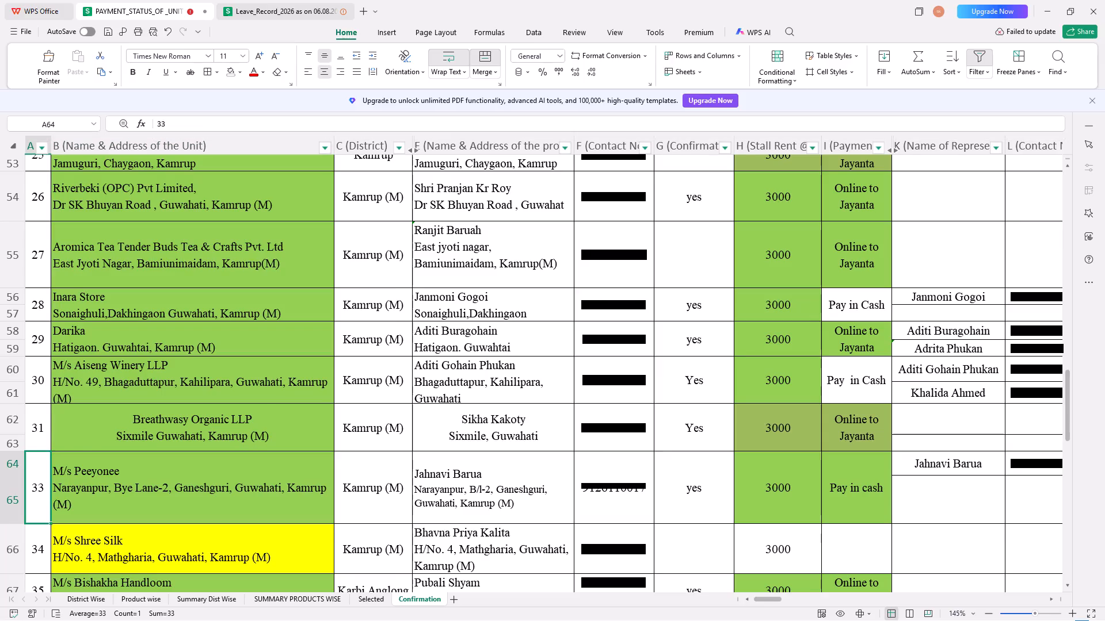
type("32")
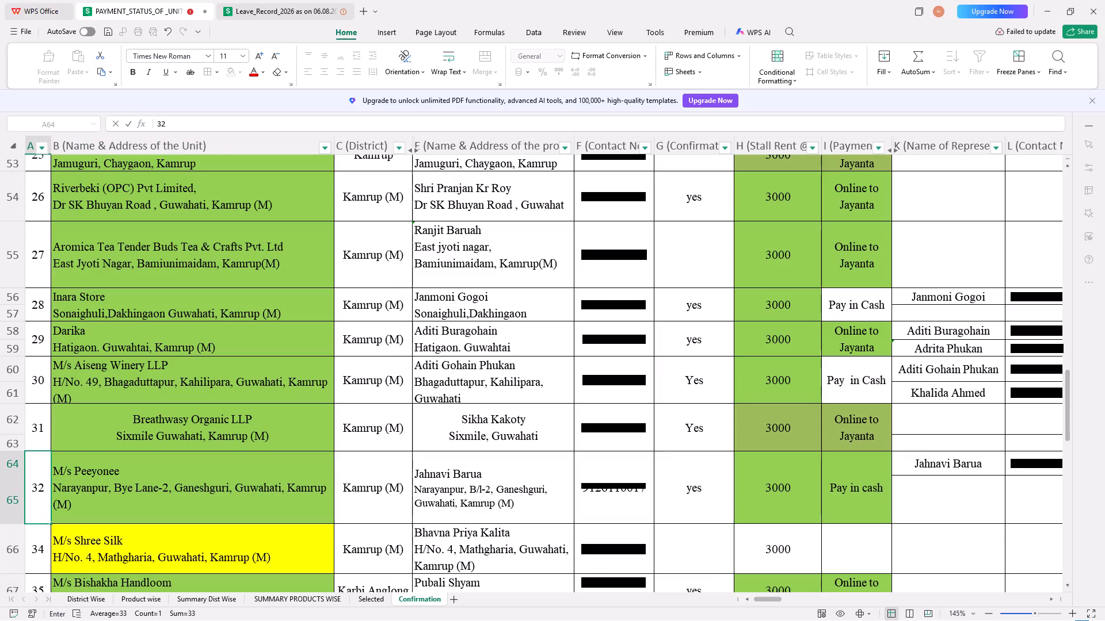
key("Down")
Renumber the units from M/s Shree Silk through M/s Exotic Enterprise with consecutive serial numbers 33 to 37.
type("33")
key("Down")
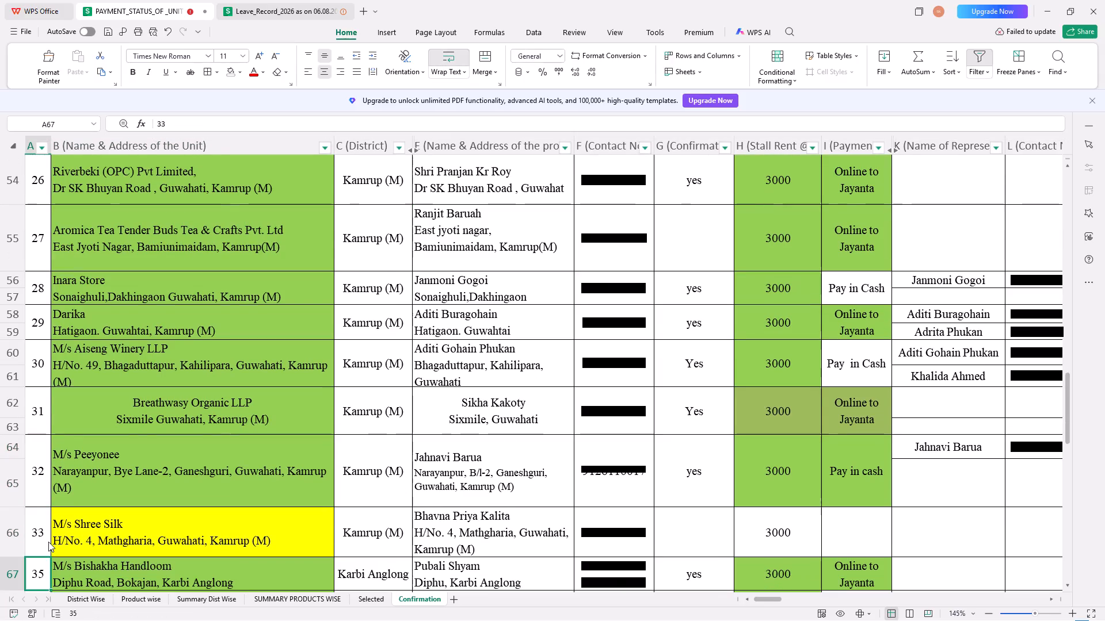
type("34")
key("Down")
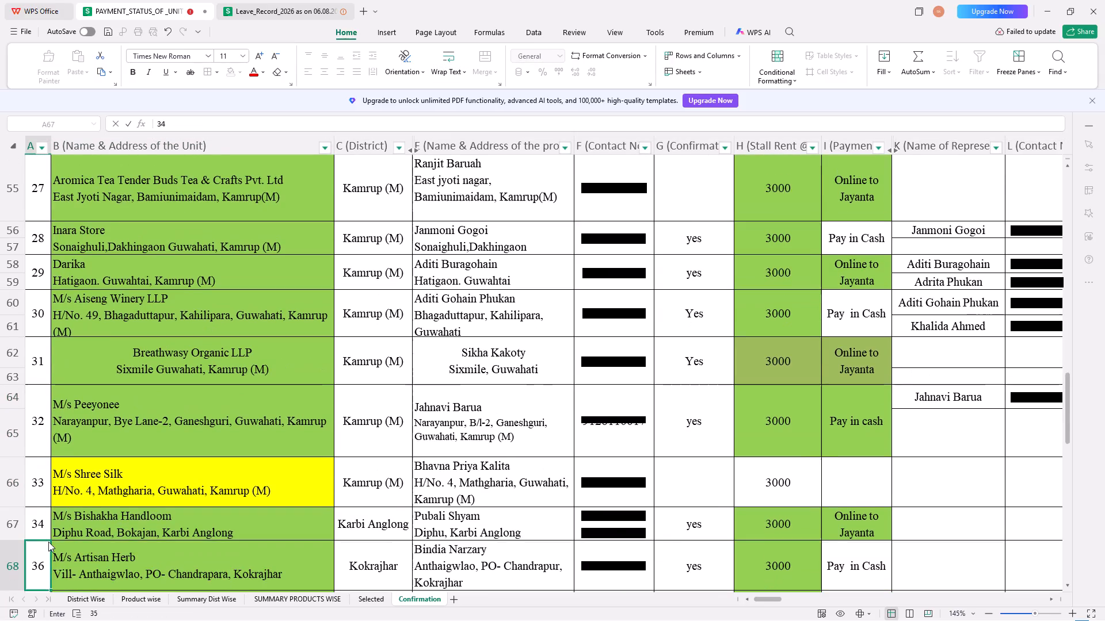
type("35")
key("Down")
type("36")
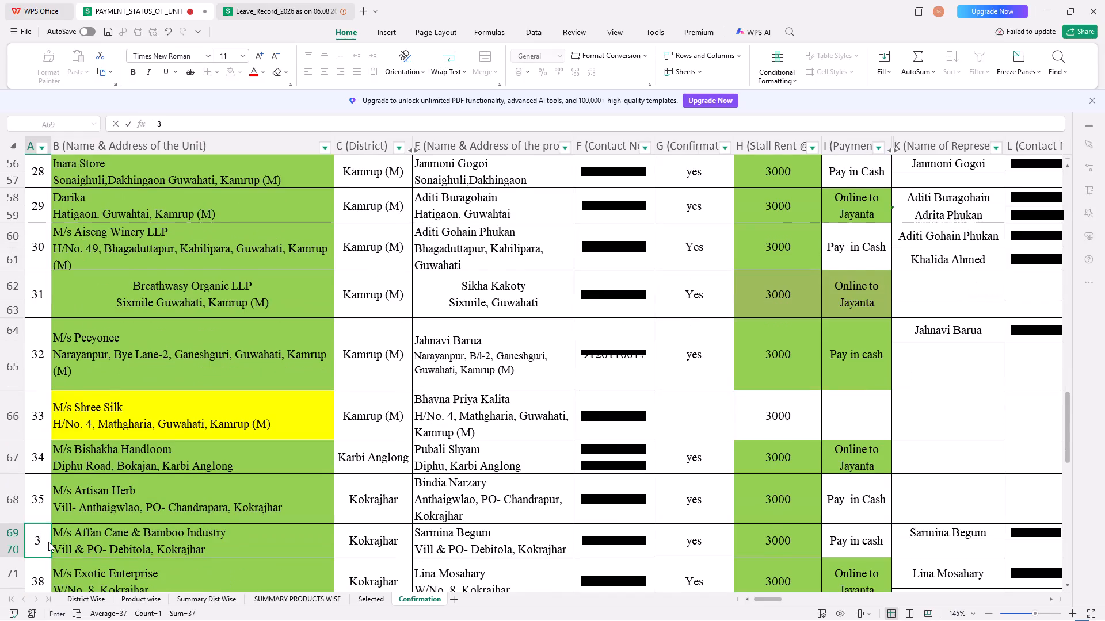
key("Down")
type("37")
key("Down")
Renumber the units from M/s Dharitri Handloom through M/s Moitree Enterprises with consecutive serial numbers 38 to 42.
type("38")
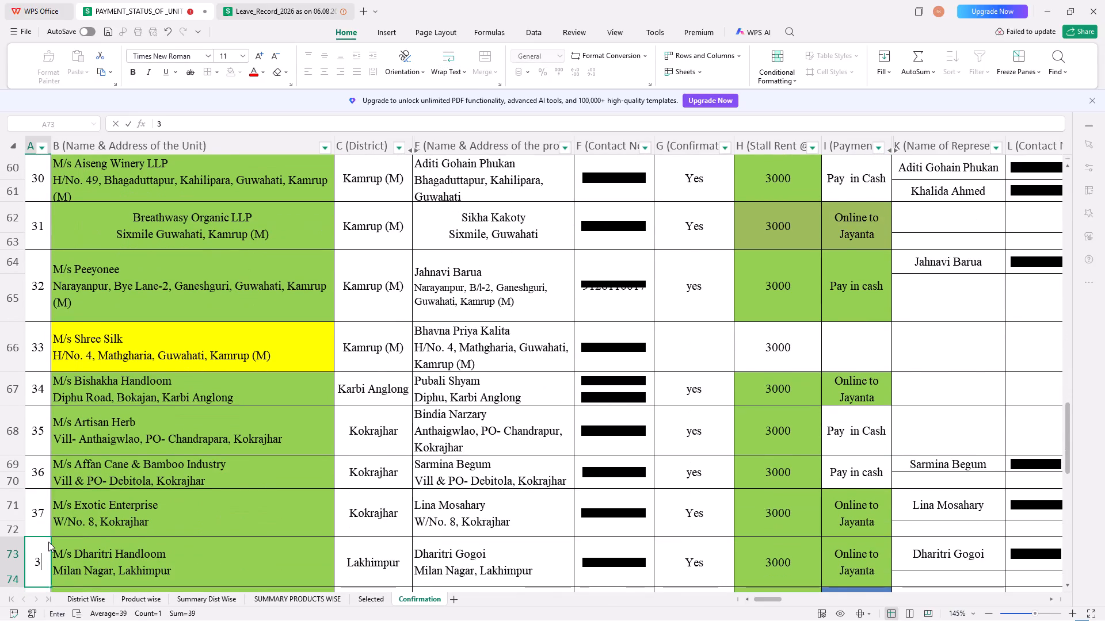
key("Down")
type("39")
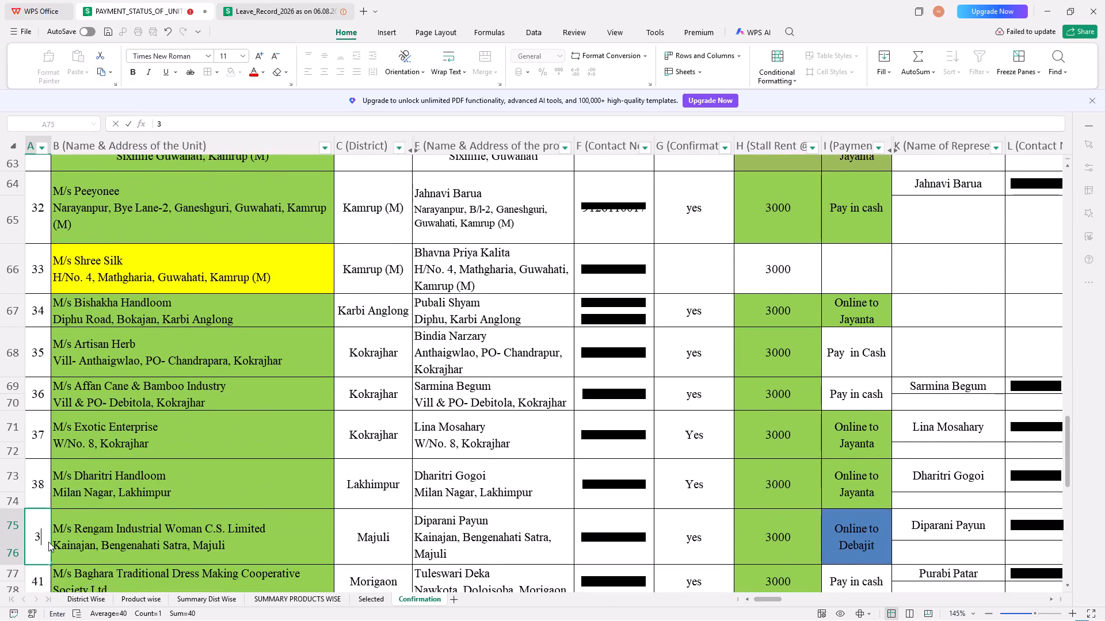
key("Down")
type("40")
key("Down")
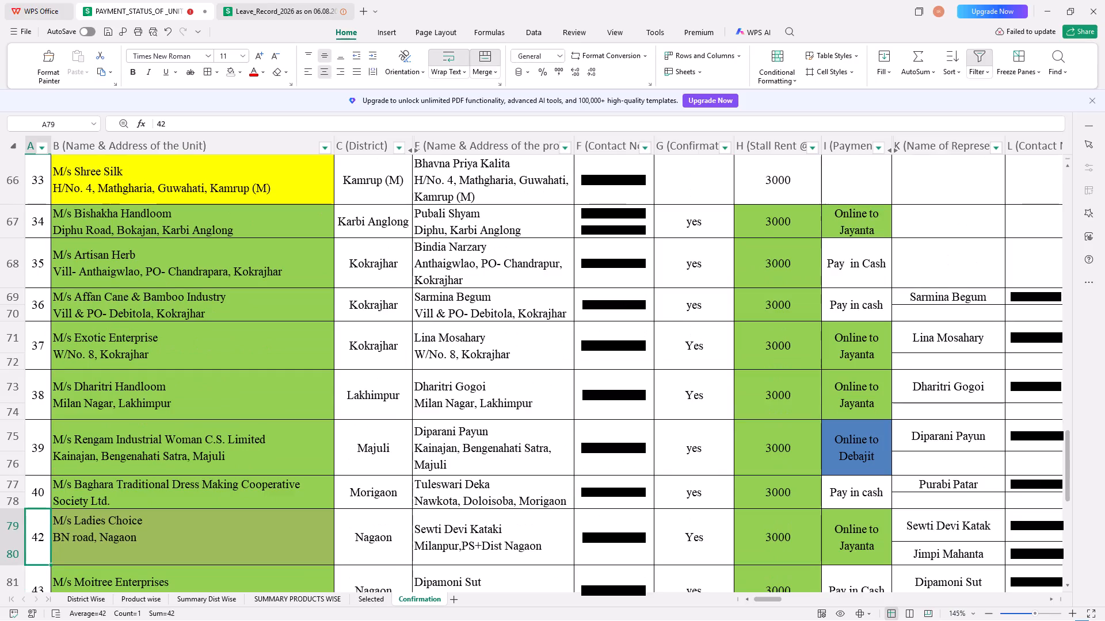
type("41")
key("Down")
type("42")
key("Down")
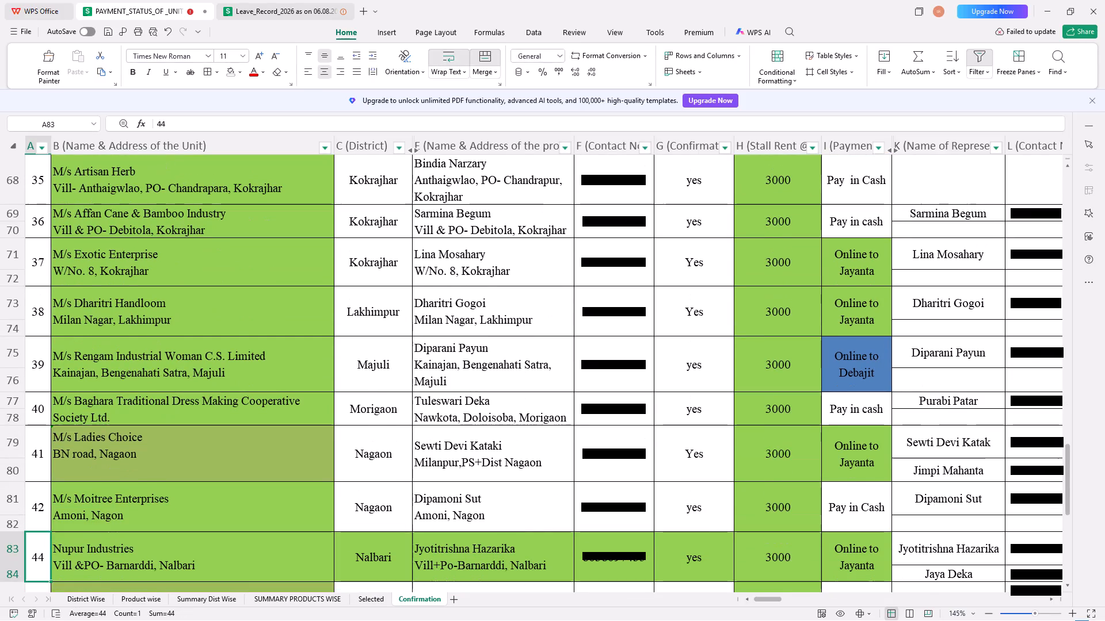
Renumber the units from Nupur Industries through Divine Grace Enterprise with consecutive serial numbers 43 to 47.
type("43")
key("Down")
type("44")
key("Down")
type("45")
key("Down")
type("43")
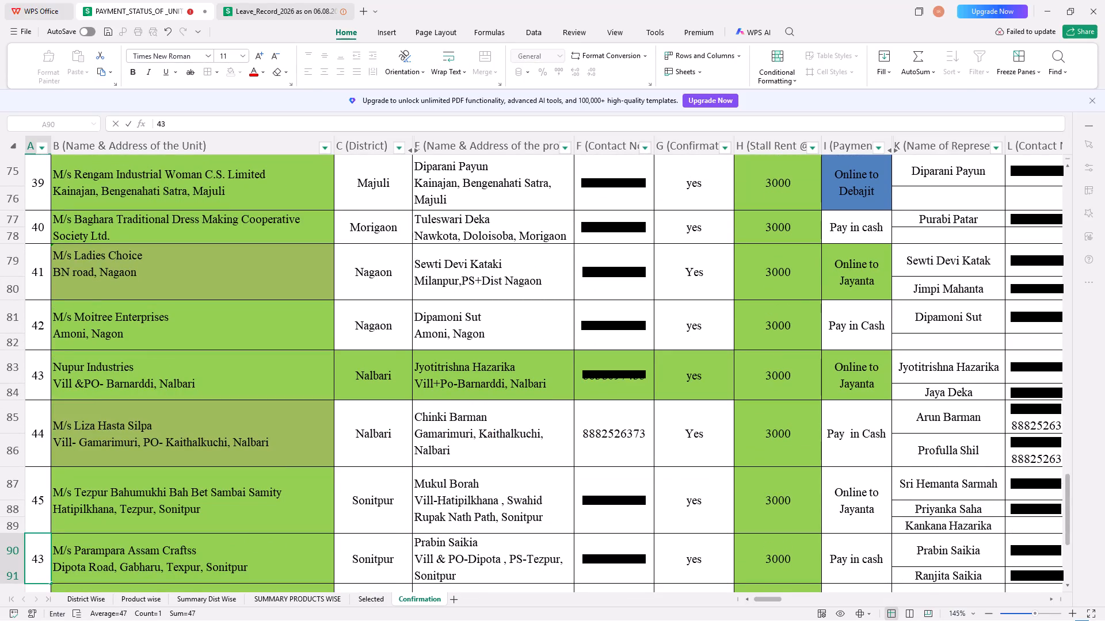
key("BackSpace")
key("6")
key("Down")
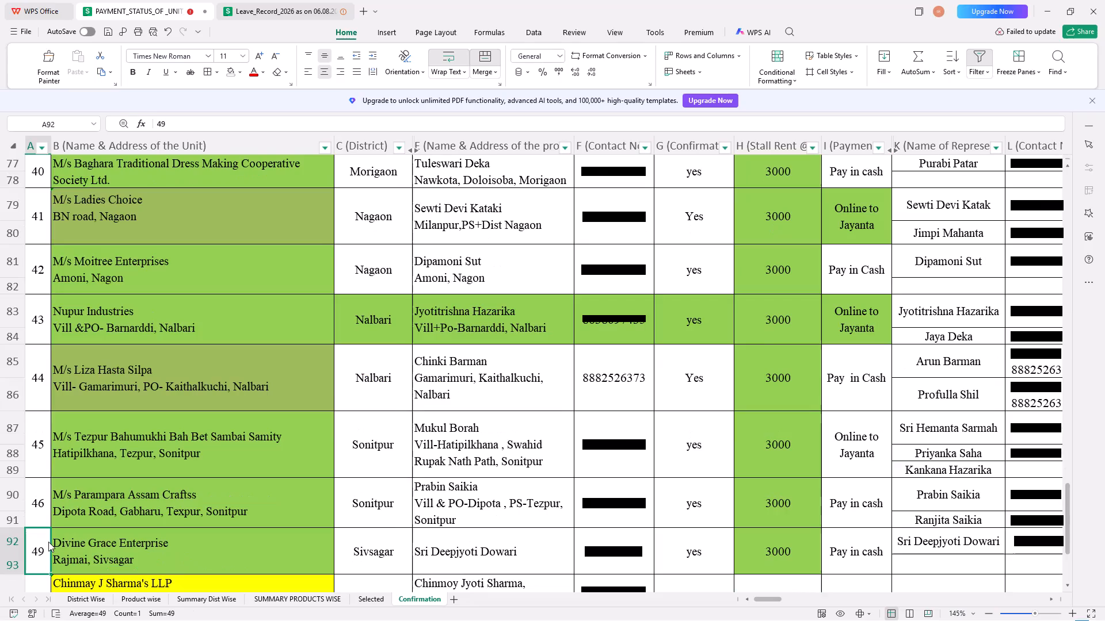
type("47")
key("Down")
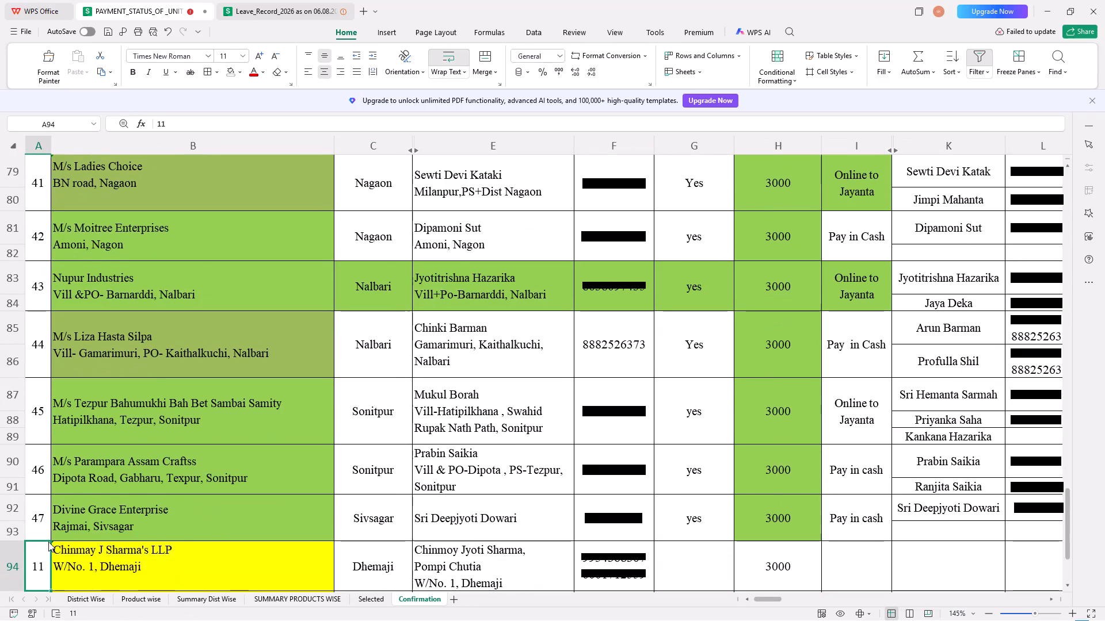
Set the serial numbers of the last three yellow-marked units, from Dhemaji, Kamrup (M) and Tinsukia, to 48, 49 and 50.
key("4")
key("8")
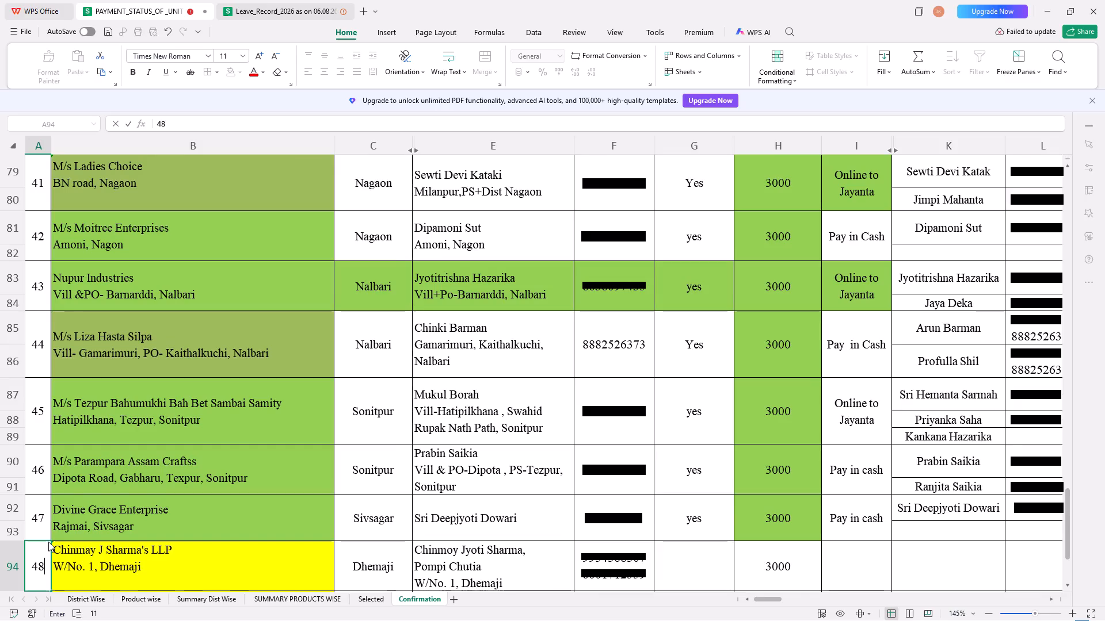
key("Down")
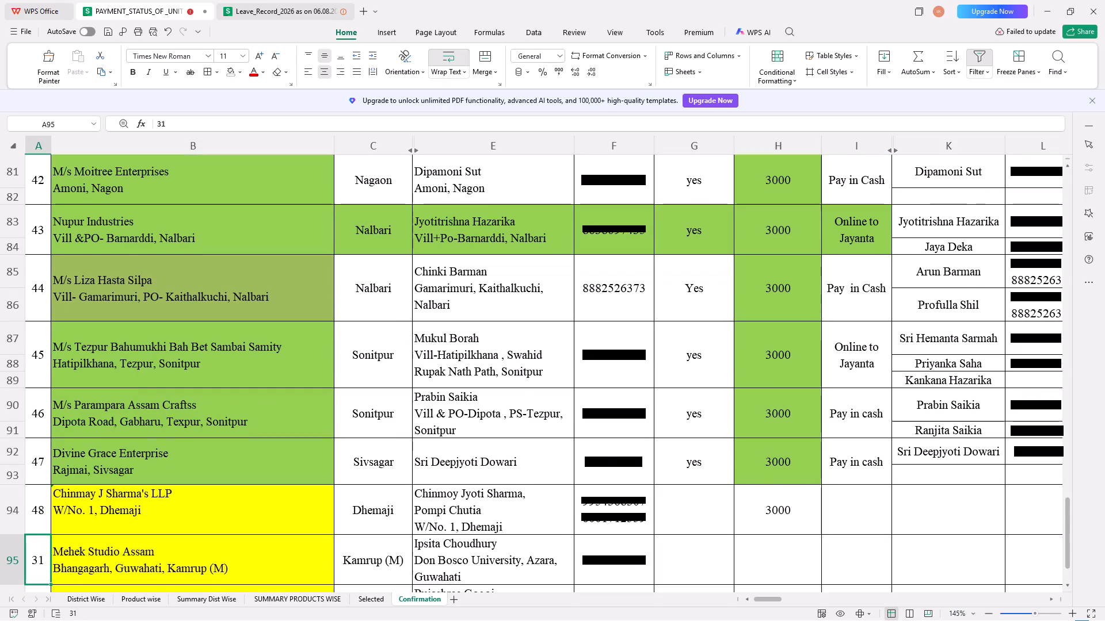
type("49")
key("Down")
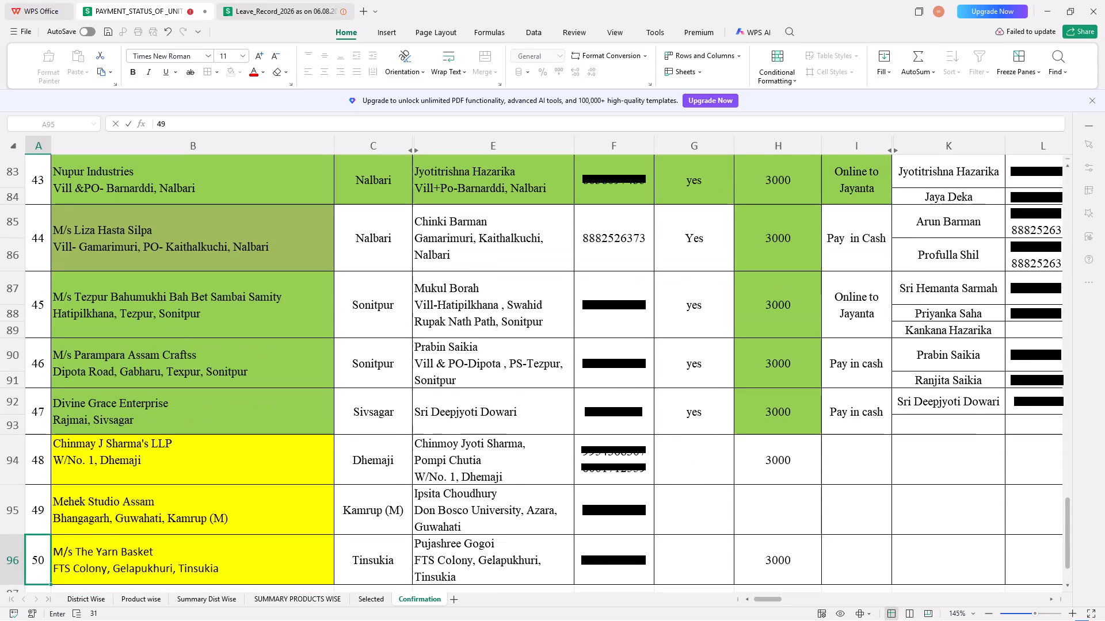
type("50")
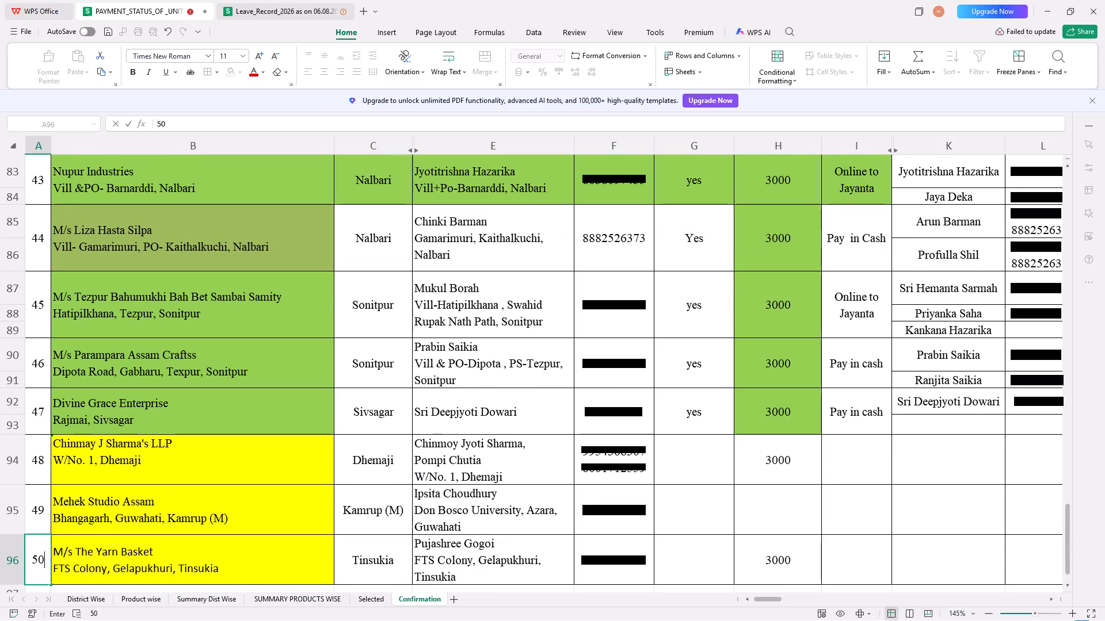
left_click(646, 482)
Save the workbook with the renumbered Confirmation sheet.
key("ctrl+s")
key("ctrl+s")
right_click(657, 472)
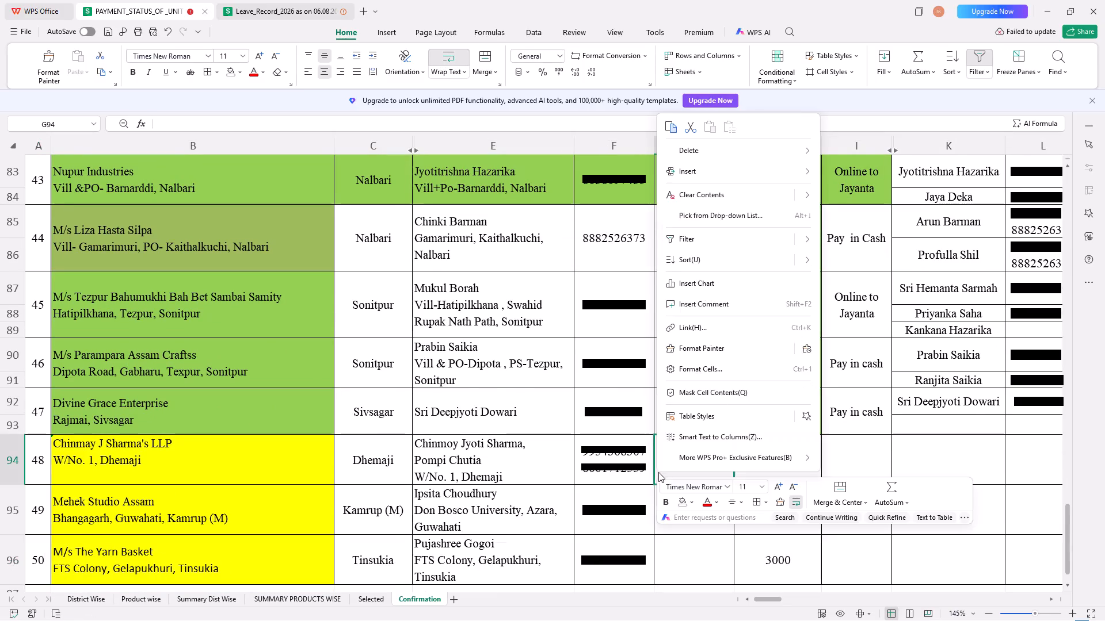
left_click(607, 454)
scroll(591, 465, "up", 13)
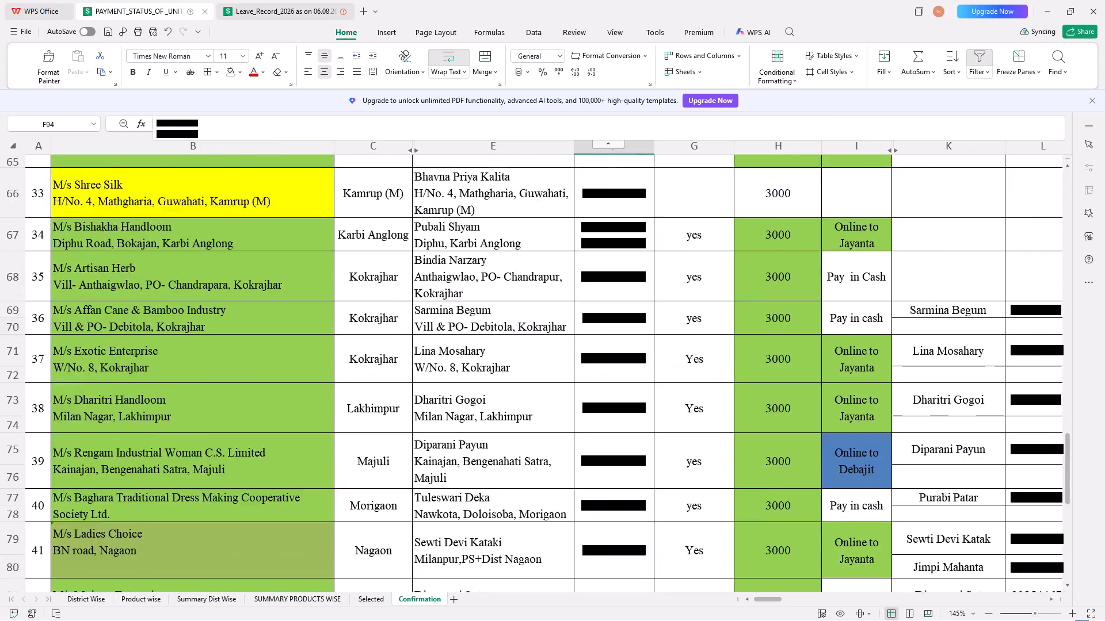
scroll(590, 465, "up", 20)
scroll(590, 465, "up", 1)
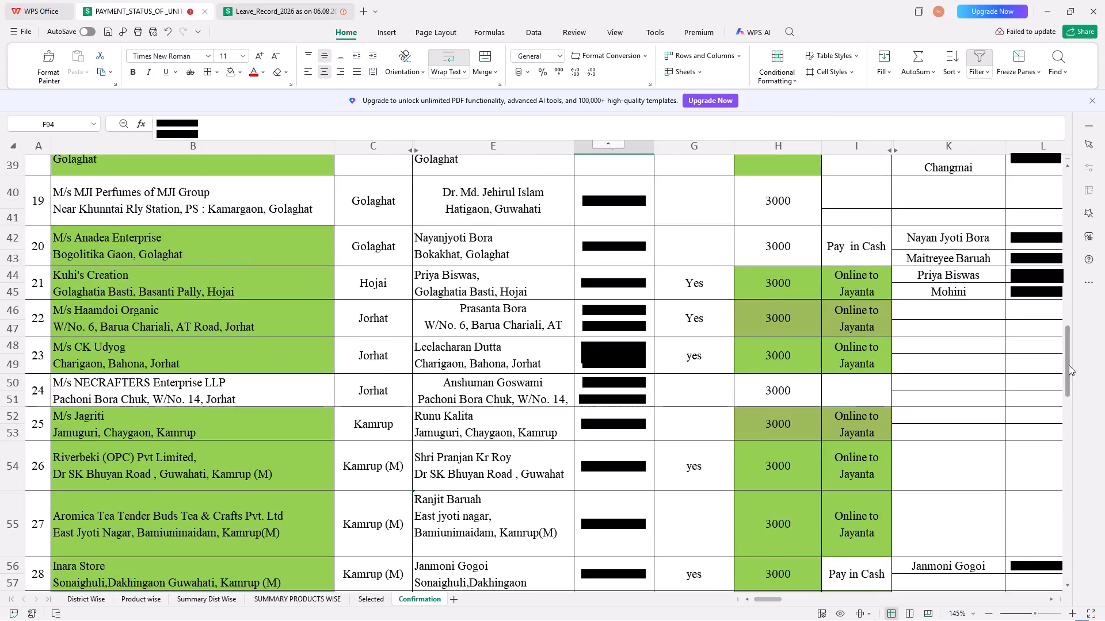
left_click_drag(1066, 350, 1036, 102)
left_click(474, 382)
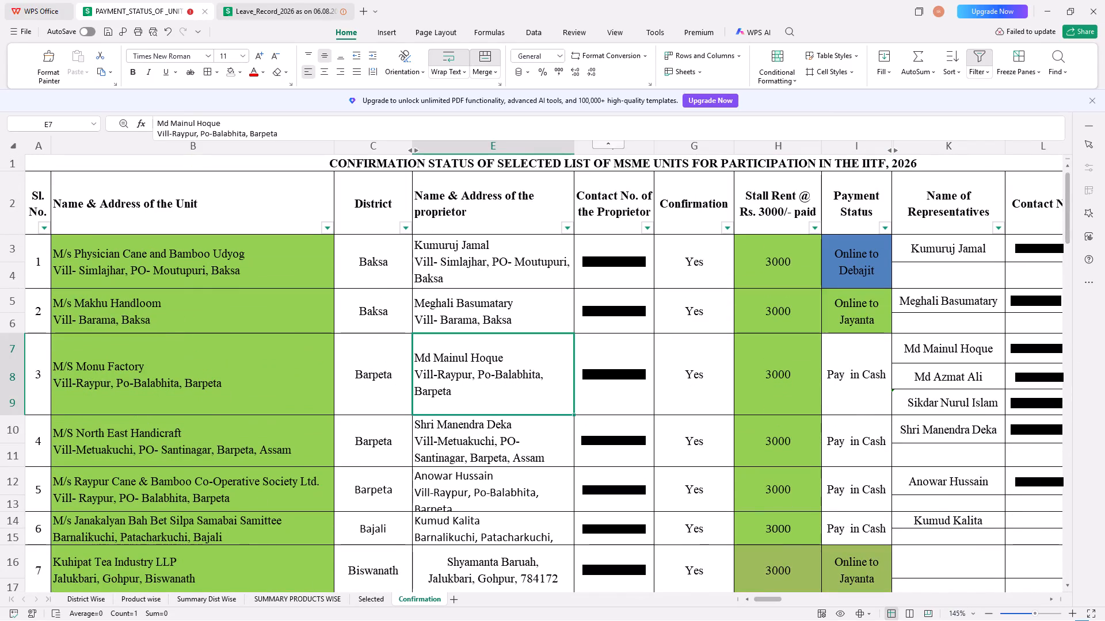
key("ctrl+s")
key("ctrl+s")
Reduce the height of the Riverbeki (OPC) Pvt Limited row to just fit its two lines of text.
scroll(649, 540, "down", 9)
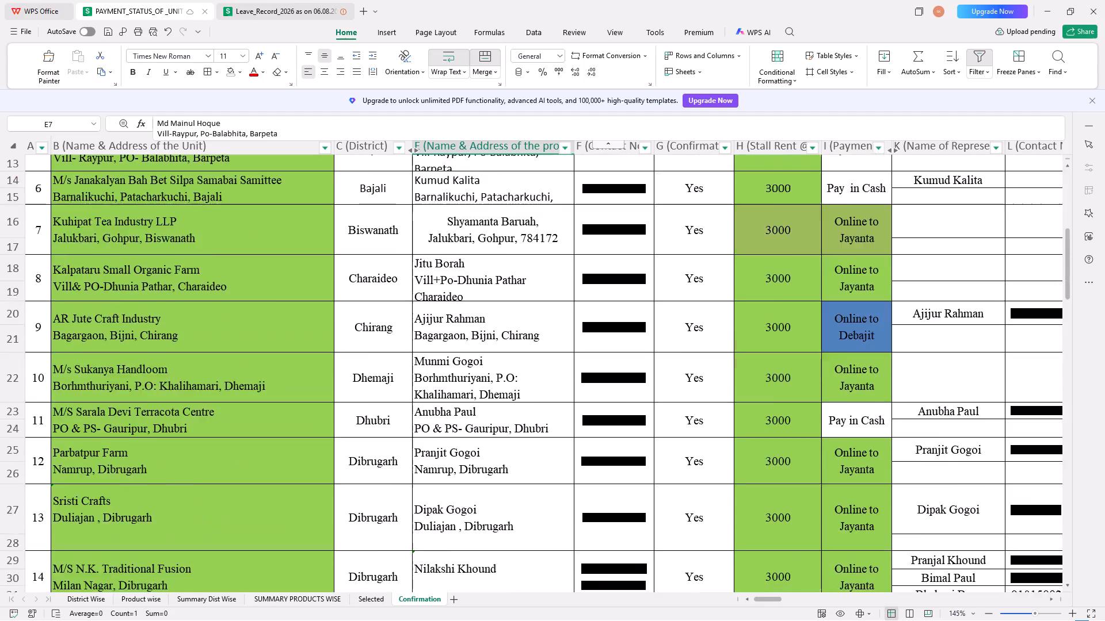
scroll(652, 522, "down", 20)
scroll(652, 522, "down", 11)
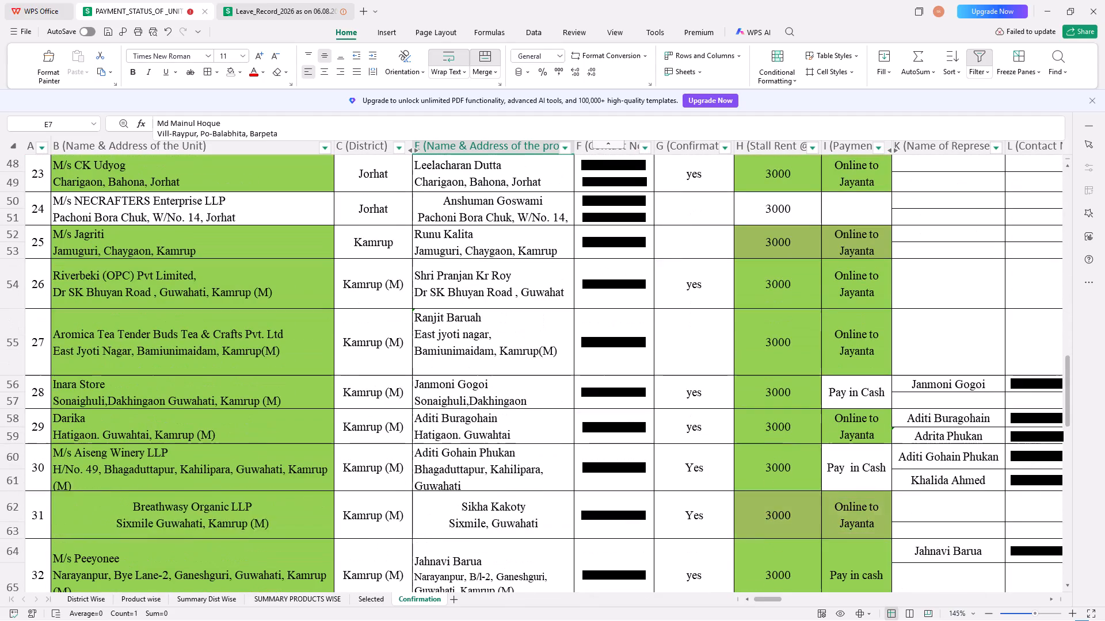
left_click(207, 292)
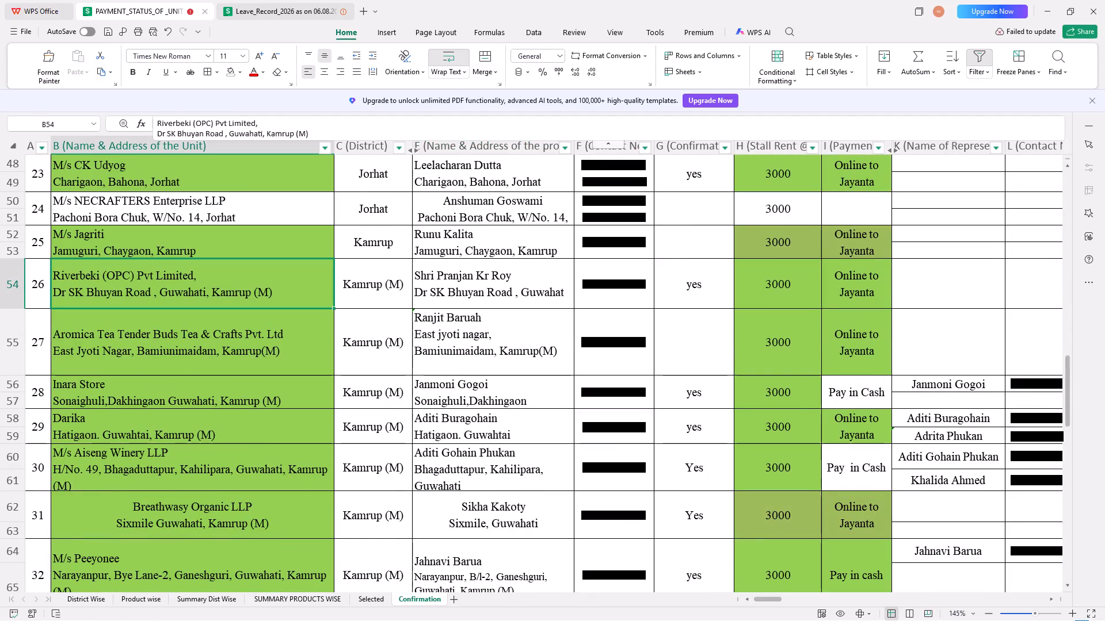
left_click_drag(22, 310, 25, 294)
left_click(13, 281)
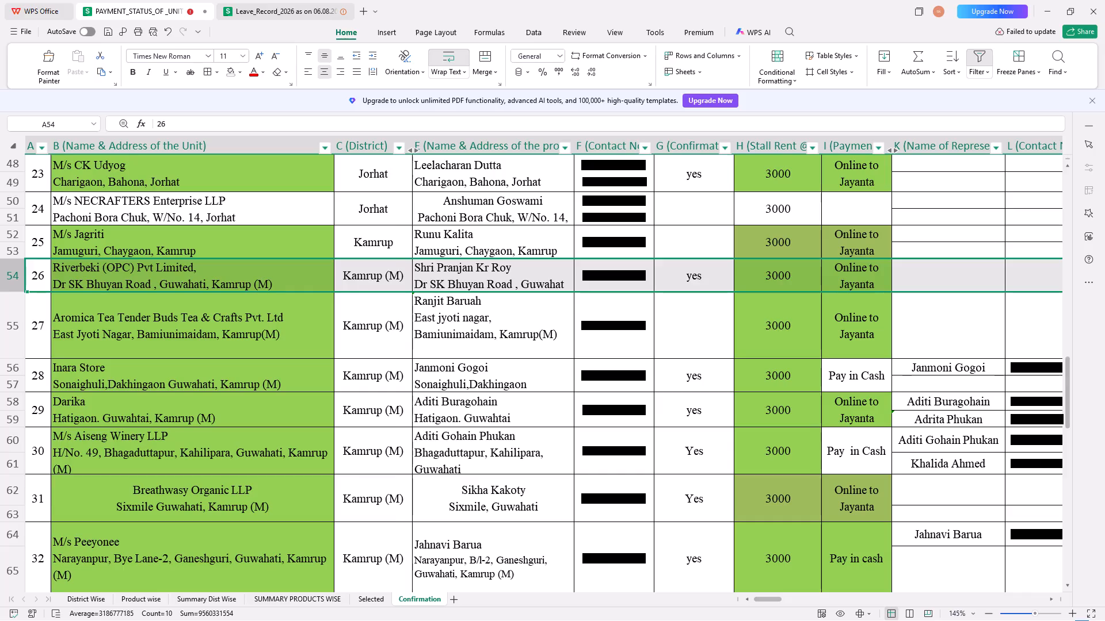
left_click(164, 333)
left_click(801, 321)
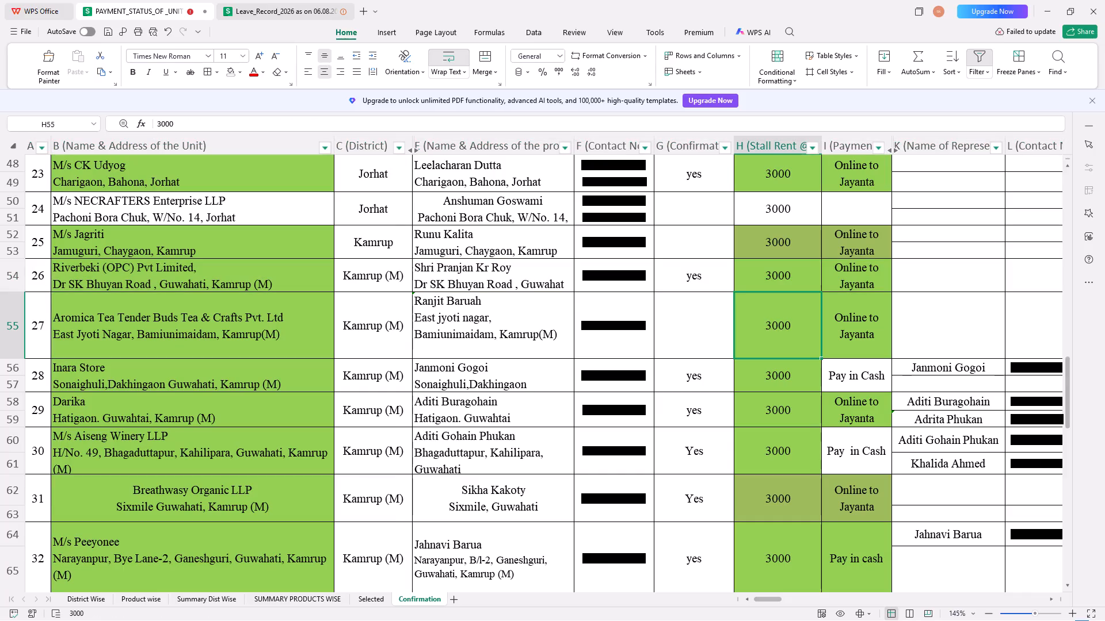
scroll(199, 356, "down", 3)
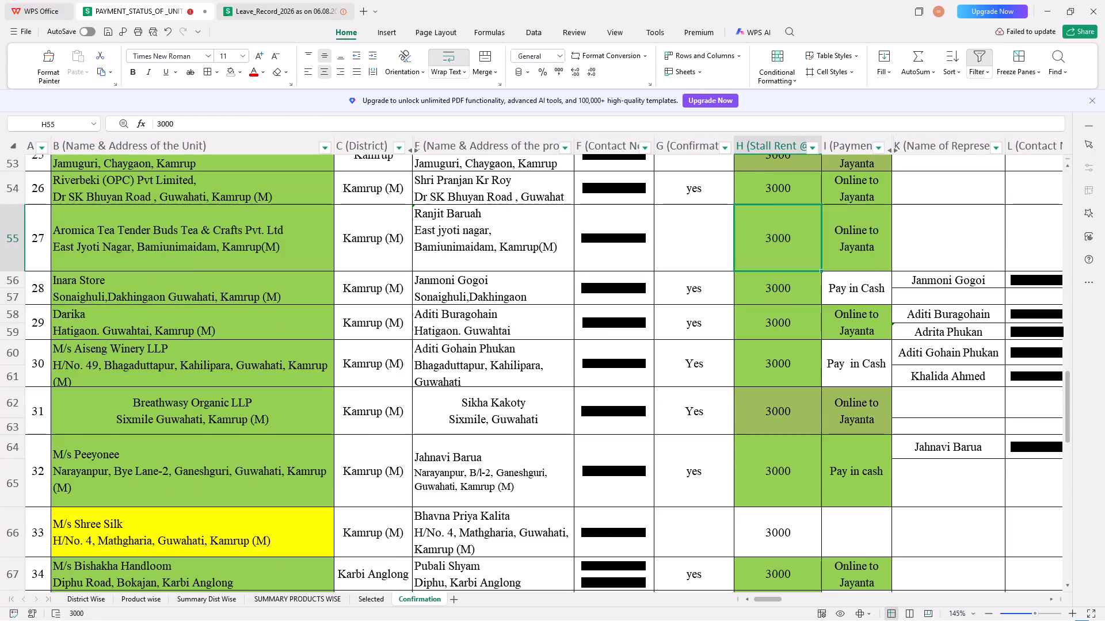